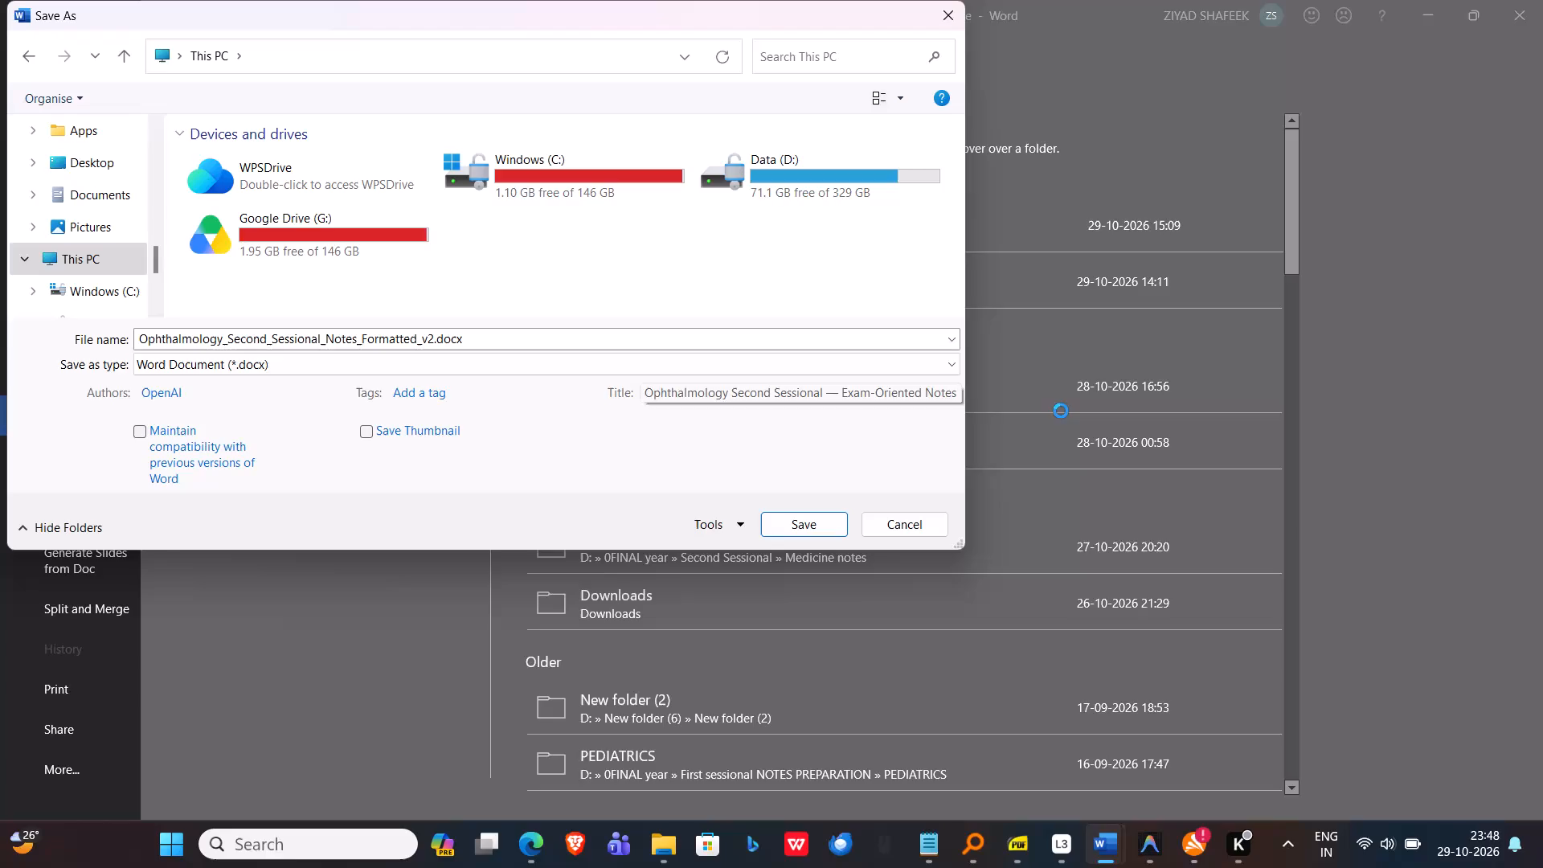
Browse to Downloads and select its Telegram Desktop folder as the save location for the ophthalmology notes document.
{"action": "scroll", "coordinate": [139, 206], "scroll_direction": "up", "scroll_amount": 1}
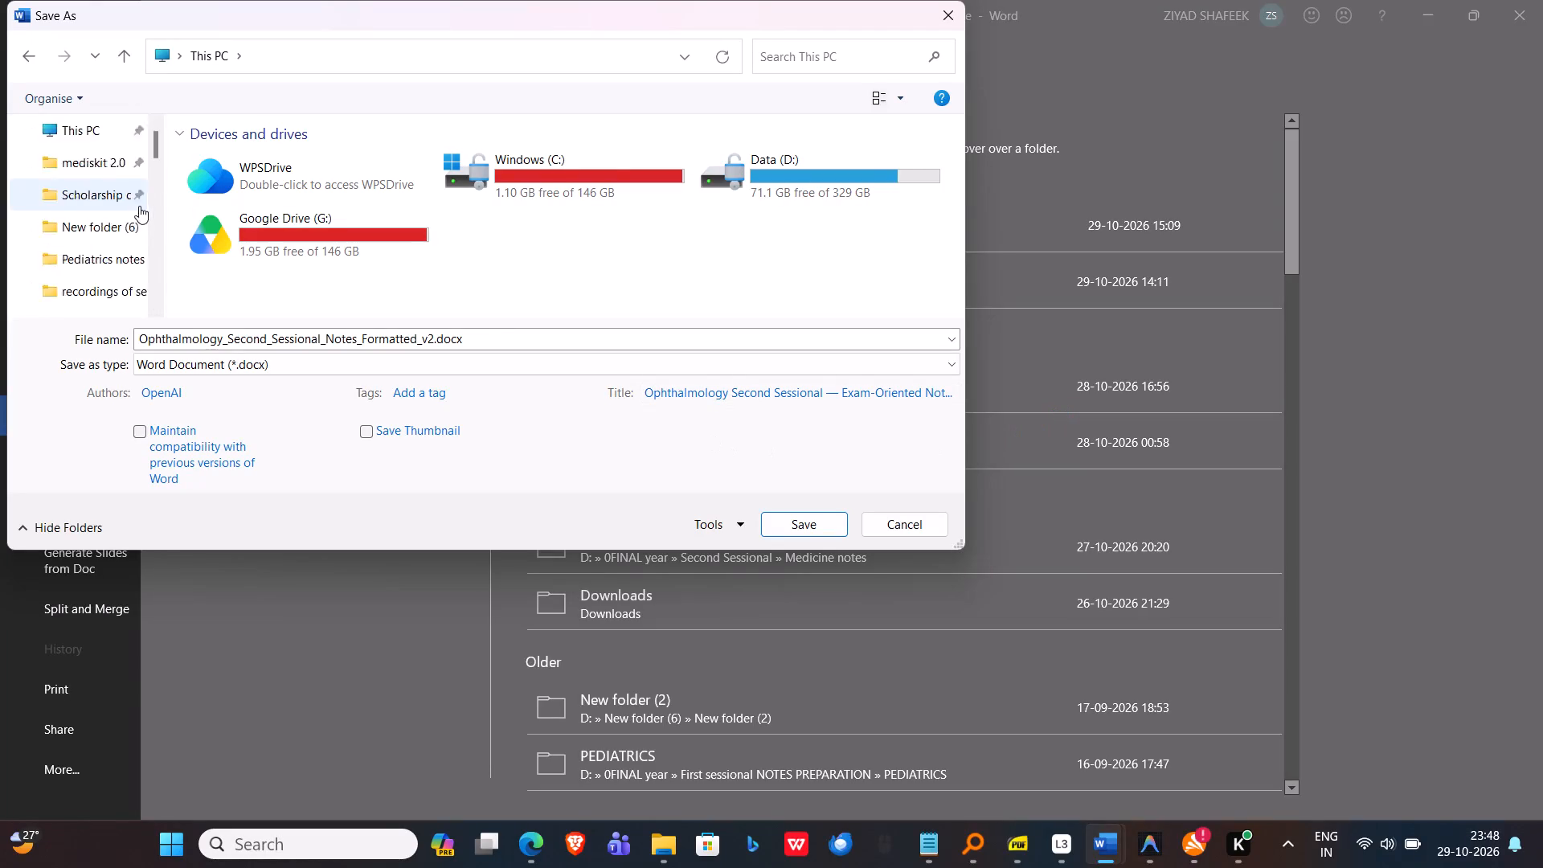
{"action": "scroll", "coordinate": [139, 206], "scroll_direction": "up", "scroll_amount": 1}
{"action": "scroll", "coordinate": [61, 272], "scroll_direction": "down", "scroll_amount": 1}
{"action": "left_click", "coordinate": [86, 192]}
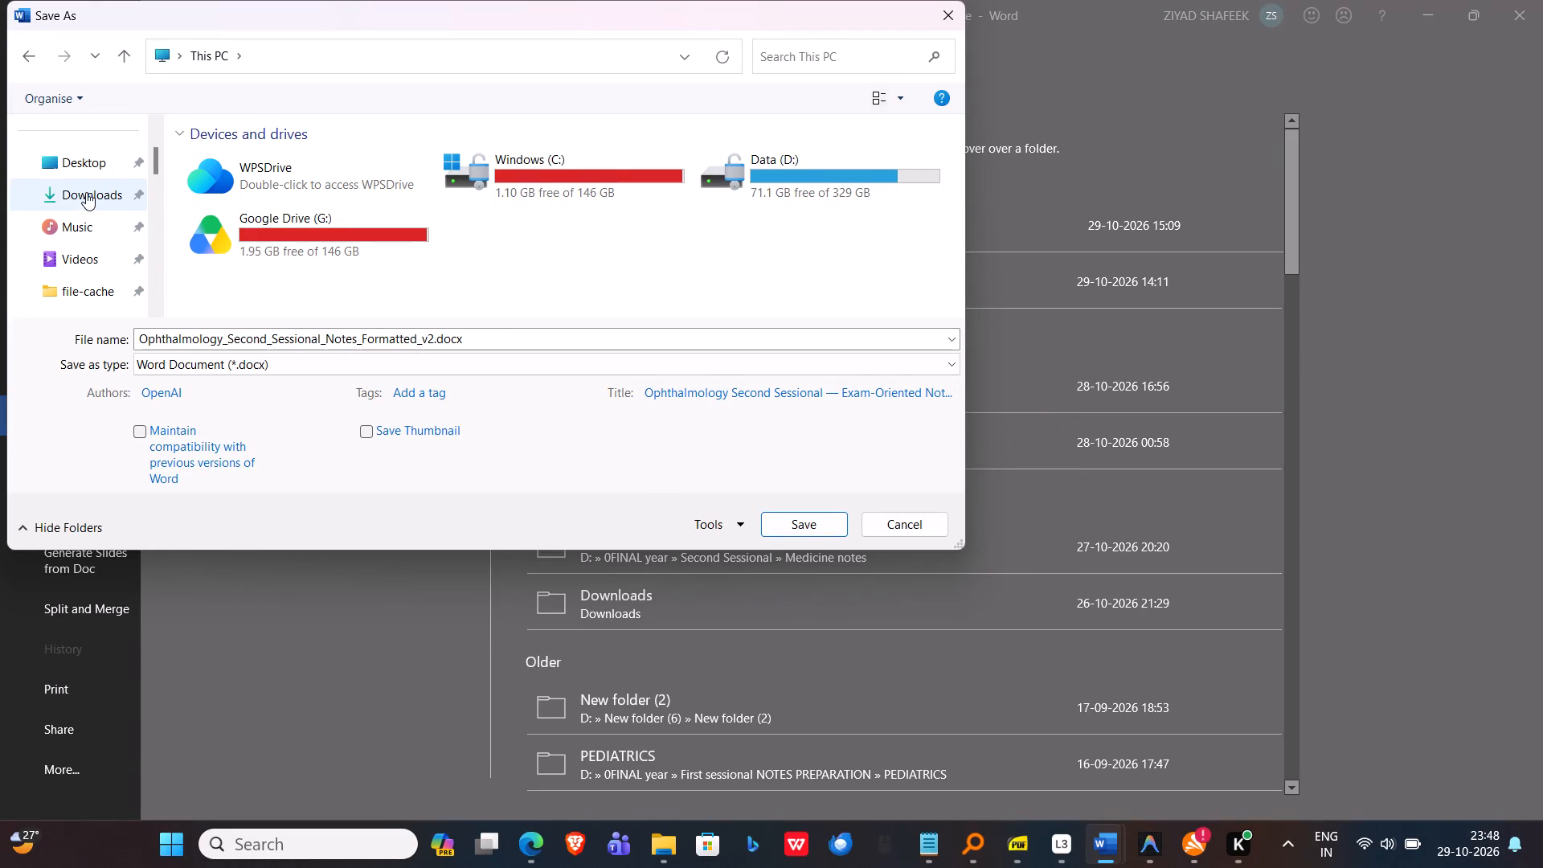
{"action": "scroll", "coordinate": [287, 190], "scroll_direction": "down", "scroll_amount": 1}
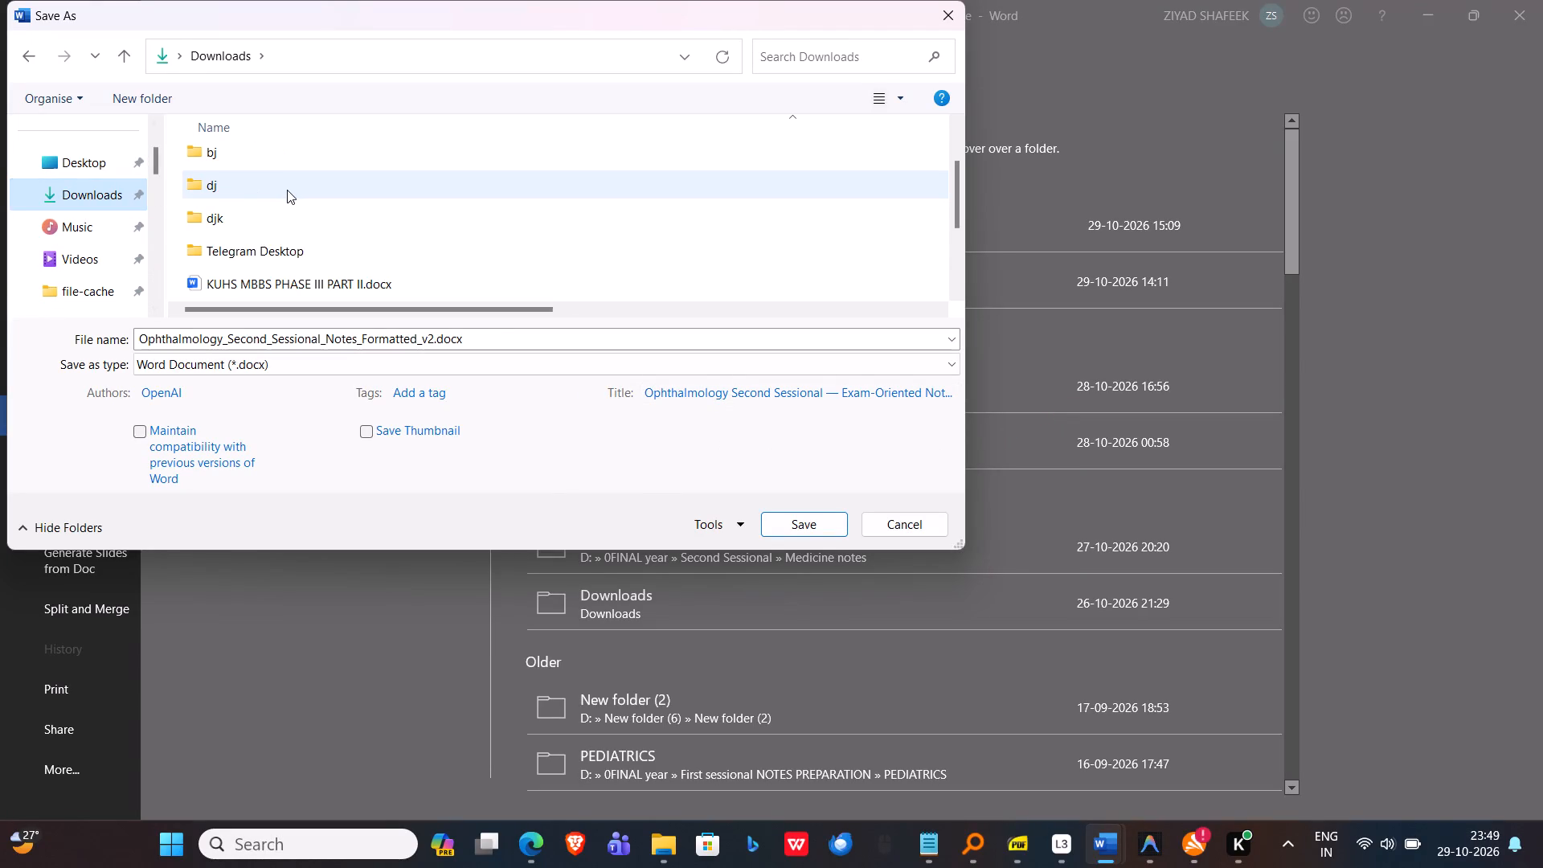
{"action": "scroll", "coordinate": [287, 190], "scroll_direction": "down", "scroll_amount": 1}
{"action": "left_click", "coordinate": [342, 159]}
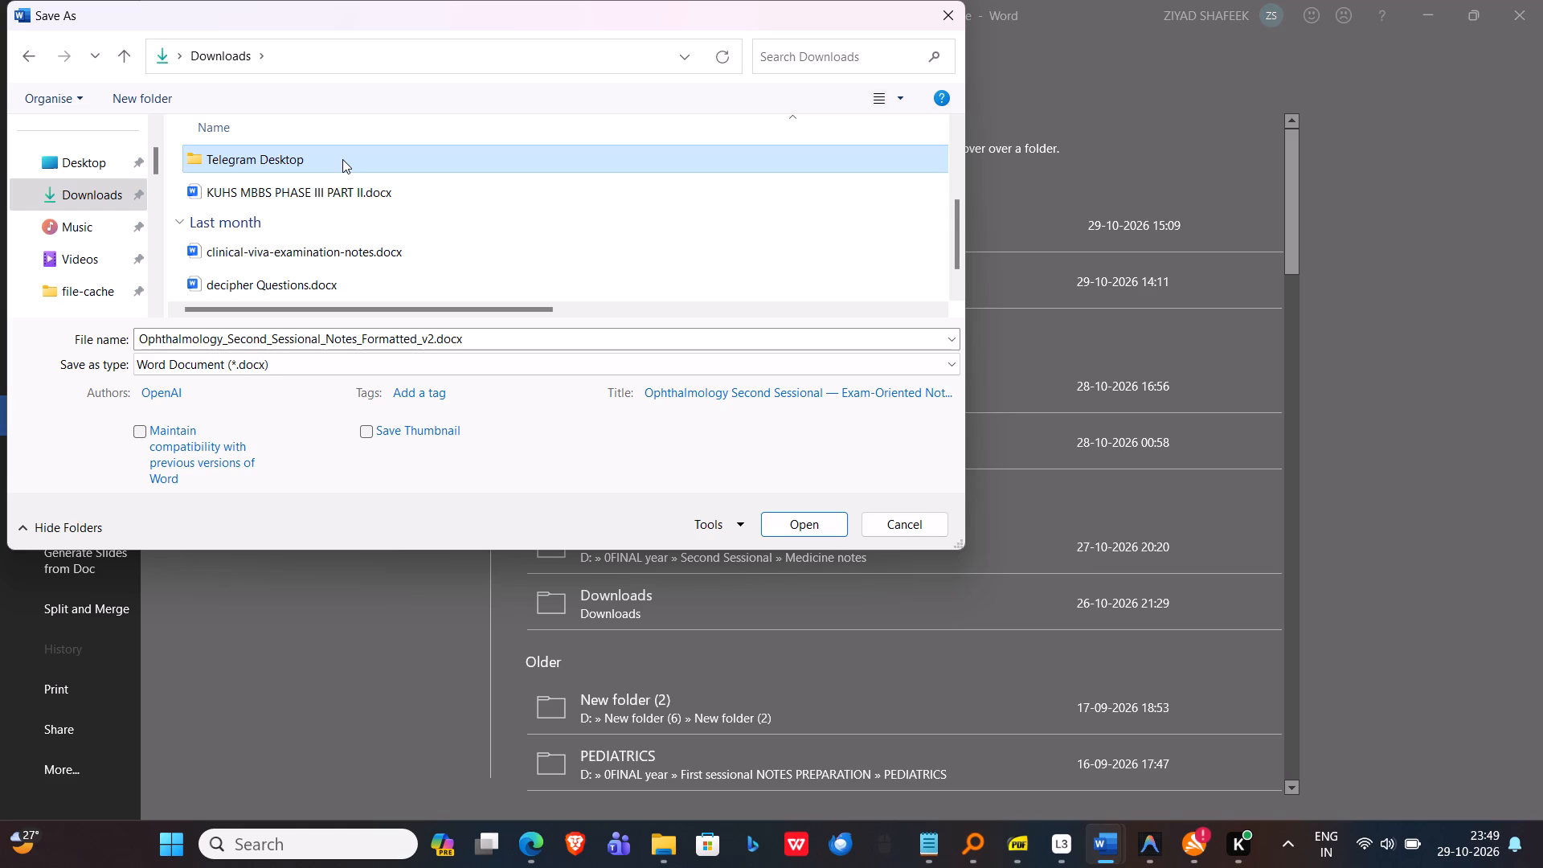
{"action": "left_click", "coordinate": [342, 159]}
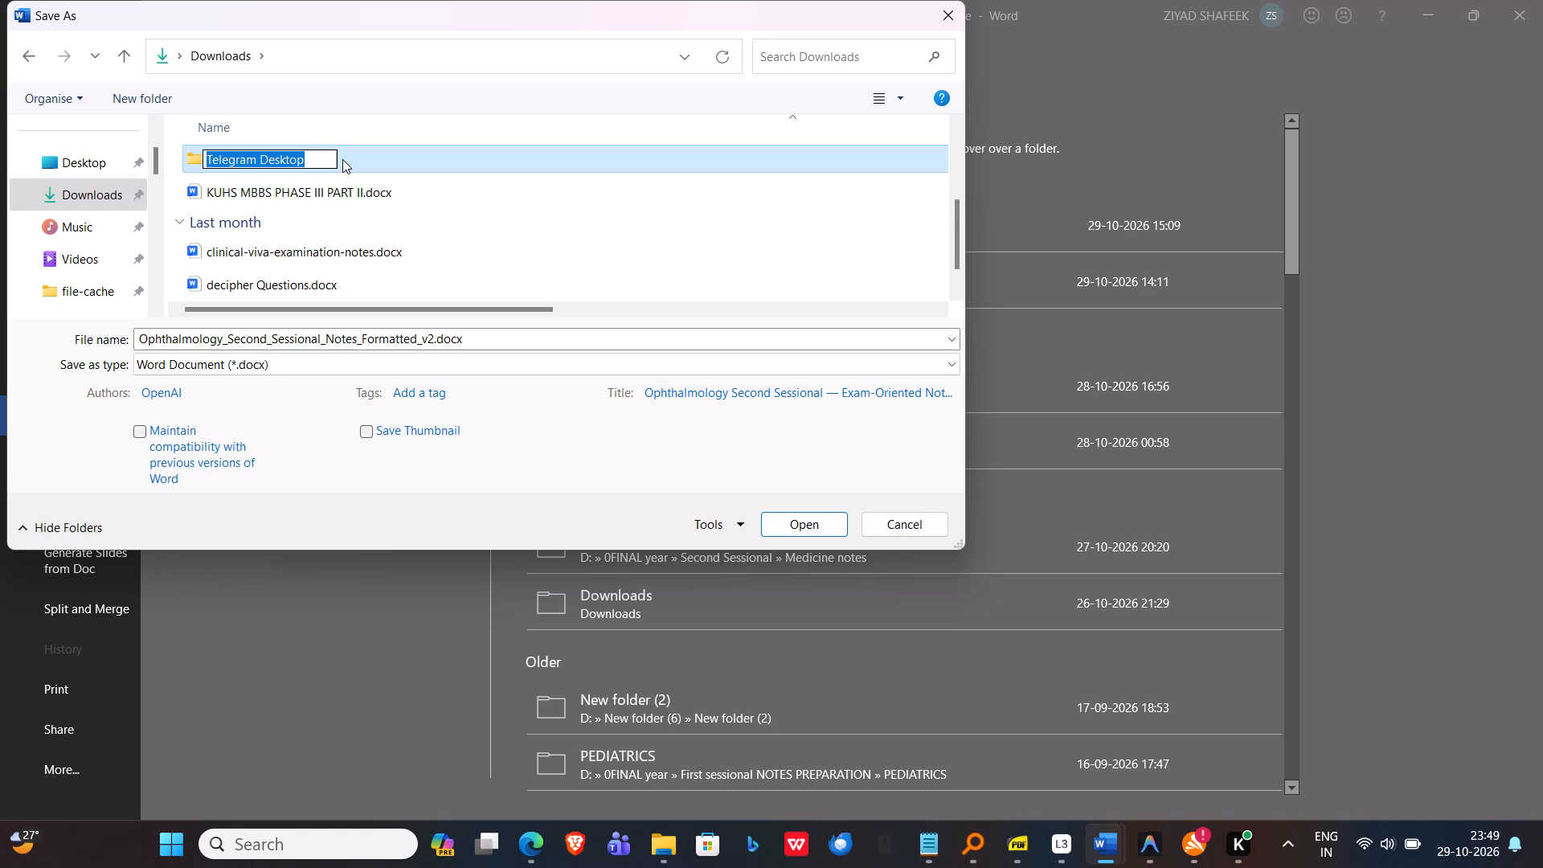
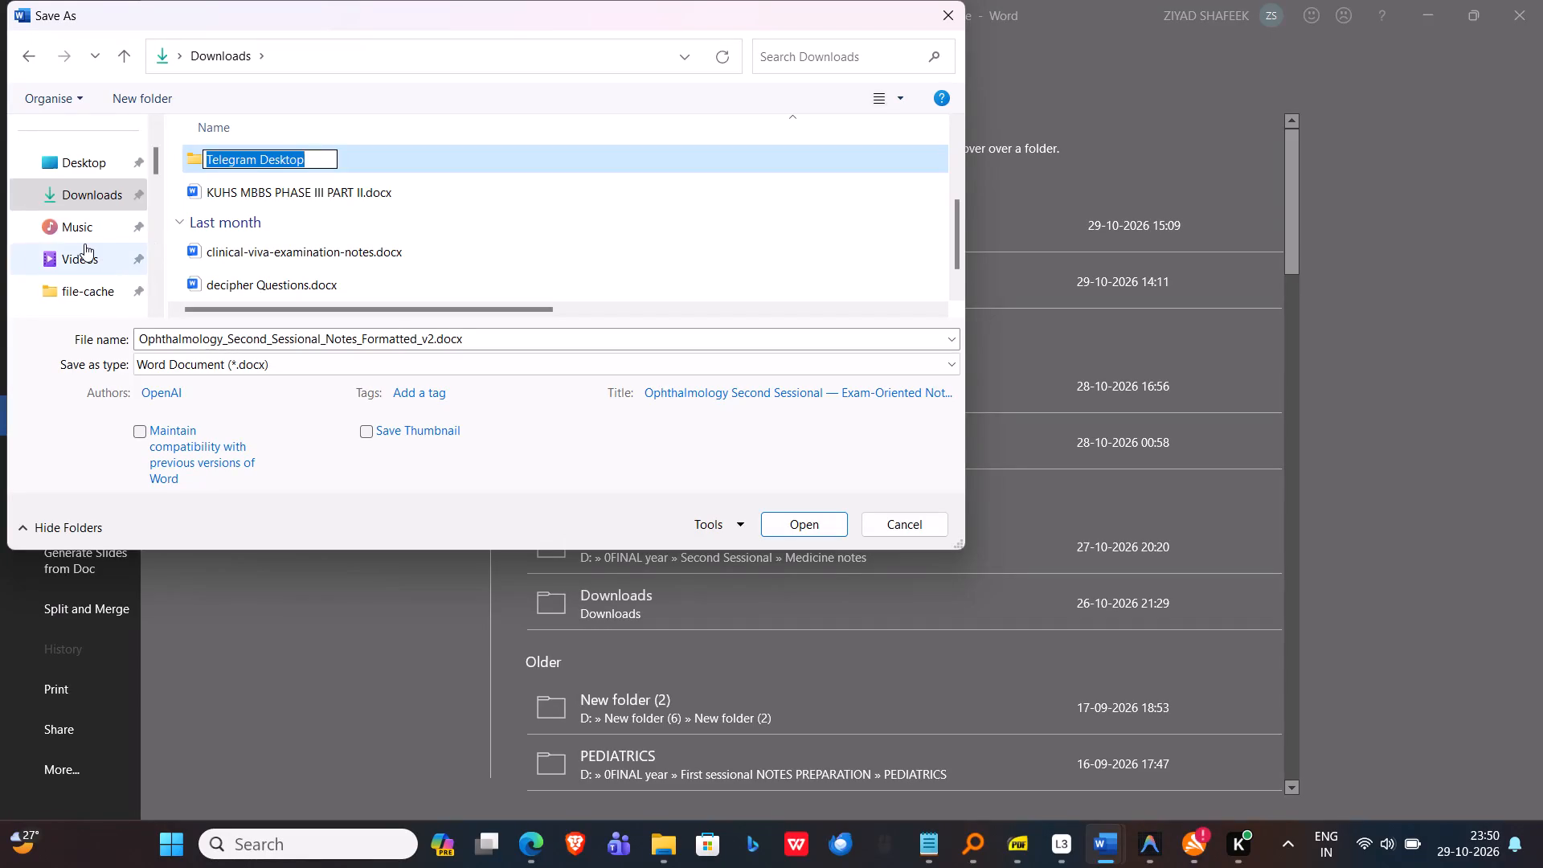
Change the save location to the Second Sessional folder inside 0FINAL year on the Data (D:) drive.
{"action": "scroll", "coordinate": [84, 244], "scroll_direction": "down", "scroll_amount": 3}
{"action": "scroll", "coordinate": [84, 244], "scroll_direction": "up", "scroll_amount": 1}
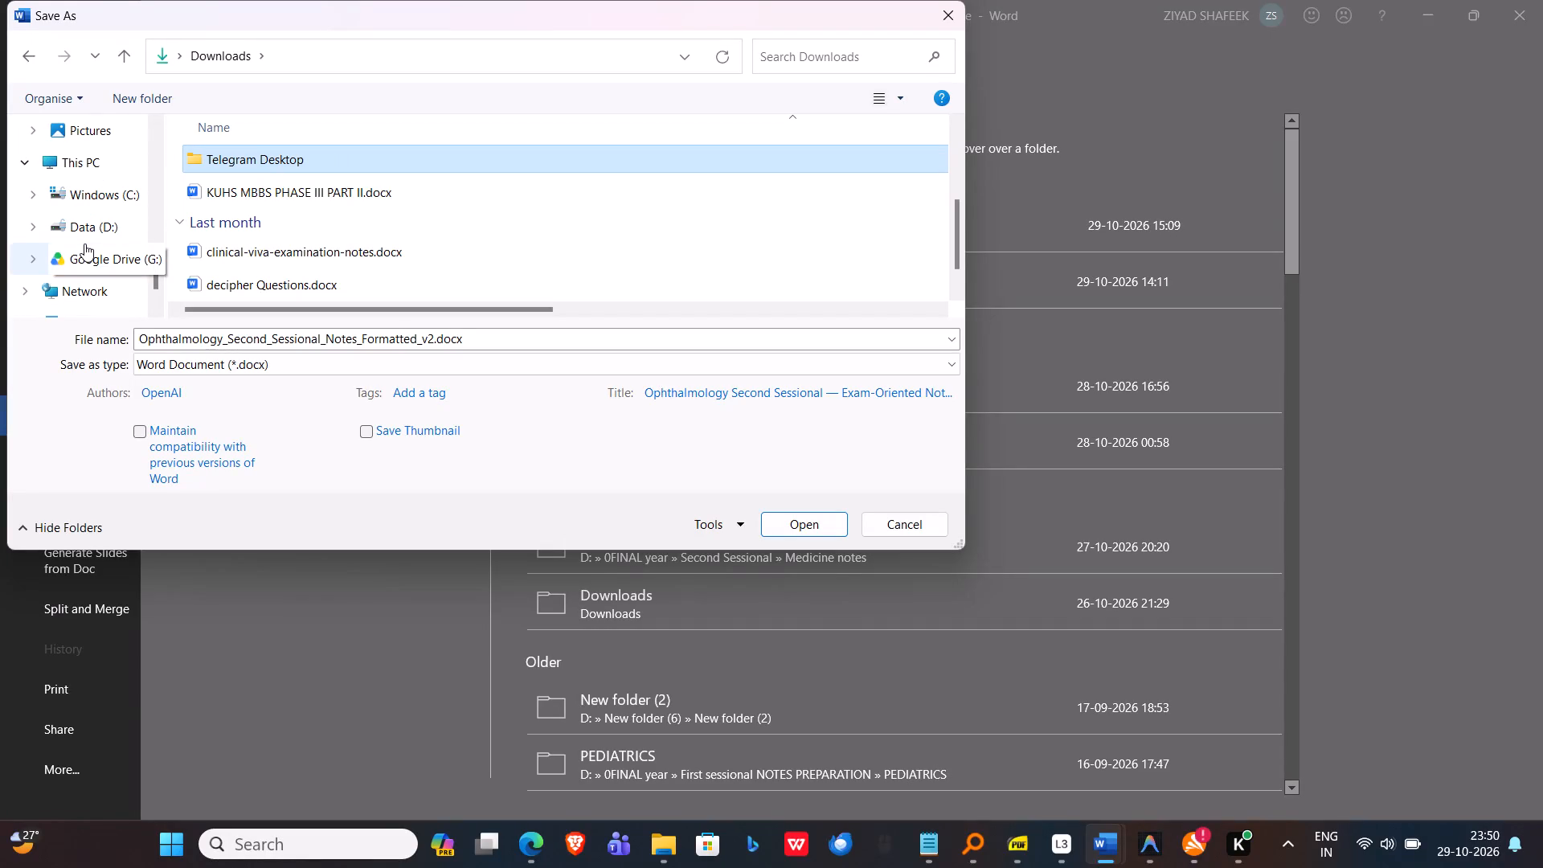
{"action": "left_click", "coordinate": [90, 239]}
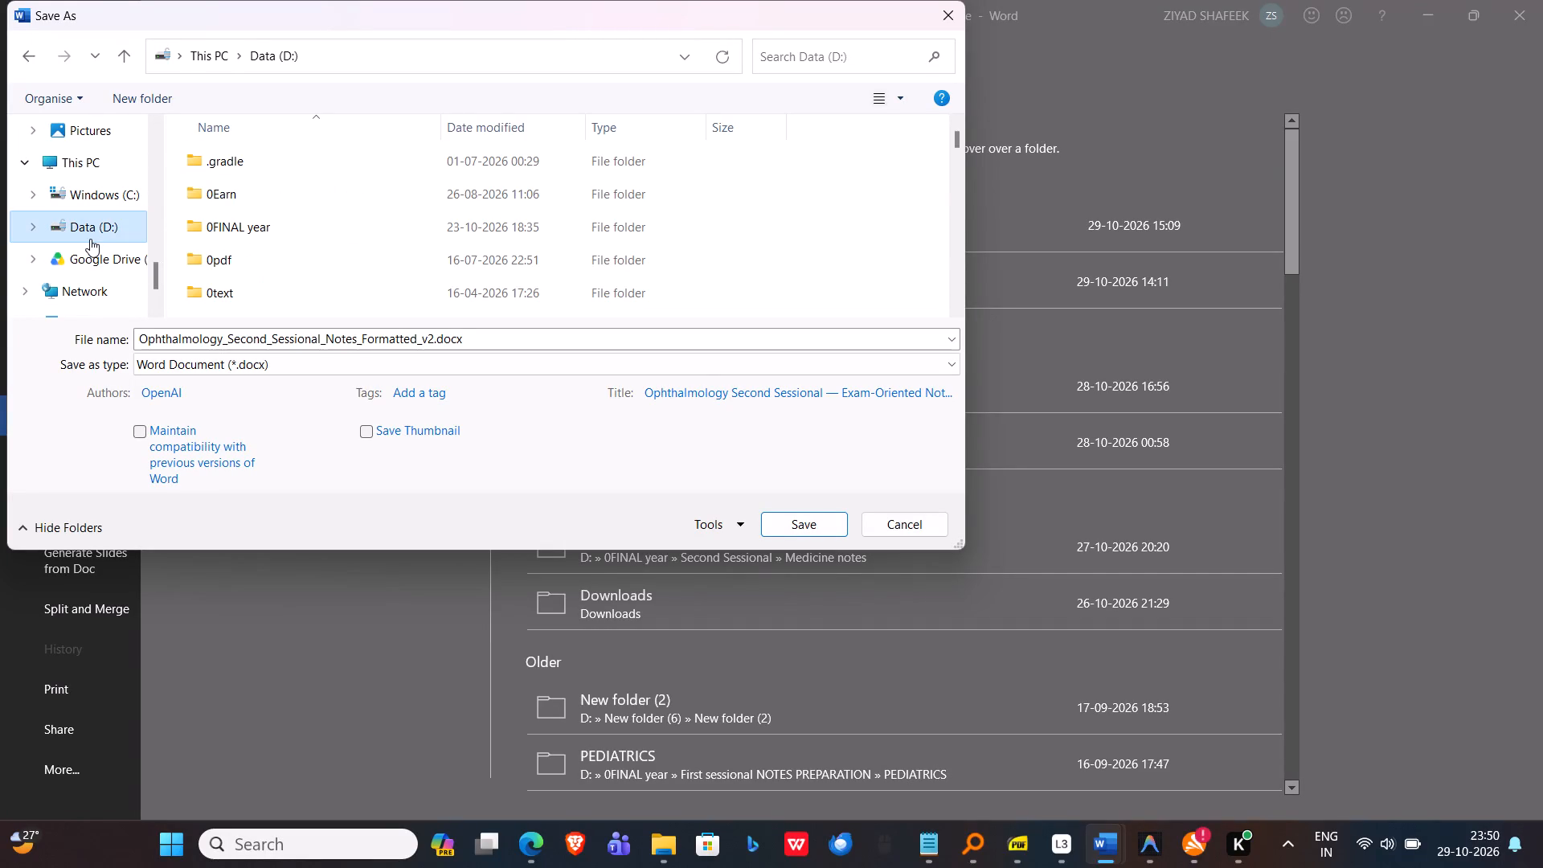
{"action": "double_click", "coordinate": [322, 236]}
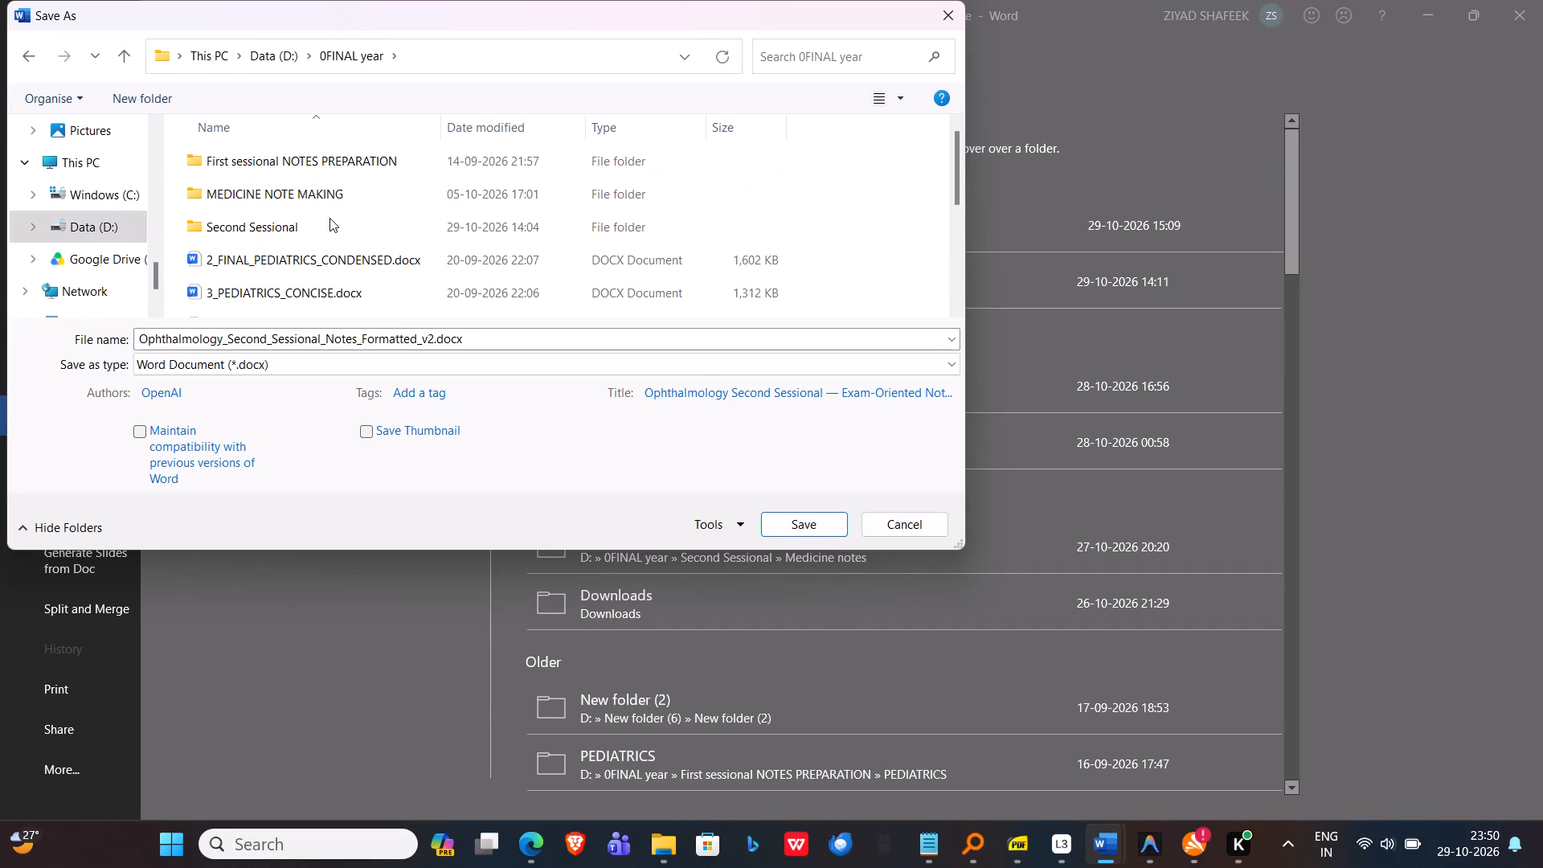
{"action": "double_click", "coordinate": [328, 214]}
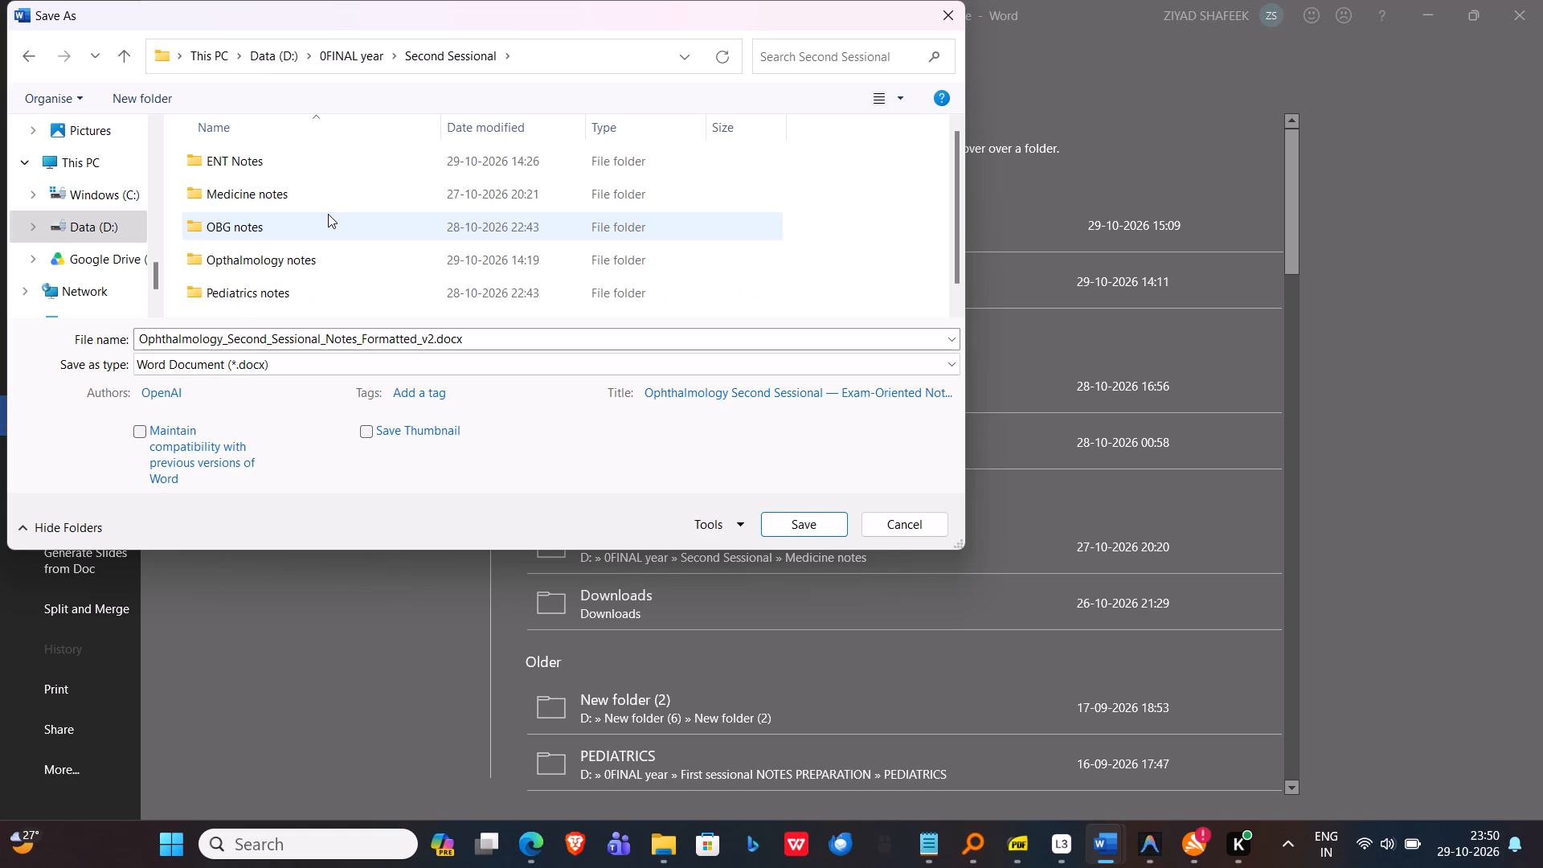
Save the document as "ophthalmology notes 1" in the Opthalmology notes folder as a Word Document, accepting the upgrade to the newest file format.
{"action": "scroll", "coordinate": [328, 214], "scroll_direction": "down", "scroll_amount": 3}
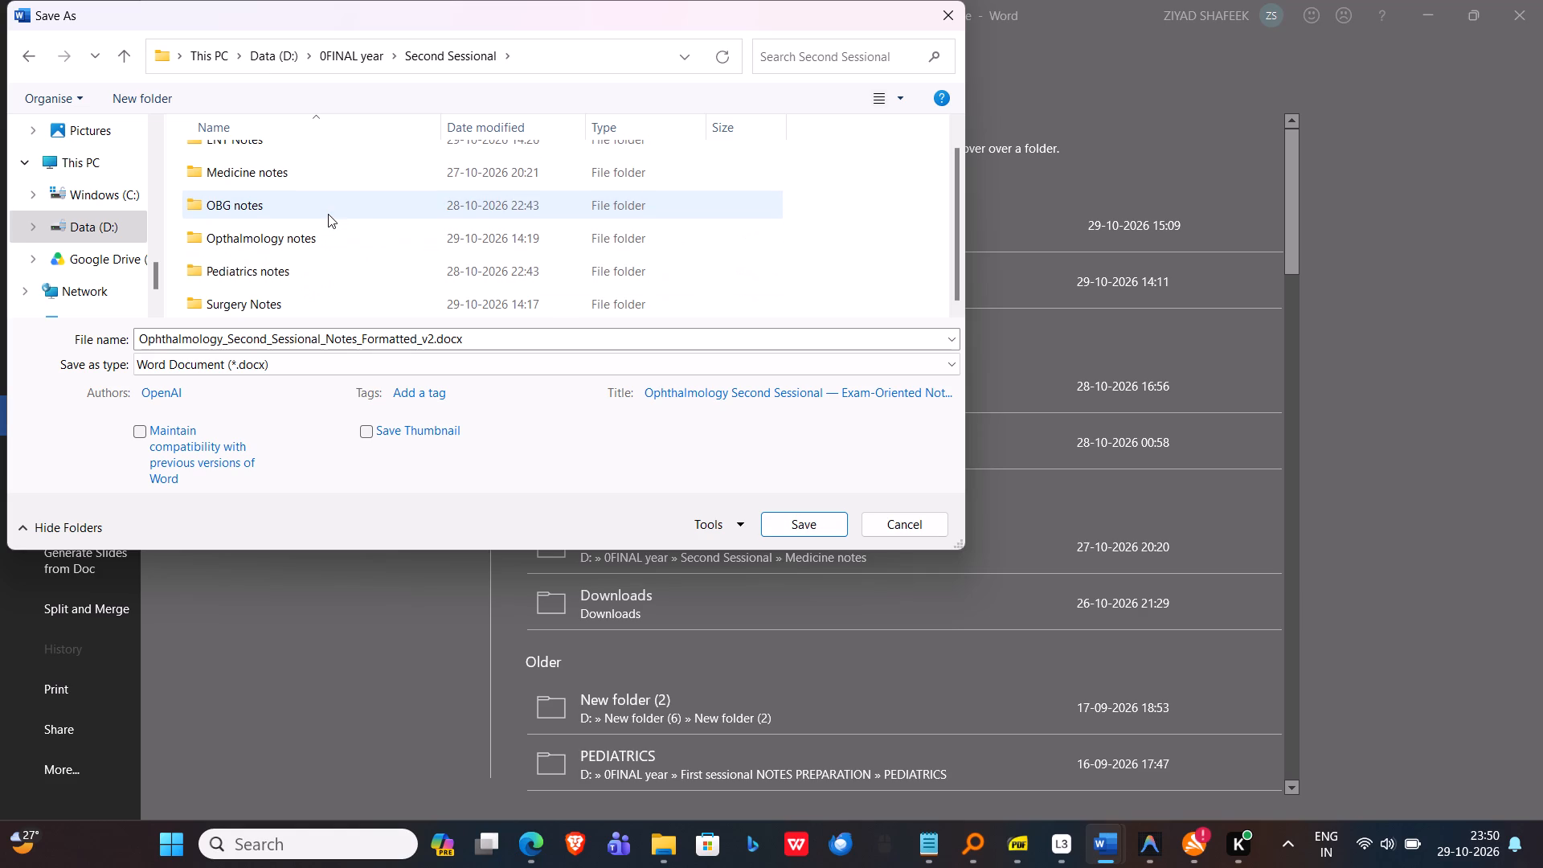
{"action": "double_click", "coordinate": [338, 238]}
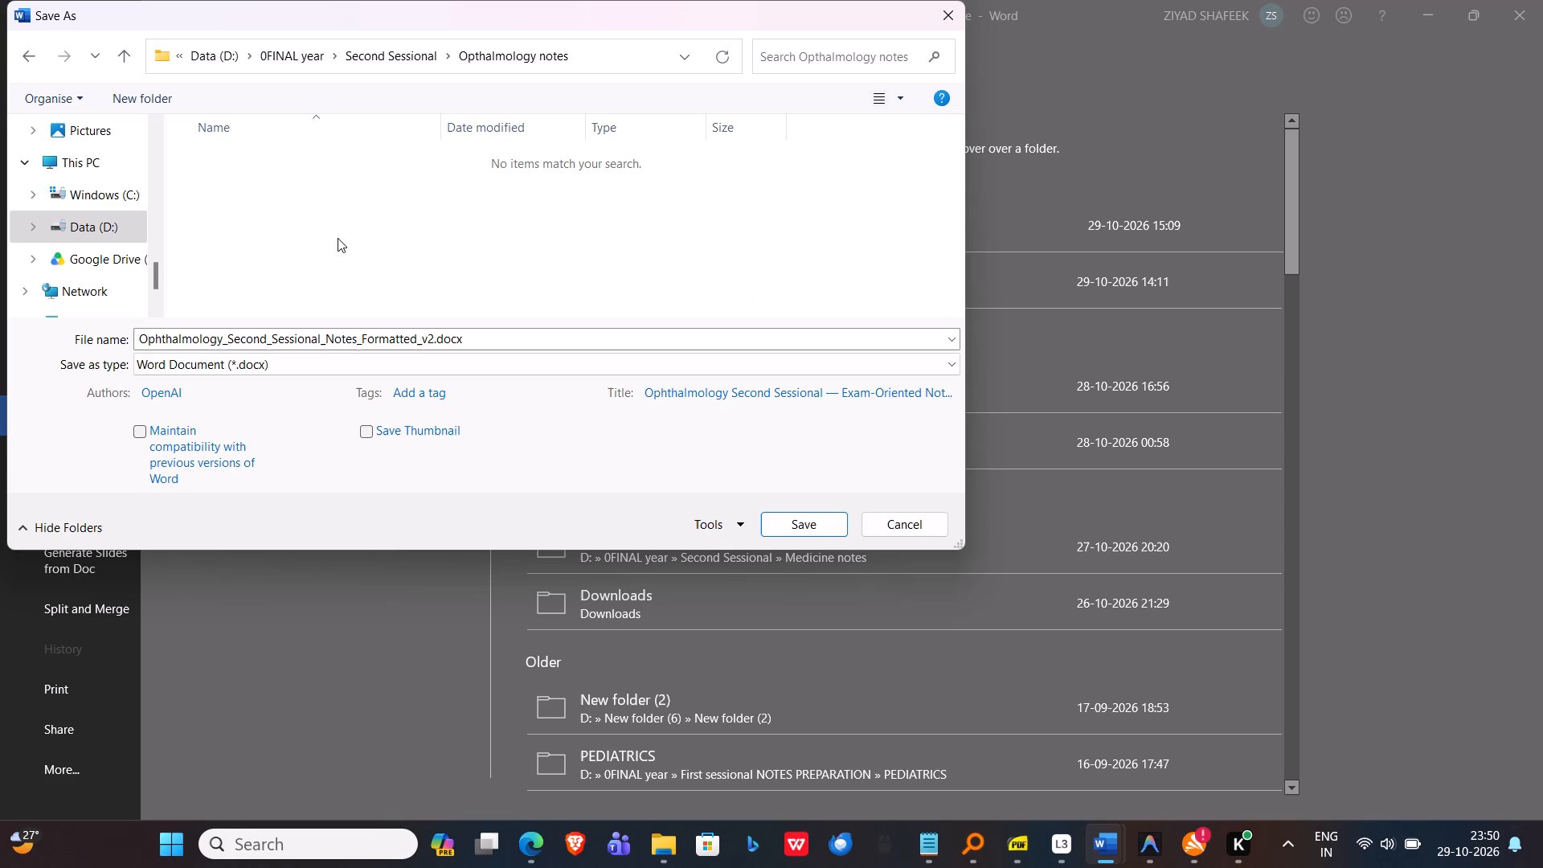
{"action": "left_click", "coordinate": [359, 331]}
{"action": "type", "text": "oph"}
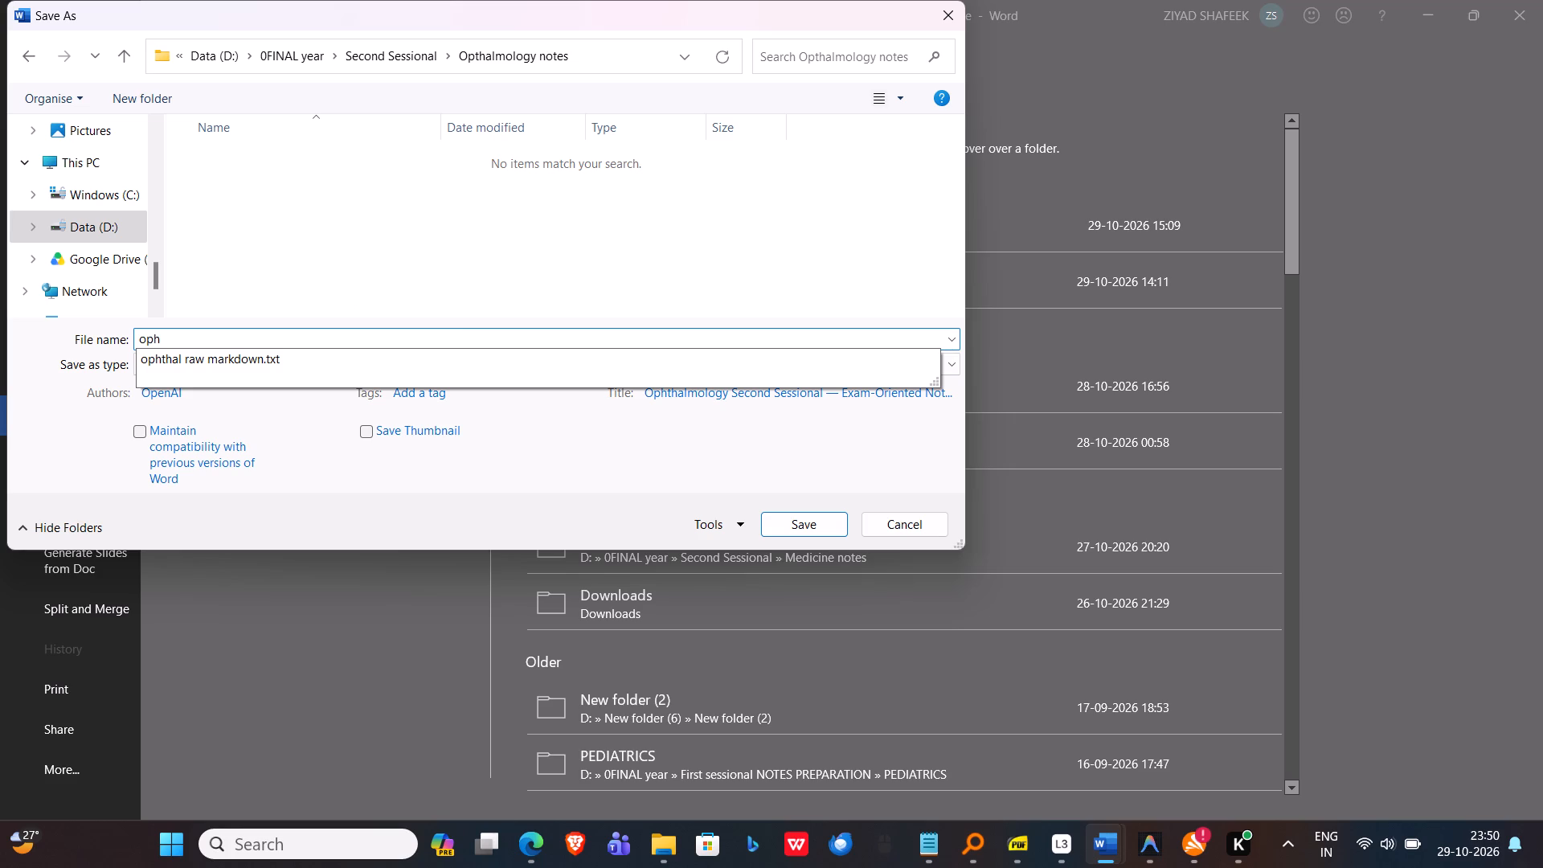
{"action": "key", "text": "t"}
{"action": "type", "text": "hal"}
{"action": "key", "text": "space"}
{"action": "key", "text": "BackSpace"}
{"action": "type", "text": "mology notes"}
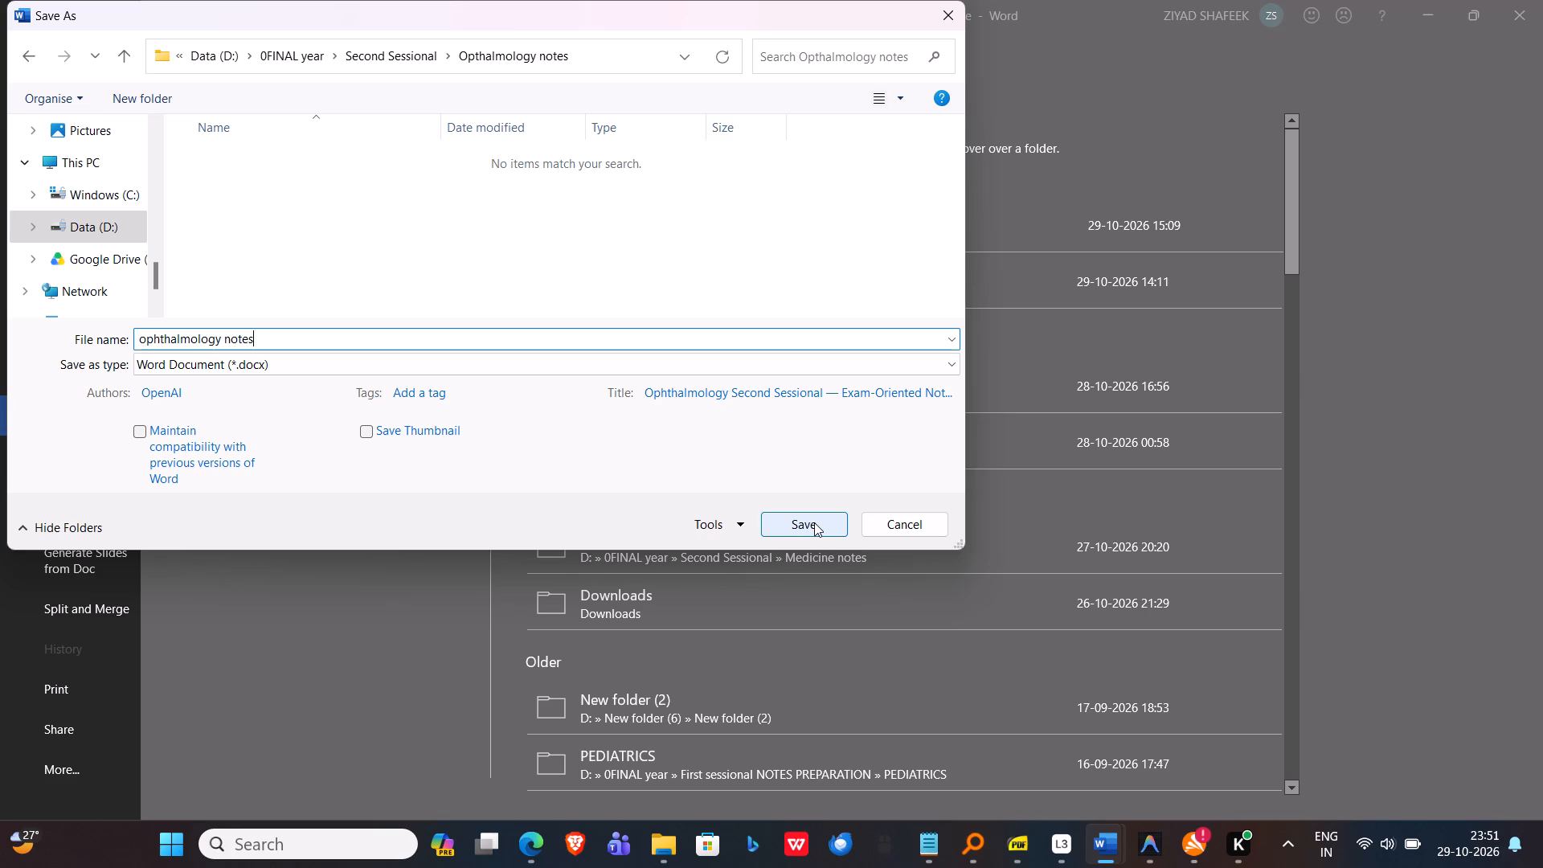
{"action": "key", "text": "space"}
{"action": "key", "text": "1"}
{"action": "key", "text": "Return"}
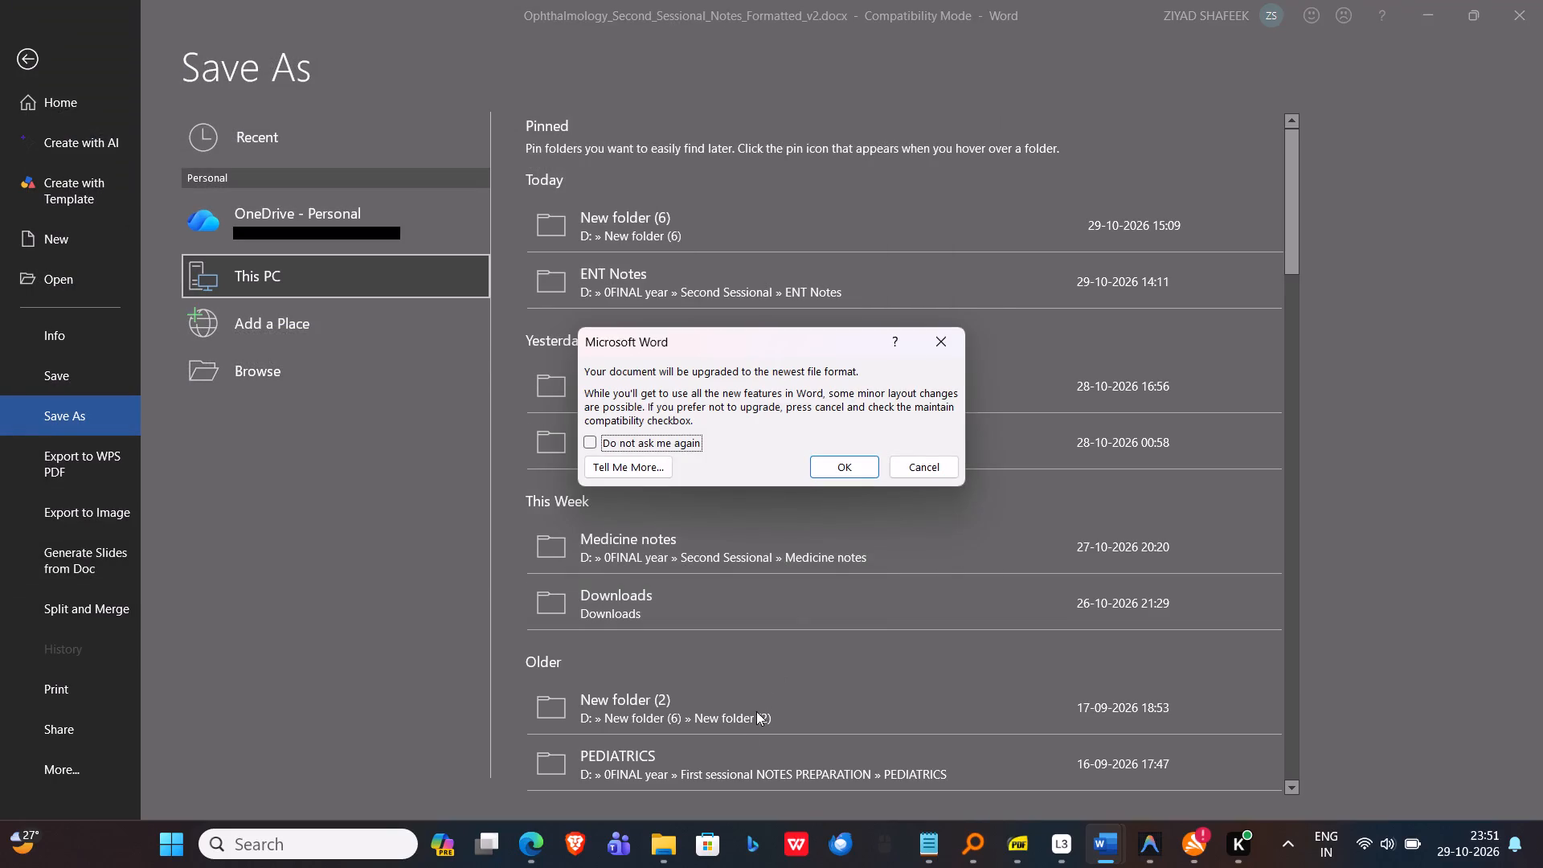
{"action": "left_click", "coordinate": [843, 473]}
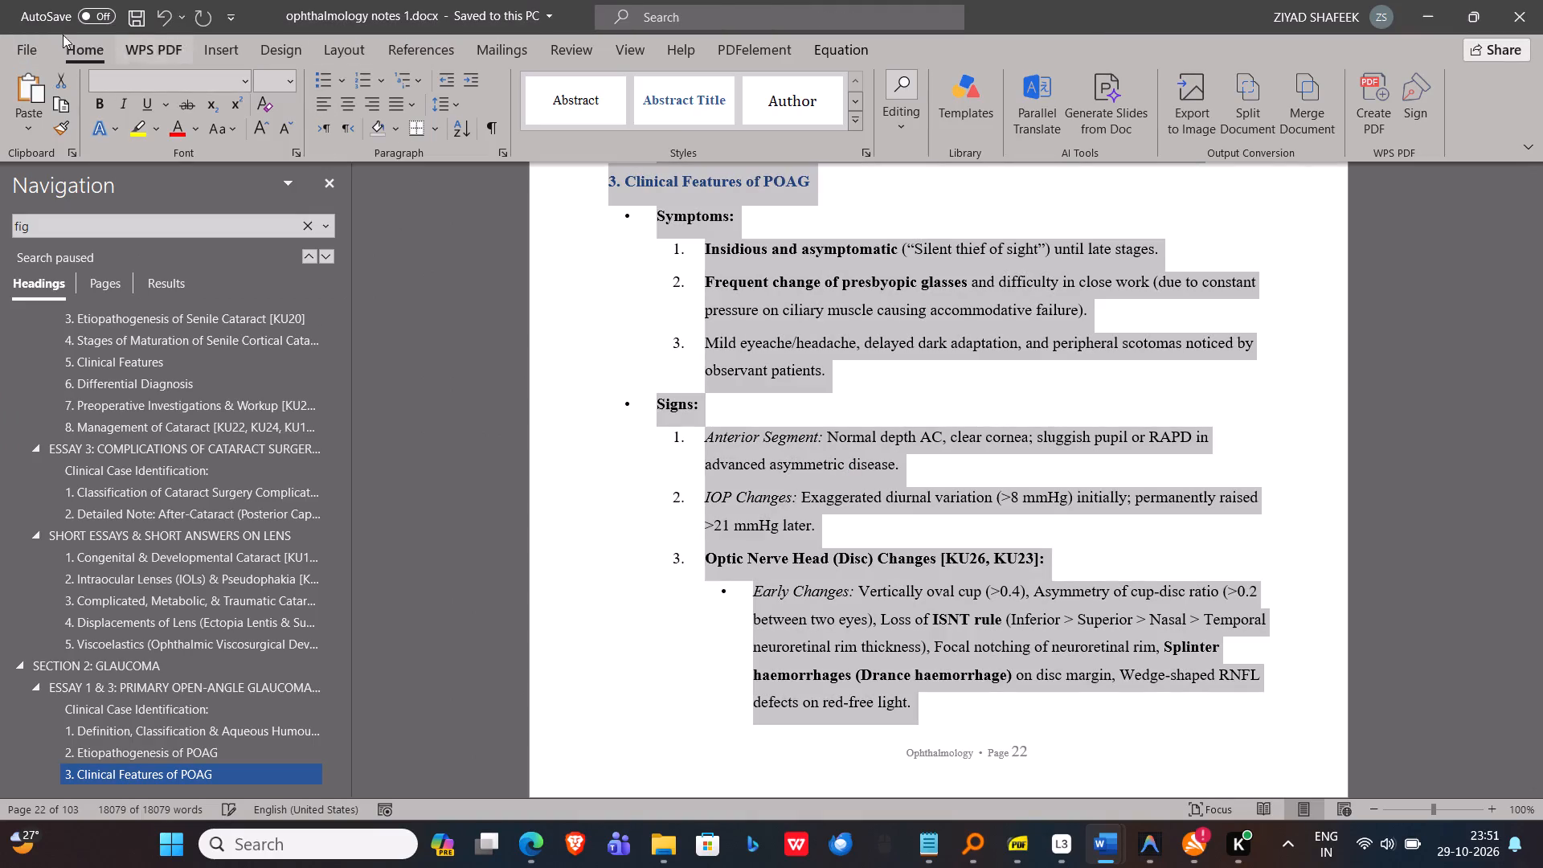
Save a PDF copy of ophthalmology notes 1 in the Opthalmology notes folder.
{"action": "left_click", "coordinate": [15, 46]}
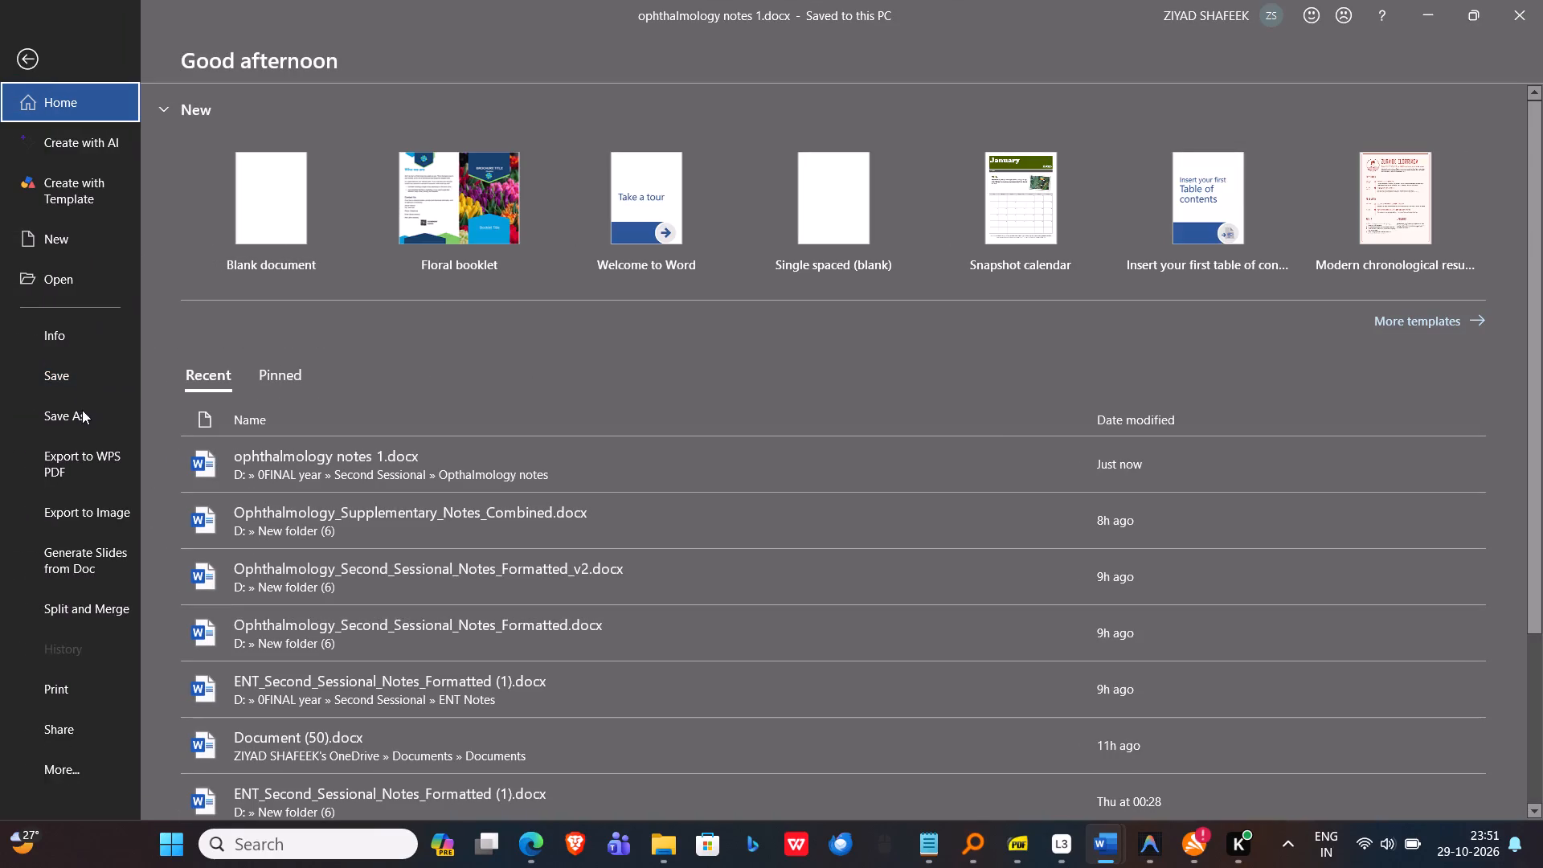
{"action": "left_click", "coordinate": [82, 412]}
{"action": "left_click", "coordinate": [237, 383]}
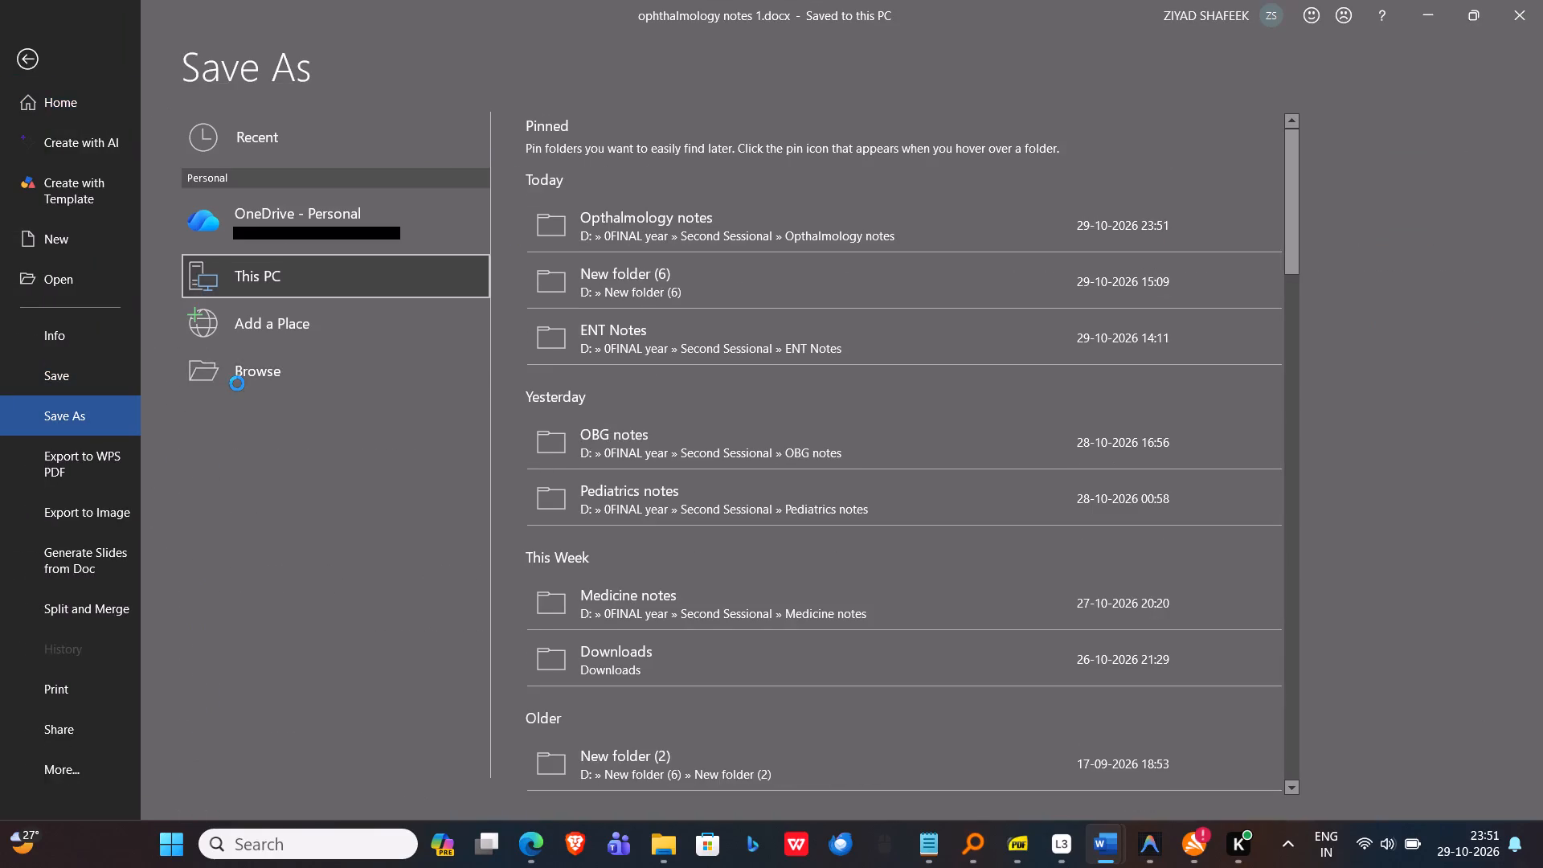
{"action": "left_click", "coordinate": [452, 362]}
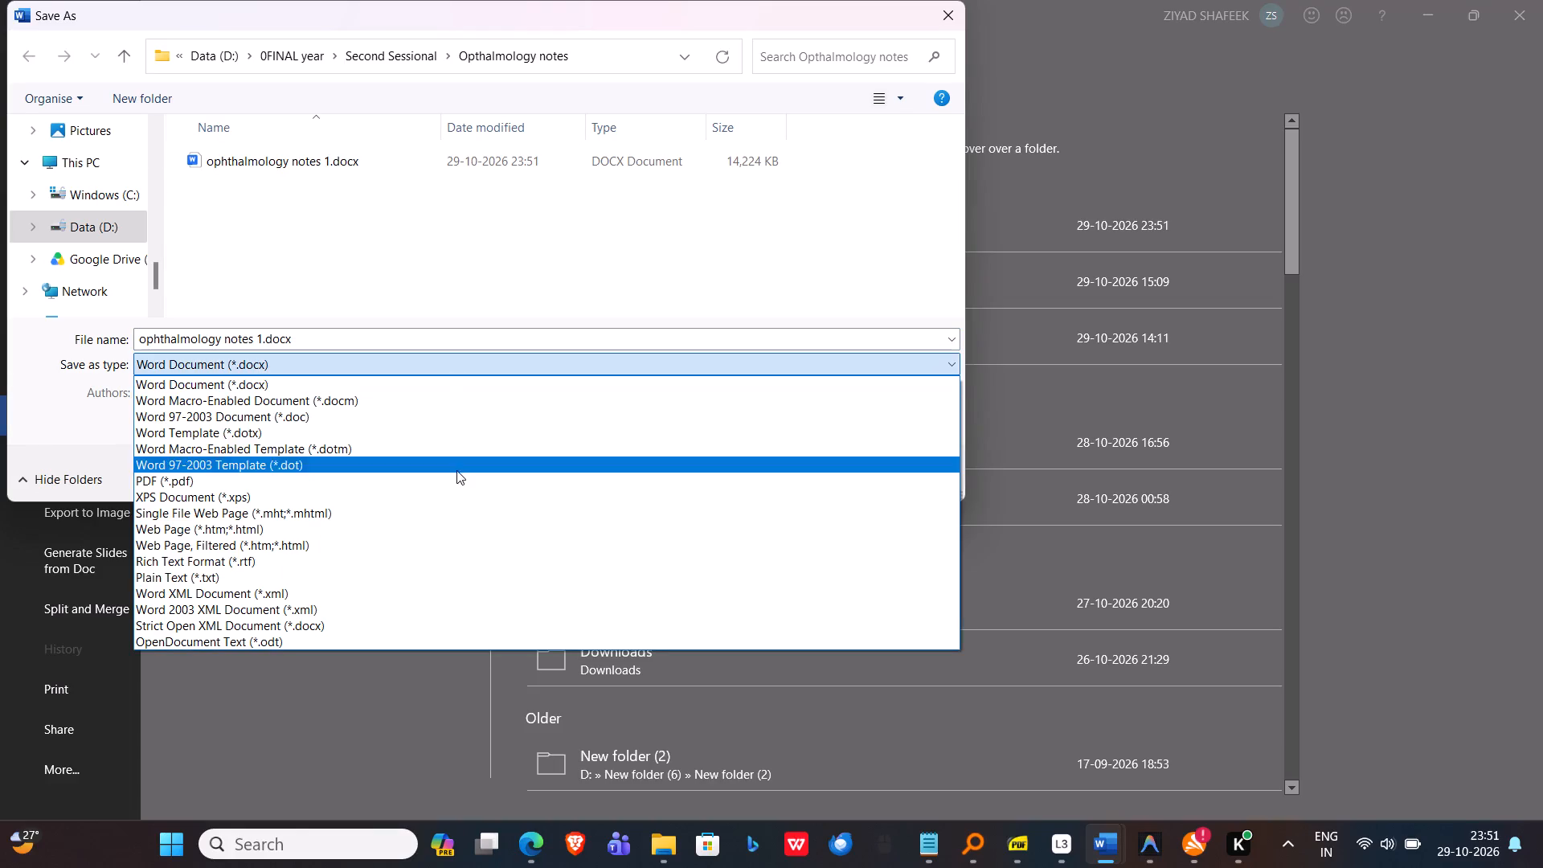
{"action": "left_click", "coordinate": [458, 482]}
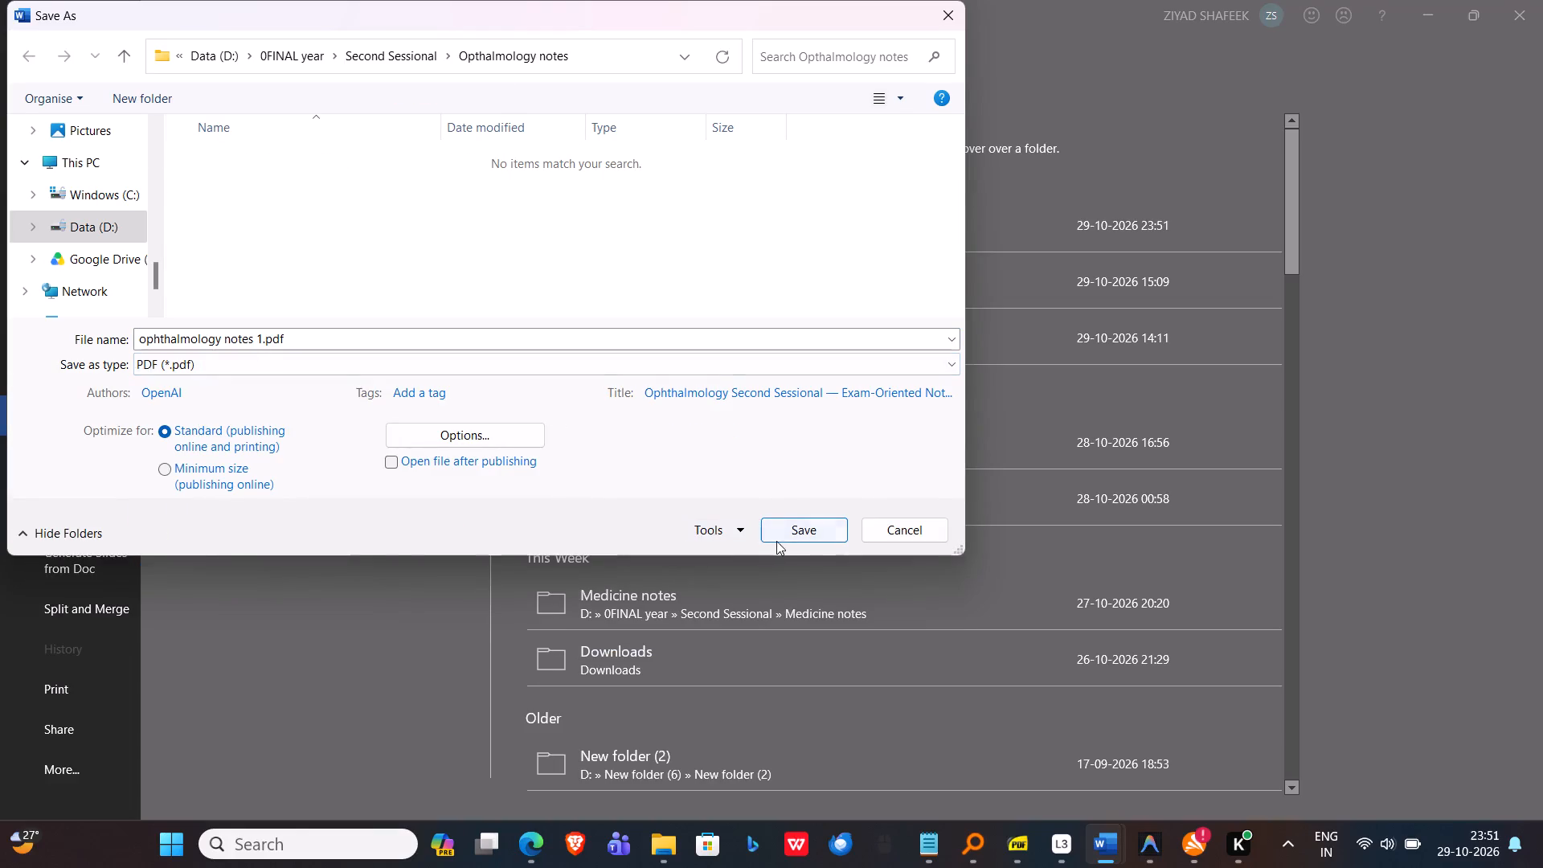
{"action": "left_click", "coordinate": [777, 536]}
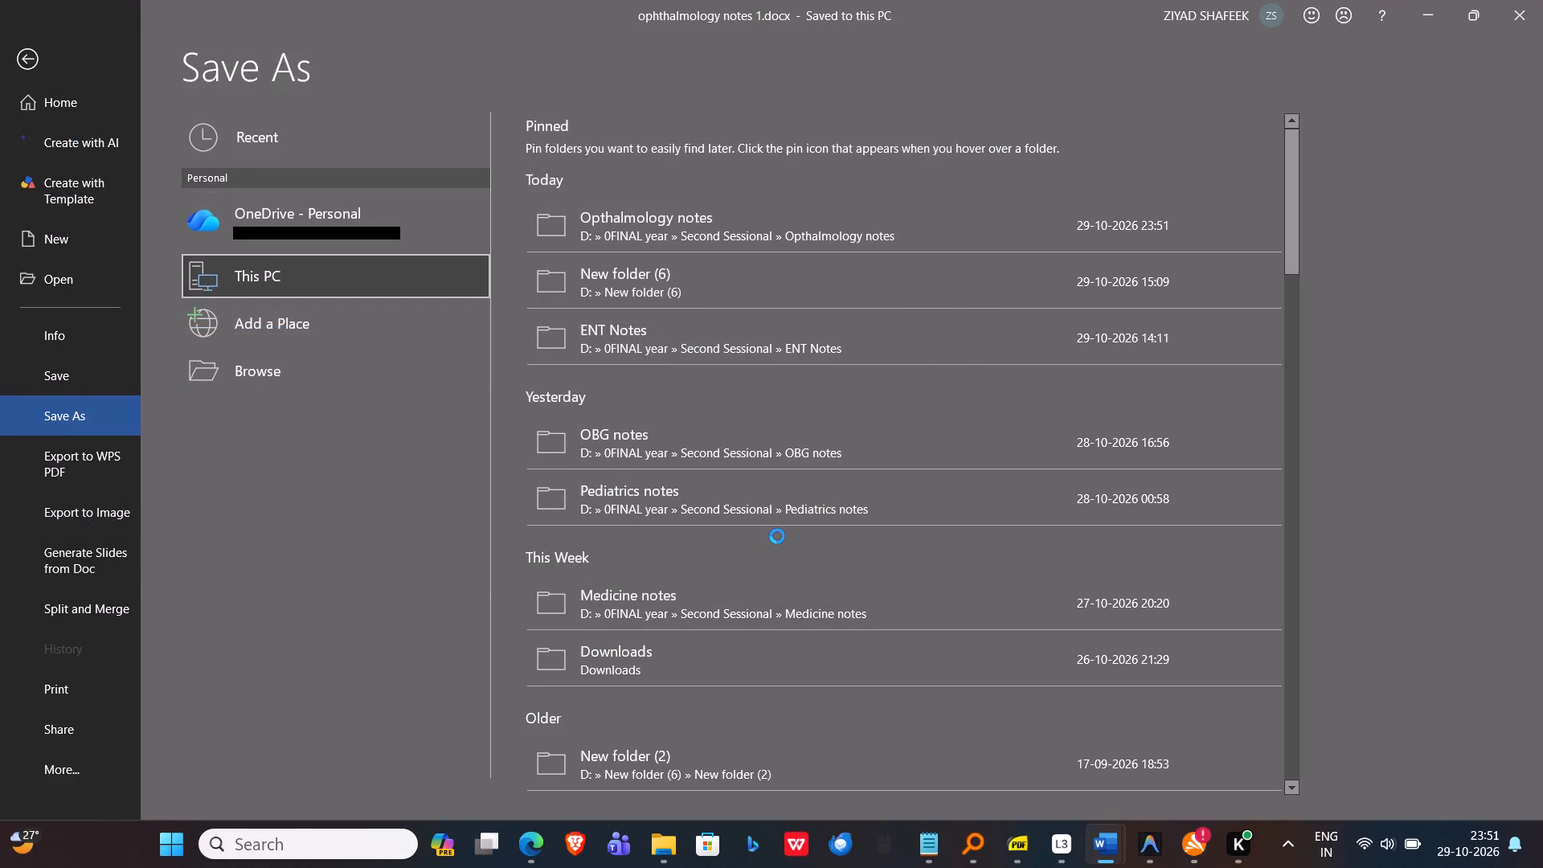
Switch to the New folder (6) File Explorer window and open Ophthalmology_Supplementary_Notes_Combined.docx with Word.
{"action": "key", "text": "alt+Tab"}
{"action": "key", "text": "alt+Tab"}
{"action": "key", "text": "alt+Tab"}
{"action": "key", "text": "alt+Tab"}
{"action": "key", "text": "alt+Tab"}
{"action": "key", "text": "alt+Tab"}
{"action": "key", "text": "alt+Tab"}
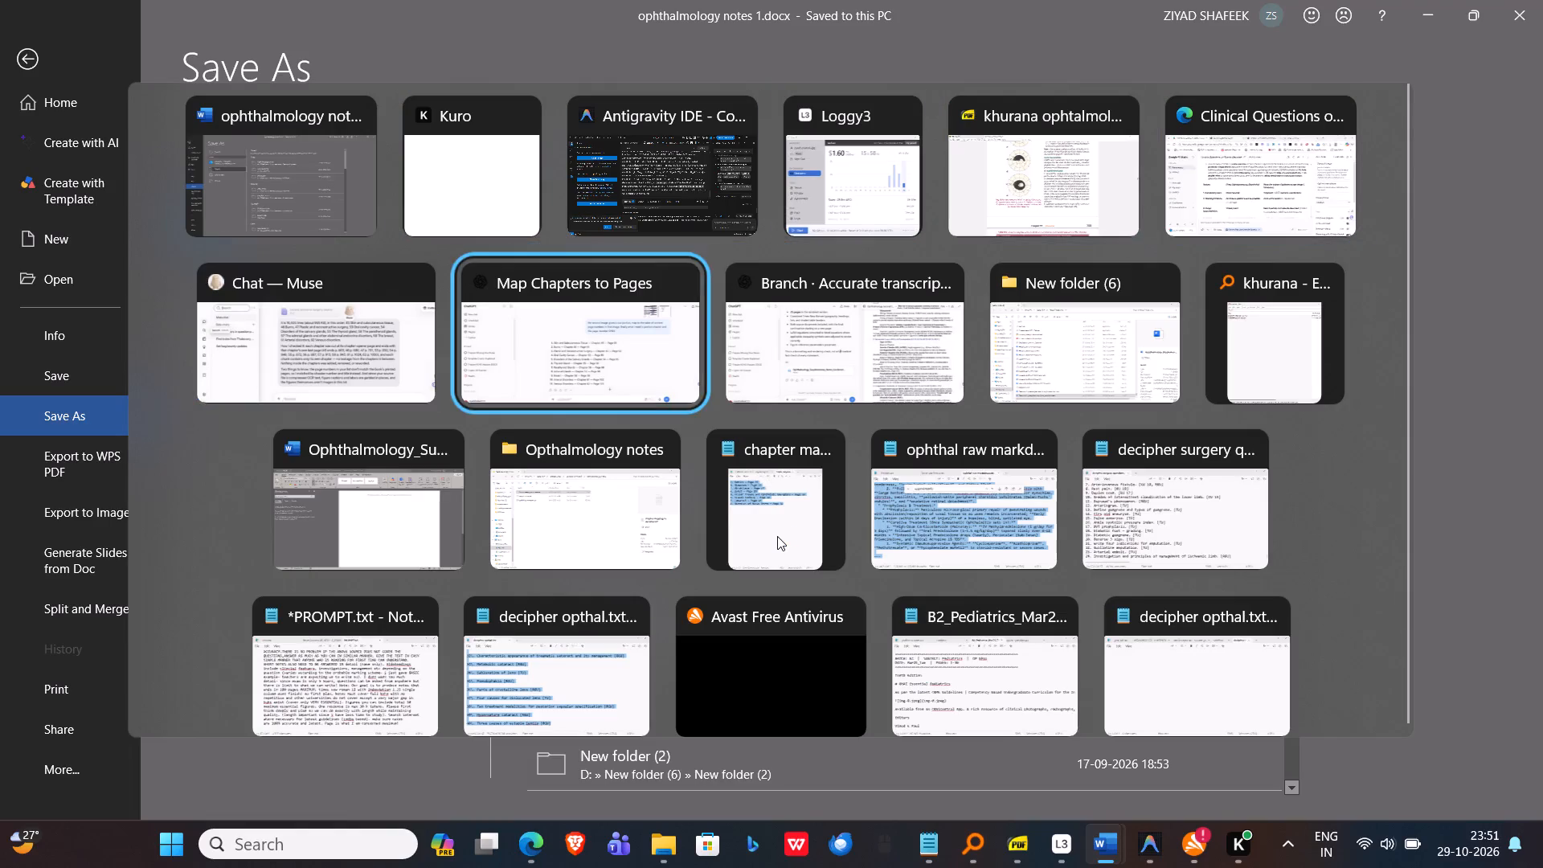
{"action": "key", "text": "alt+Tab"}
{"action": "key", "text": "alt+Tab"}
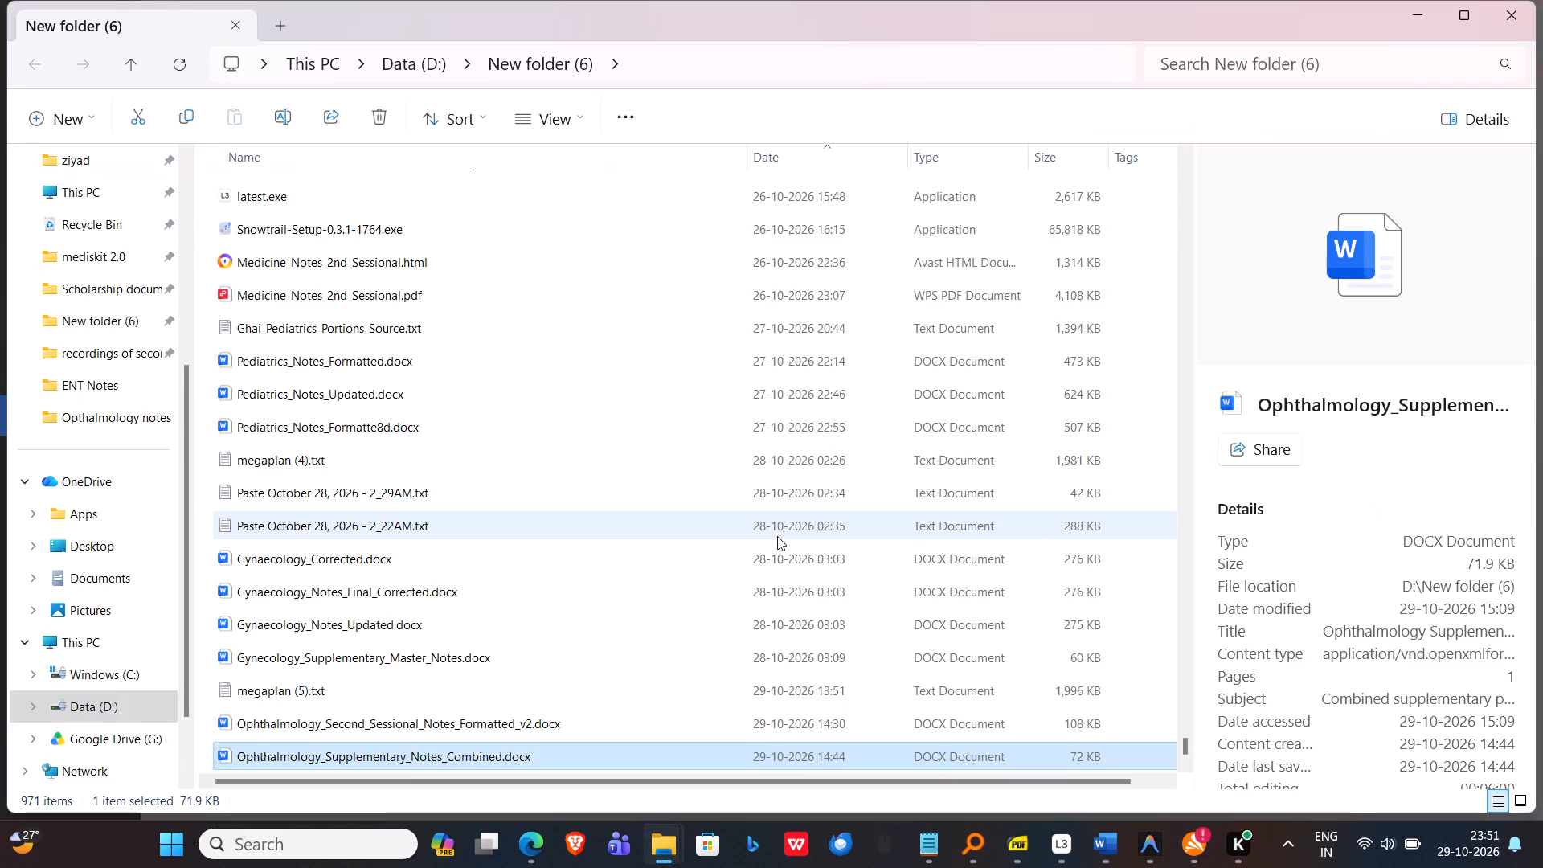
{"action": "scroll", "coordinate": [777, 536], "scroll_direction": "down", "scroll_amount": 1}
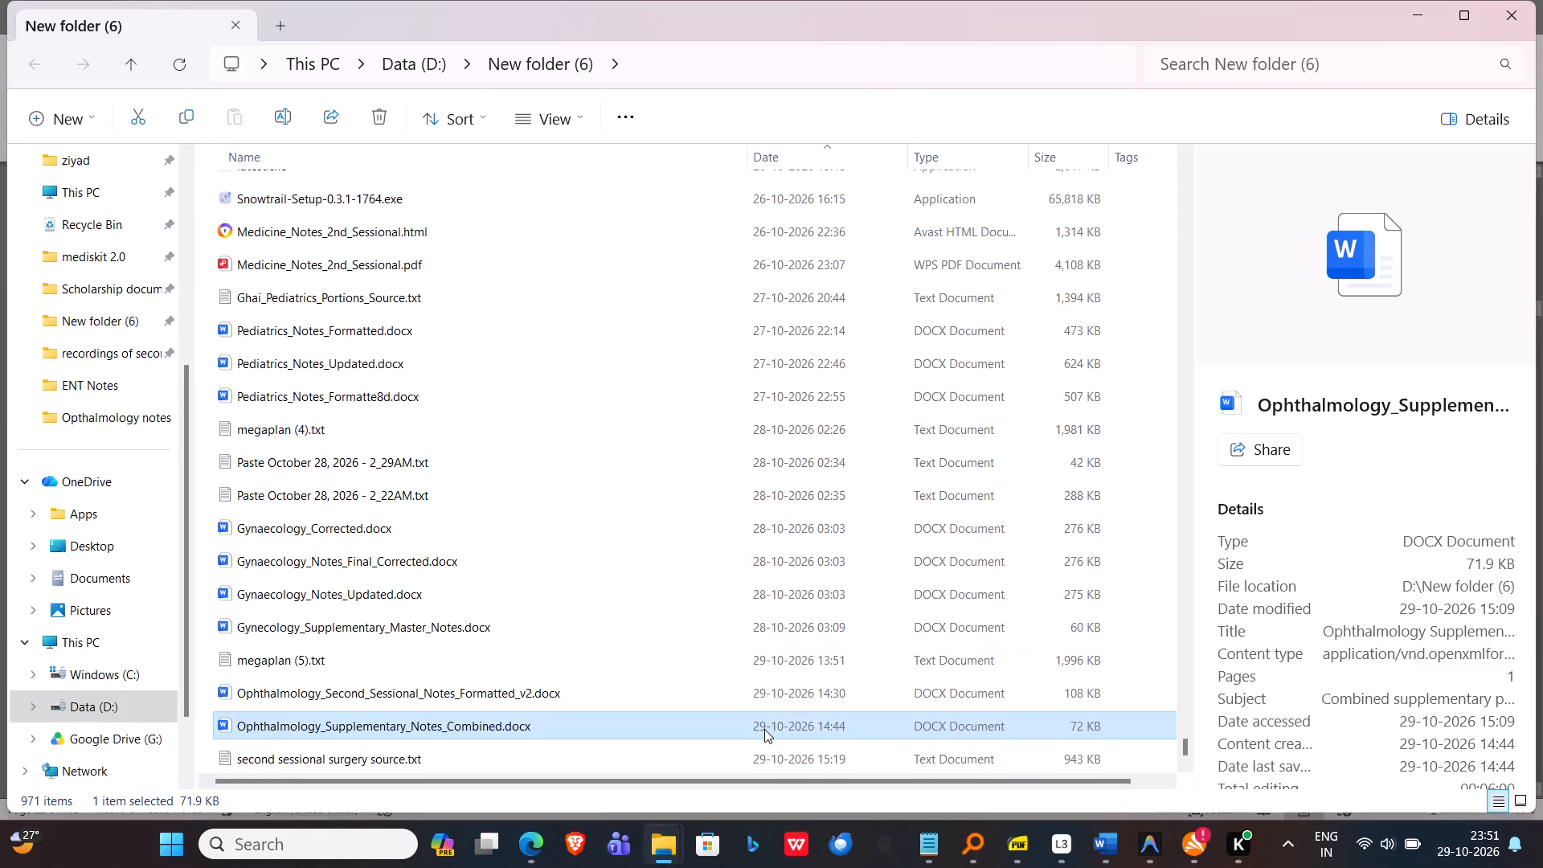
{"action": "right_click", "coordinate": [764, 729]}
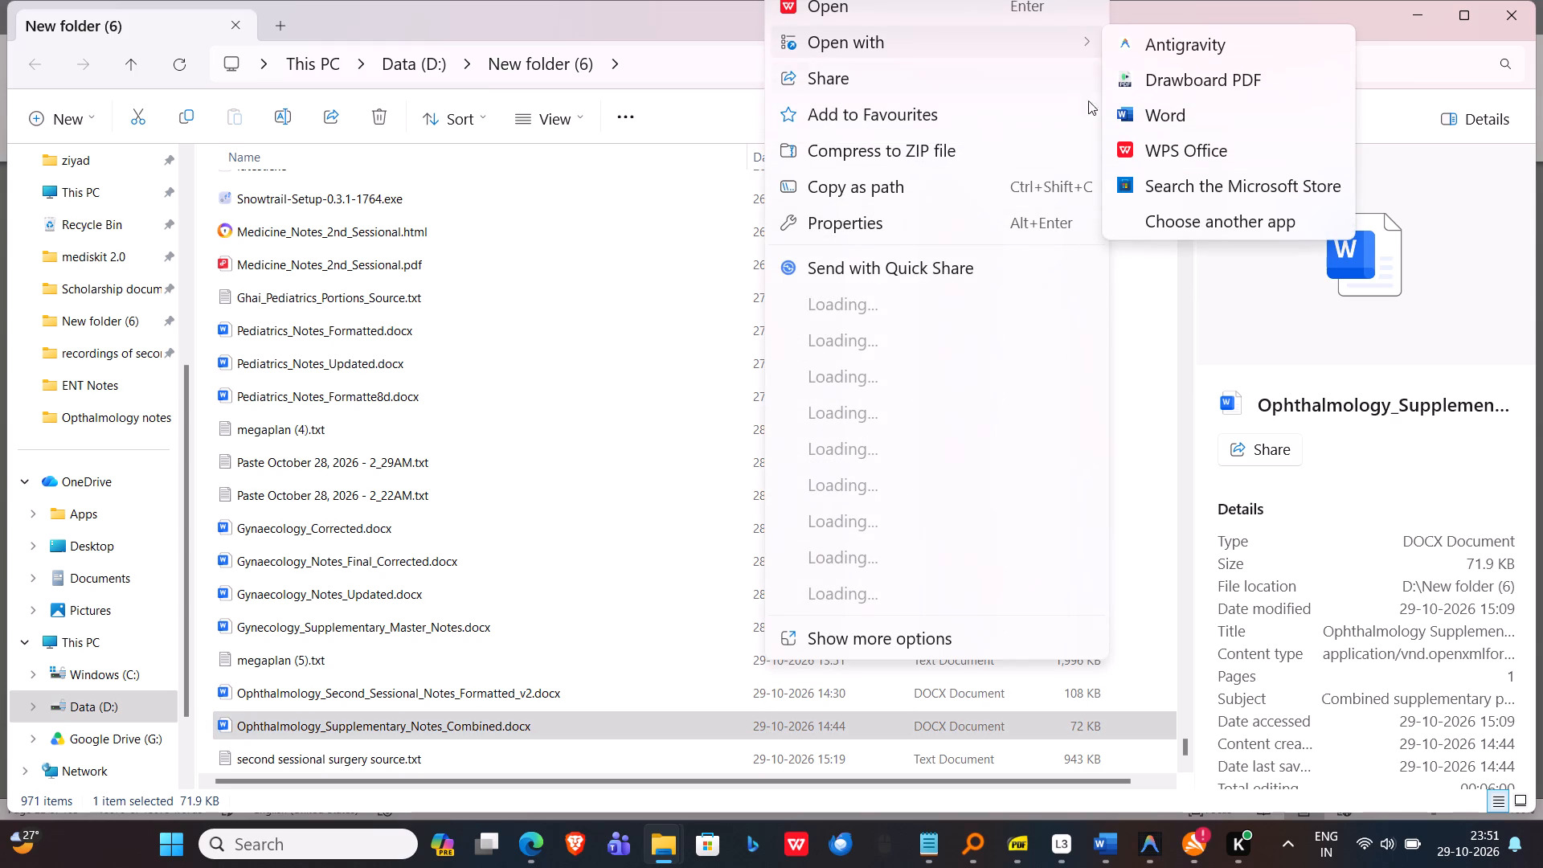
{"action": "left_click", "coordinate": [1136, 112]}
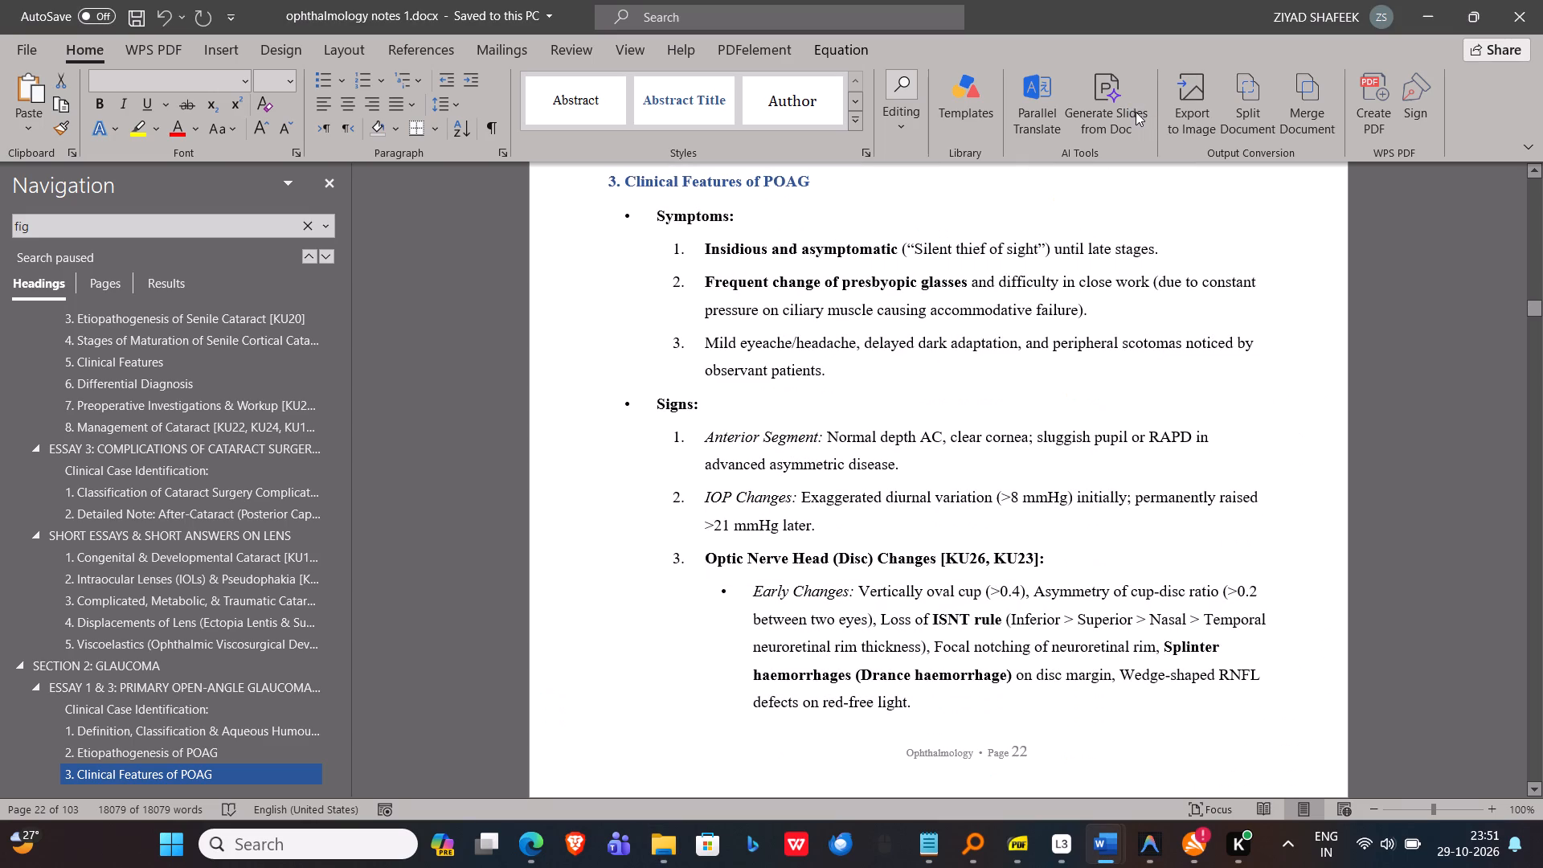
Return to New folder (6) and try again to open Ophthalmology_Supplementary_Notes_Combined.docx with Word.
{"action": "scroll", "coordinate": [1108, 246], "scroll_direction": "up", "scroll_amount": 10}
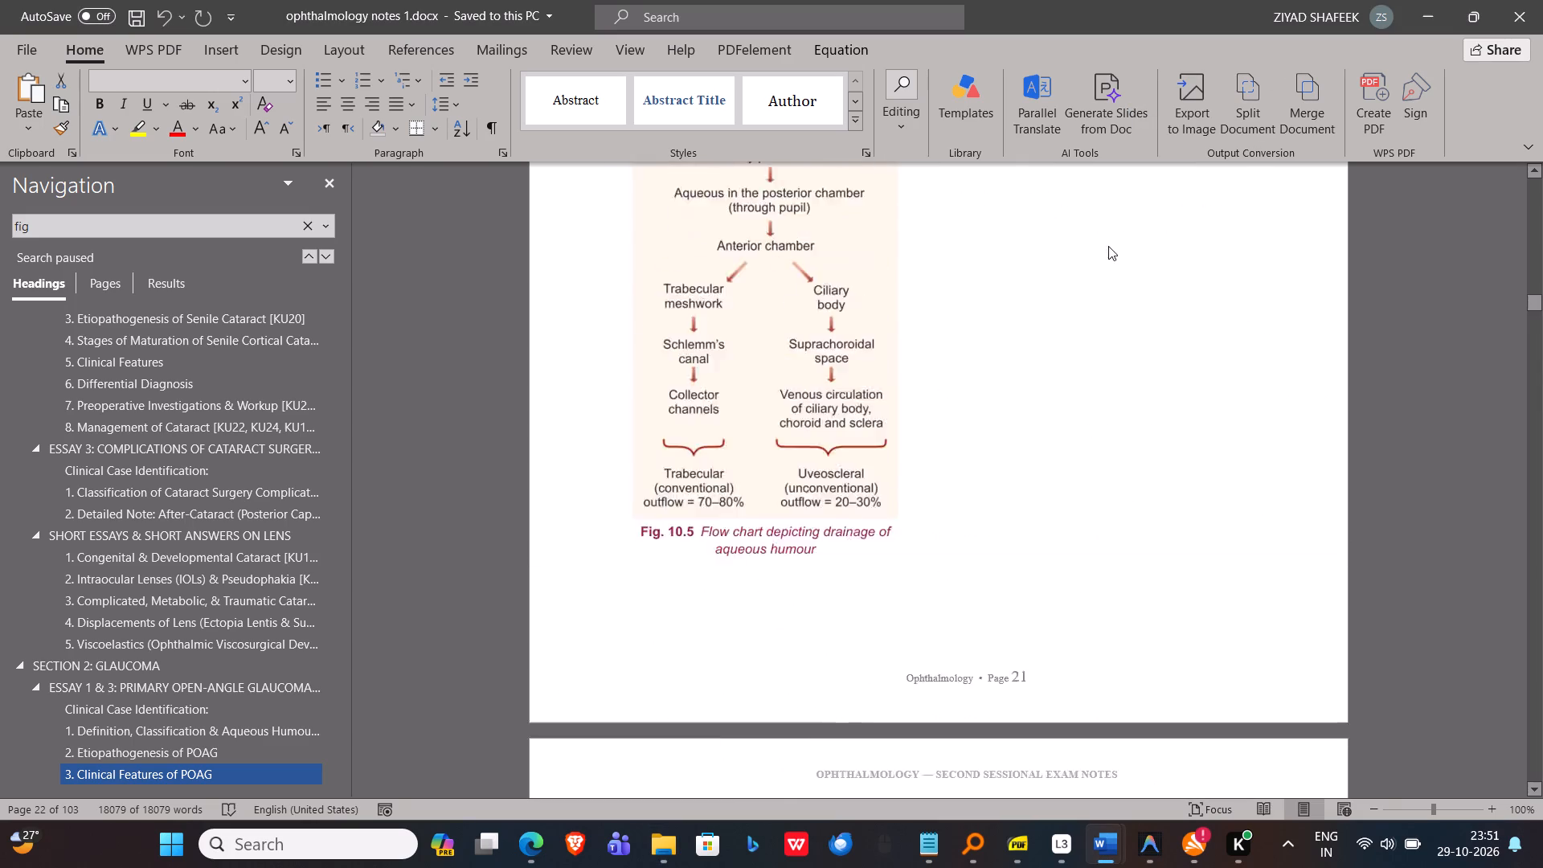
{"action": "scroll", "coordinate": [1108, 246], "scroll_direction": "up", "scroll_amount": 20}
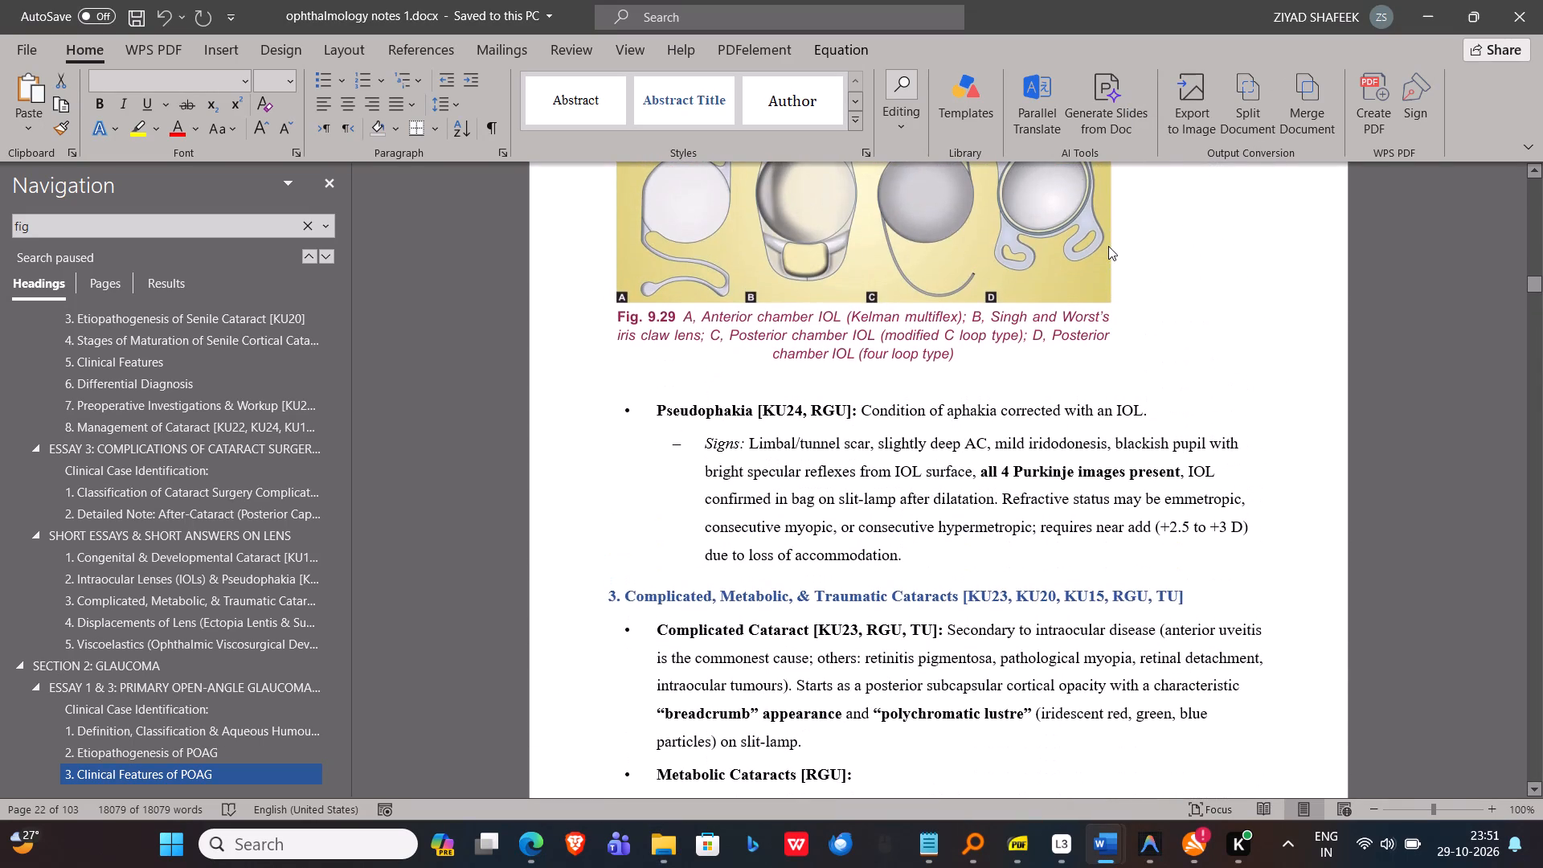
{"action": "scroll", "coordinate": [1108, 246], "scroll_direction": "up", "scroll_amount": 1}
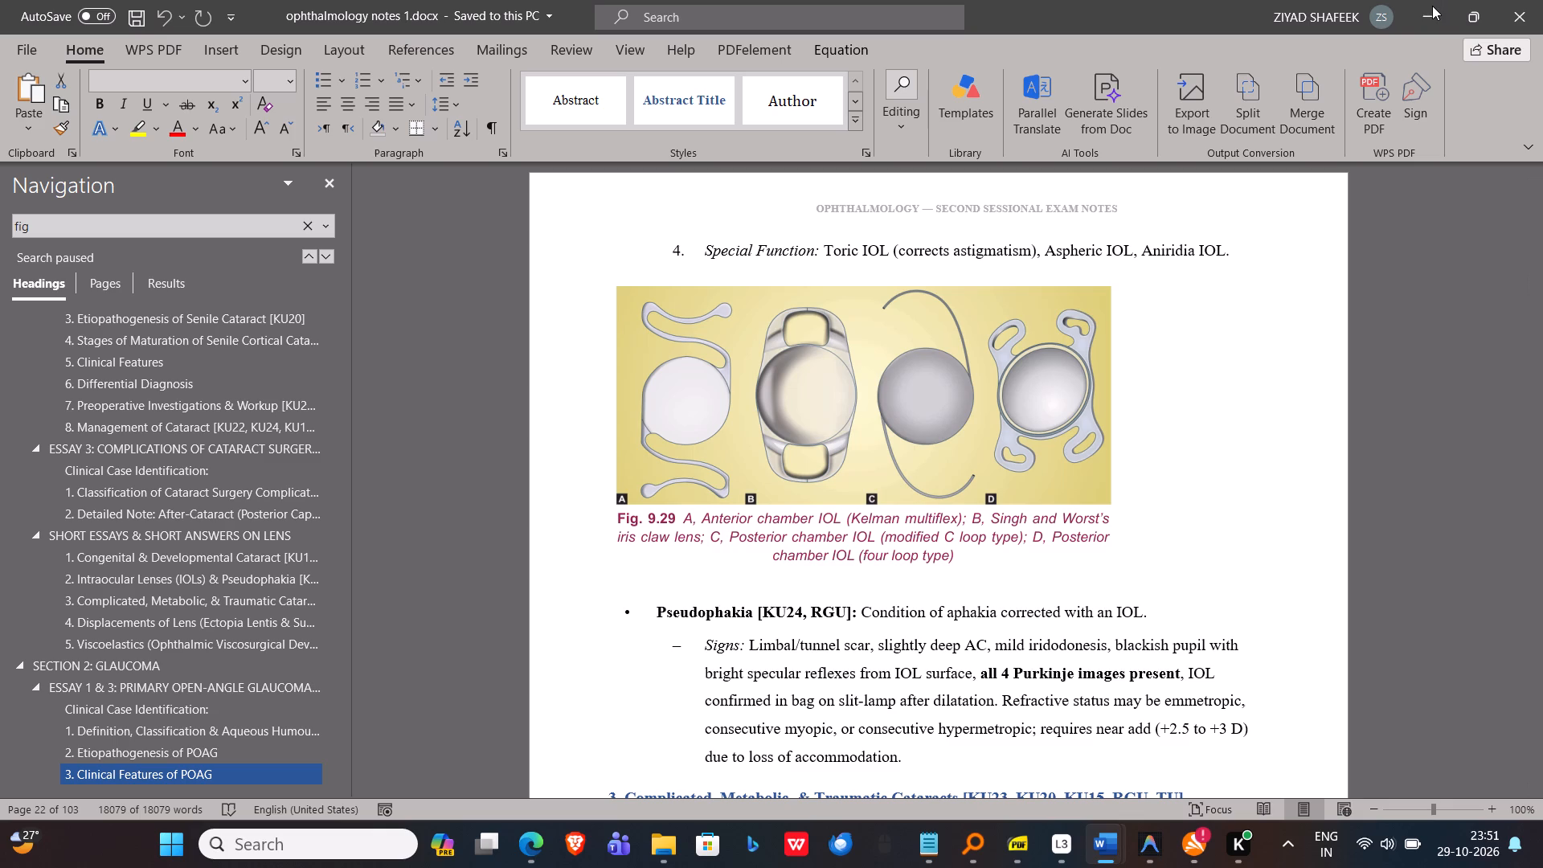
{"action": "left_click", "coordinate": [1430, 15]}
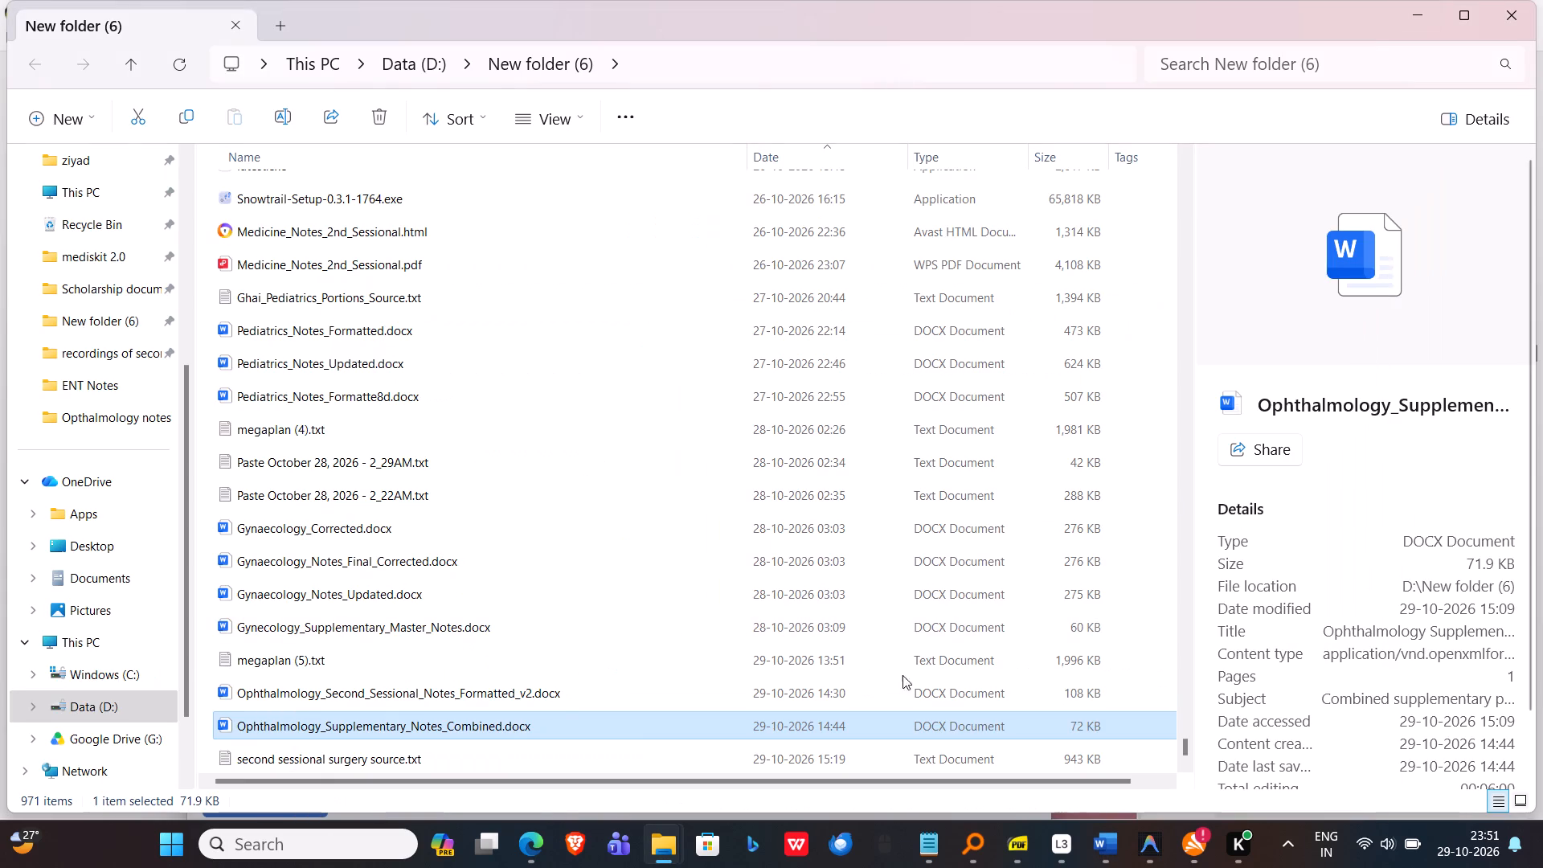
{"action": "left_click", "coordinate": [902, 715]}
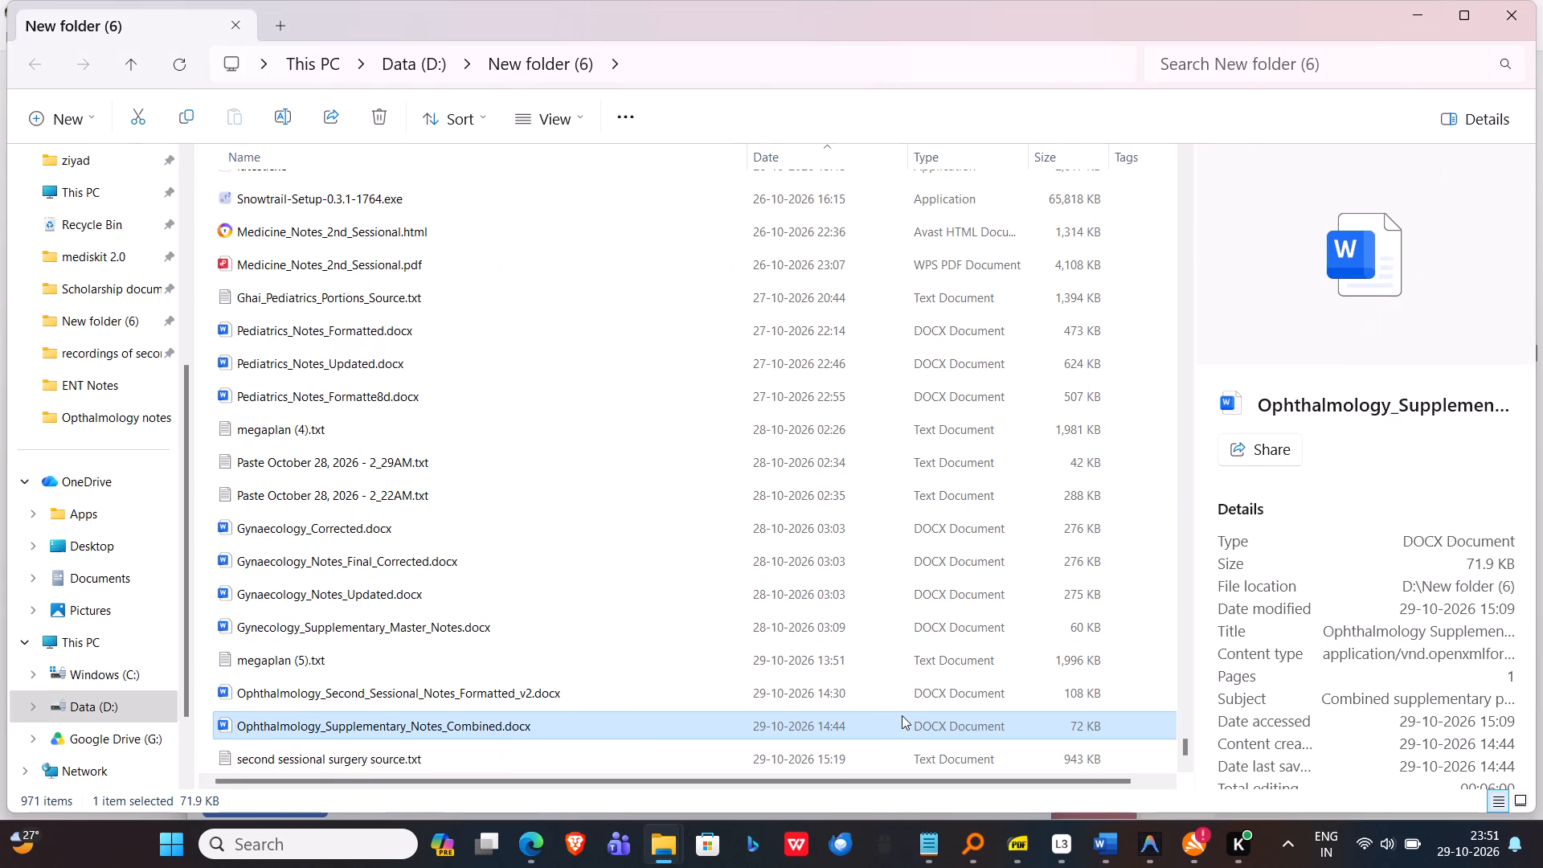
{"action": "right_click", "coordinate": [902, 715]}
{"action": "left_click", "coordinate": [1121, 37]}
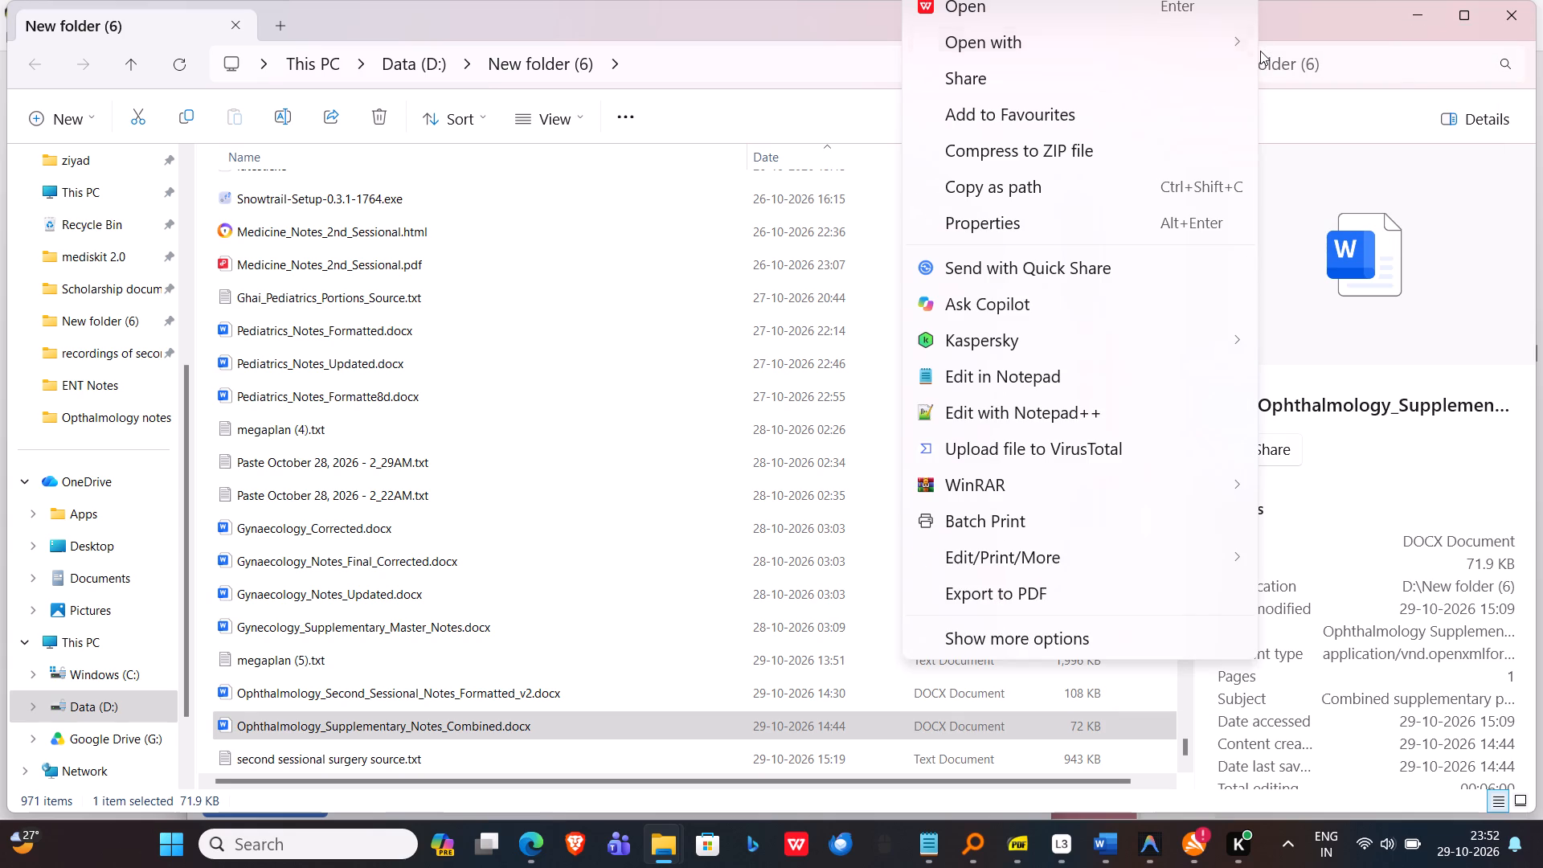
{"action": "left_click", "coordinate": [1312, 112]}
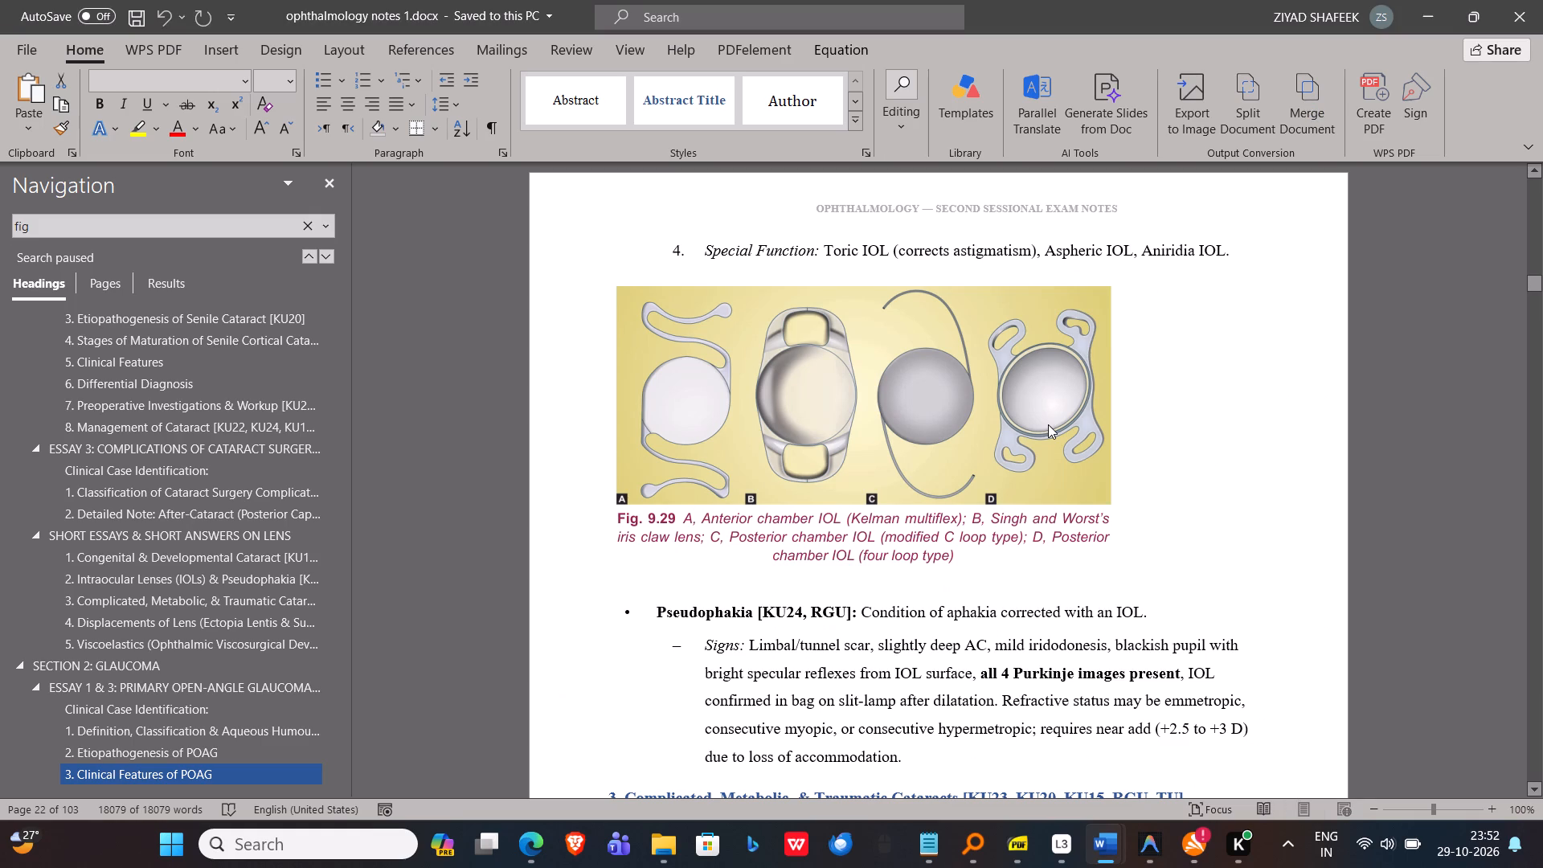
Look through the cataract section of ophthalmology notes 1 from the beginning and try to start a document search.
{"action": "scroll", "coordinate": [1048, 424], "scroll_direction": "up", "scroll_amount": 13}
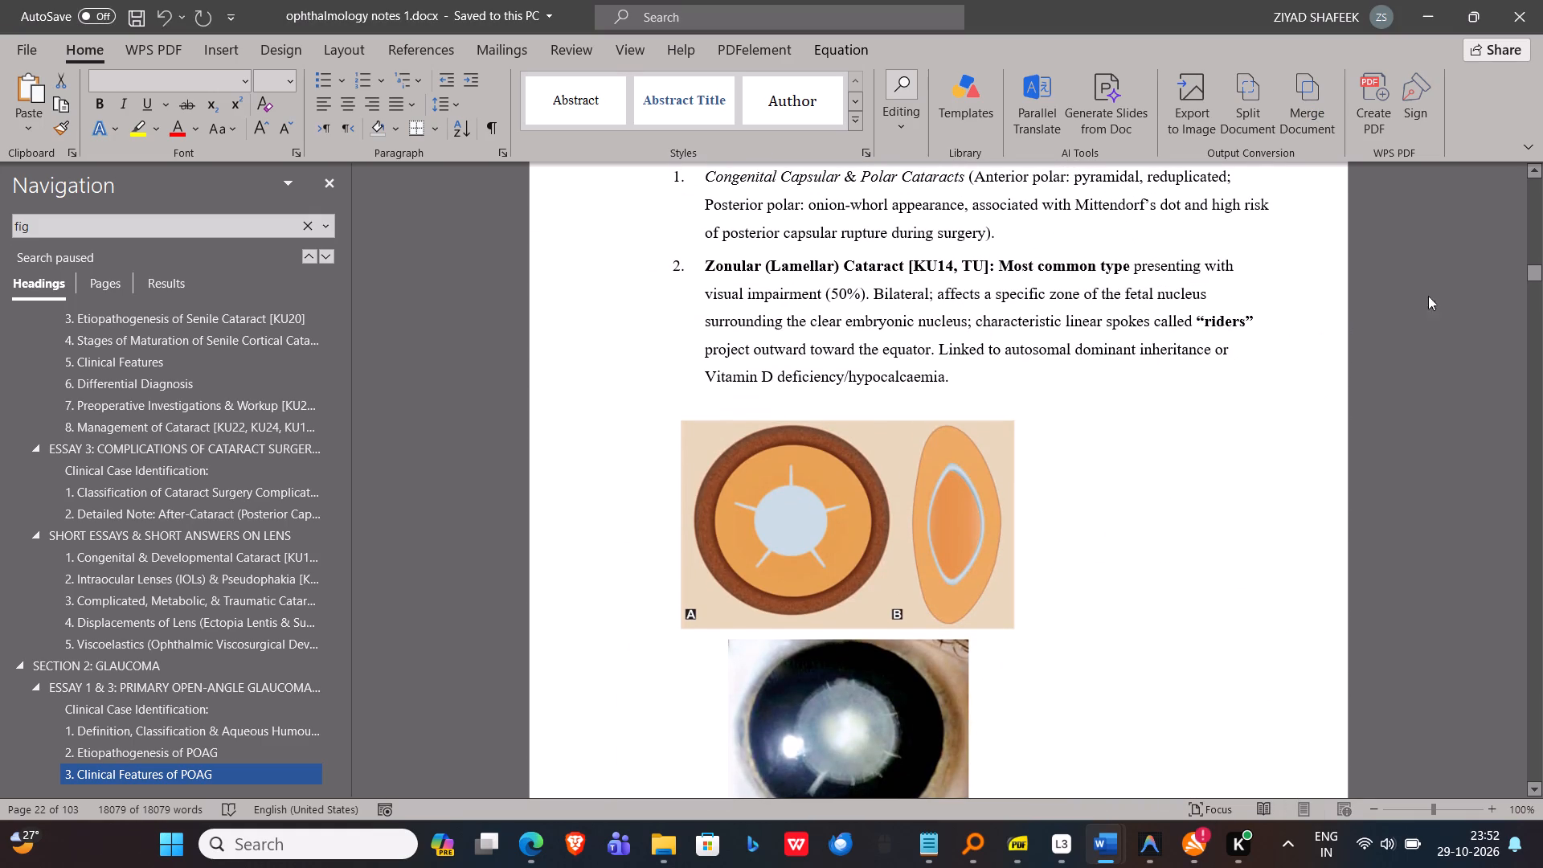
{"action": "left_click_drag", "start_coordinate": [1538, 267], "coordinate": [1533, 125]}
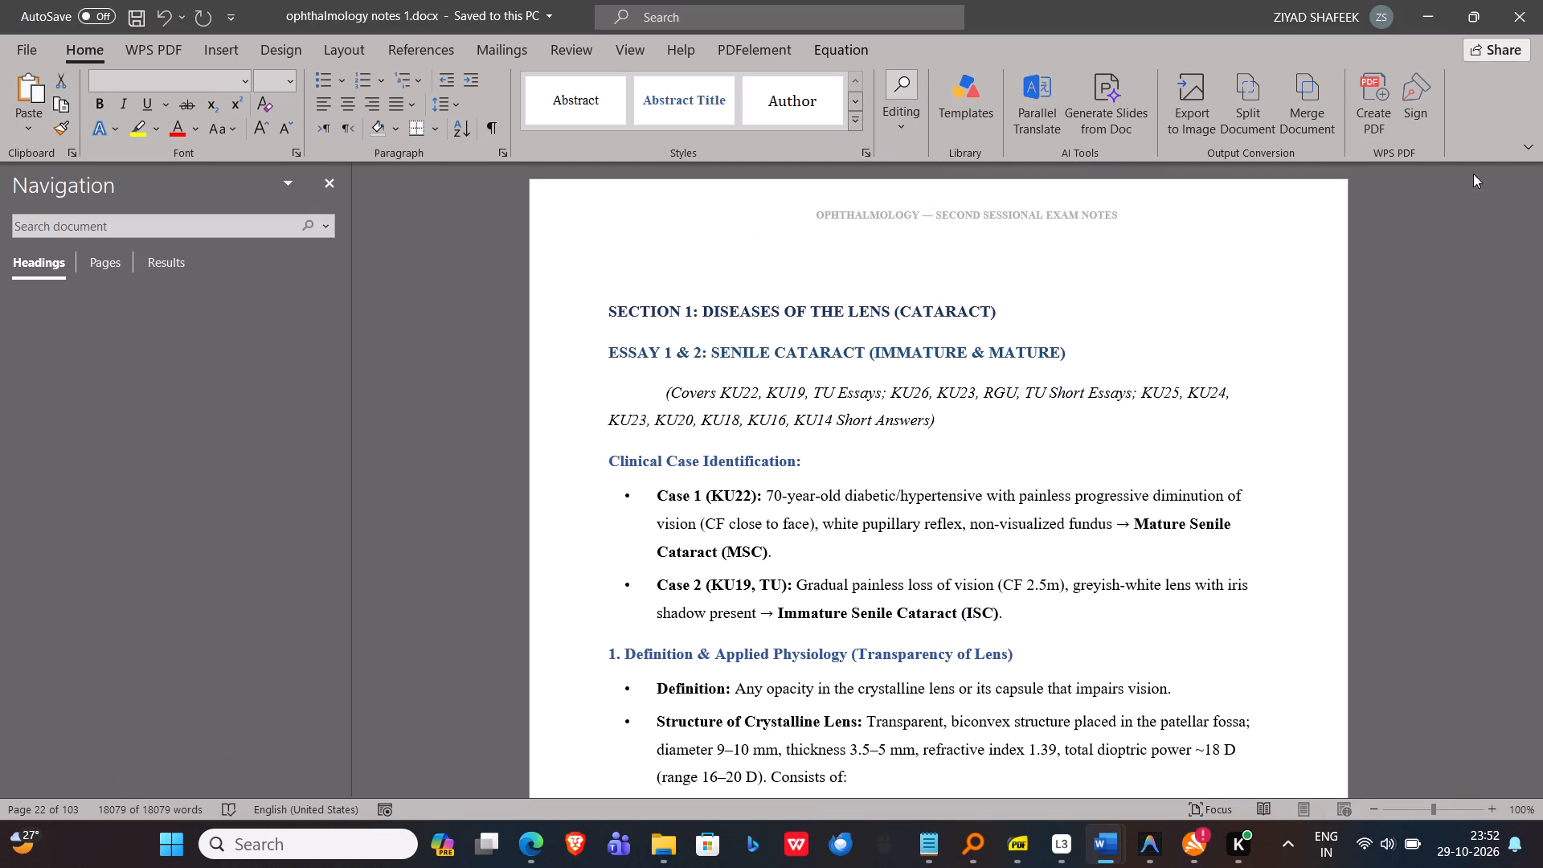
{"action": "scroll", "coordinate": [1292, 423], "scroll_direction": "down", "scroll_amount": 20}
{"action": "scroll", "coordinate": [1292, 423], "scroll_direction": "down", "scroll_amount": 4}
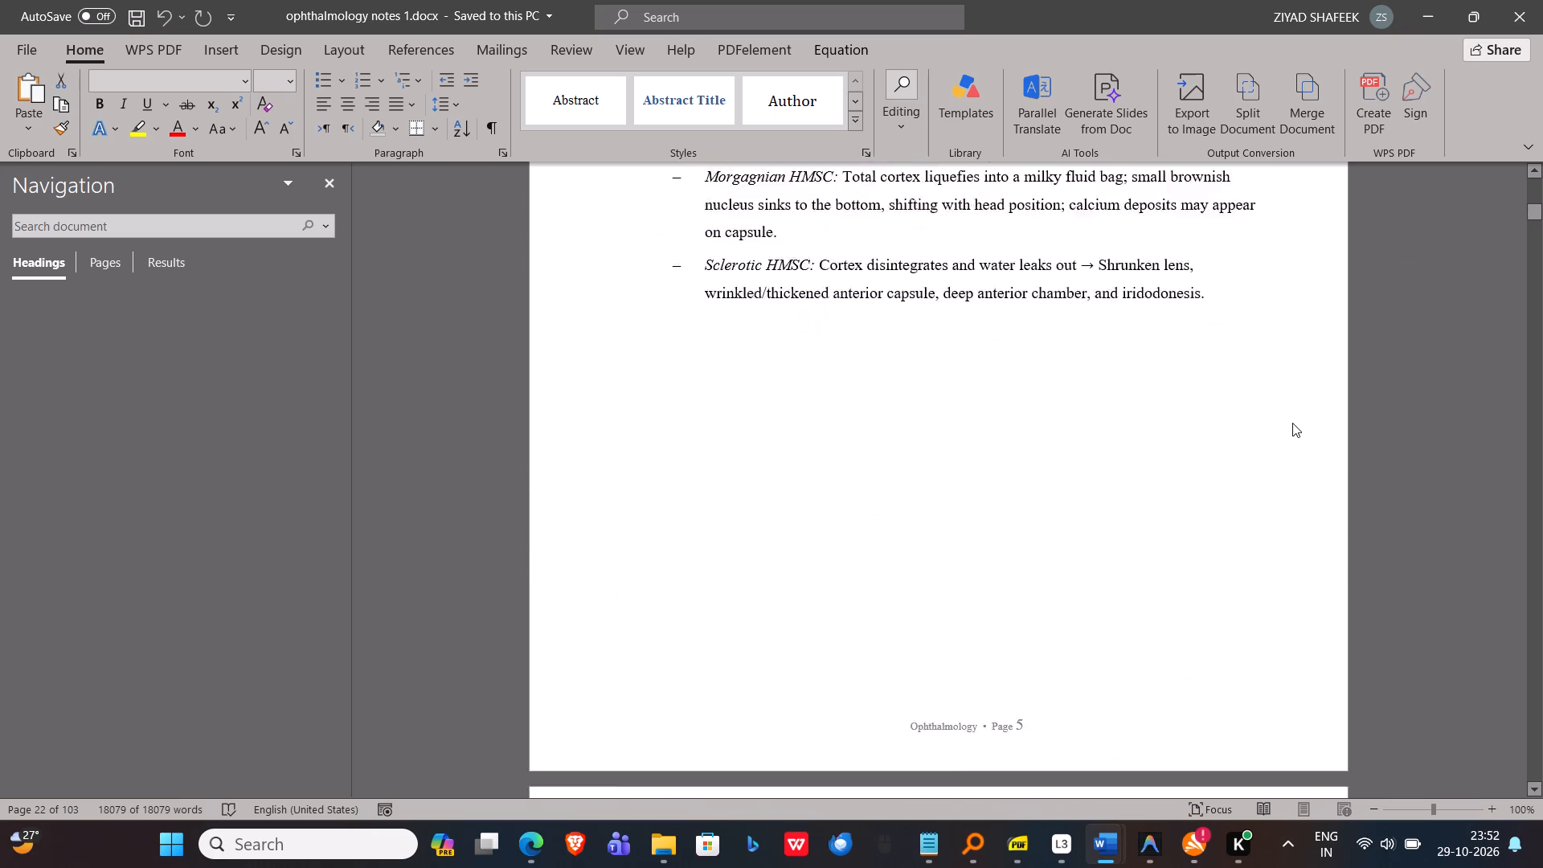
{"action": "scroll", "coordinate": [1292, 423], "scroll_direction": "down", "scroll_amount": 20}
{"action": "scroll", "coordinate": [1292, 423], "scroll_direction": "down", "scroll_amount": 11}
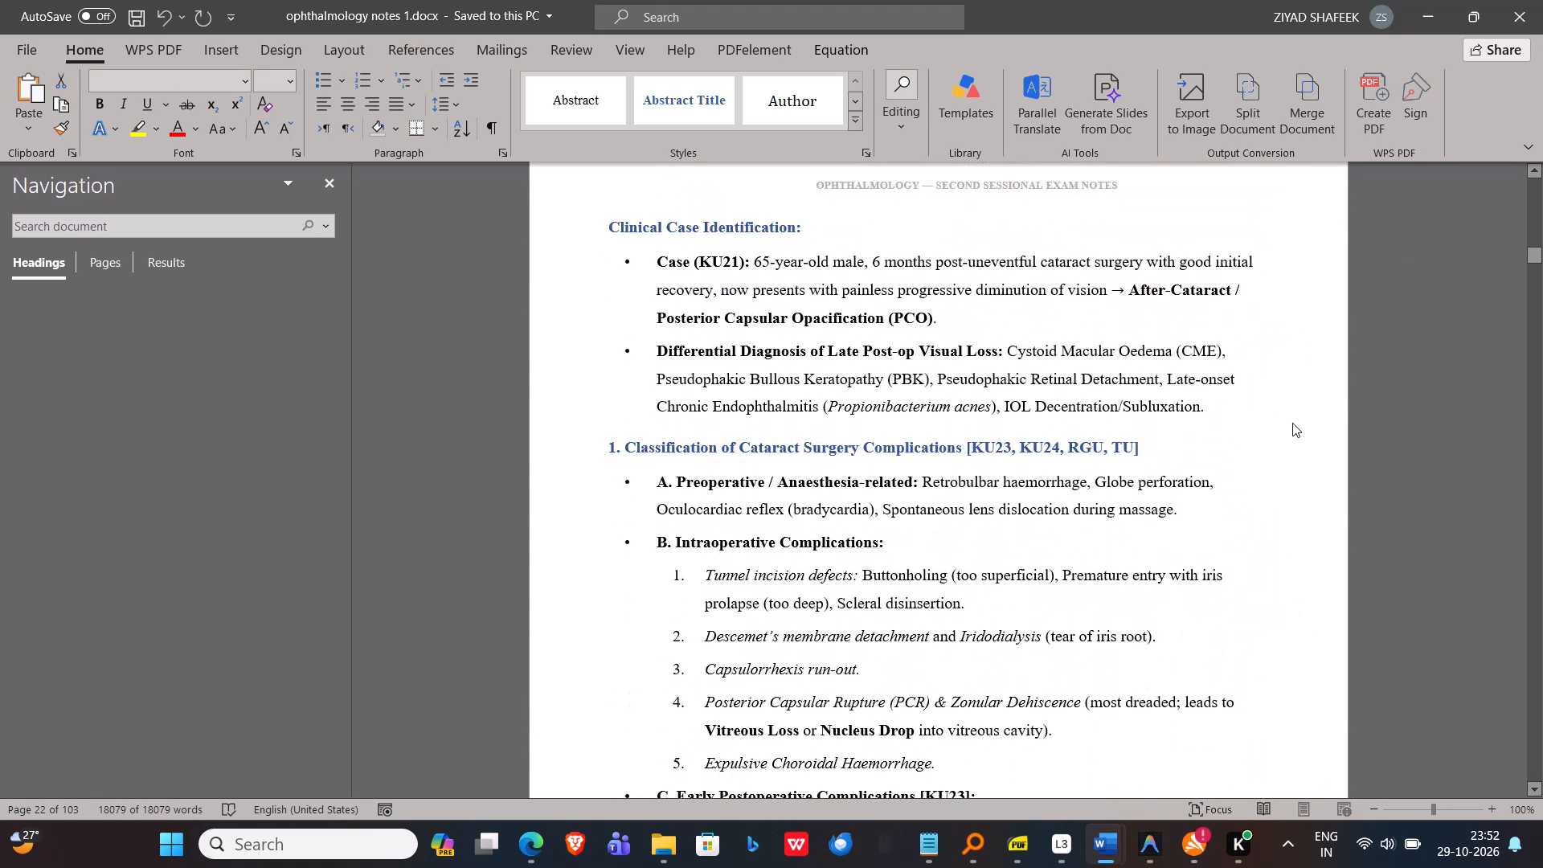
{"action": "scroll", "coordinate": [1292, 423], "scroll_direction": "down", "scroll_amount": 9}
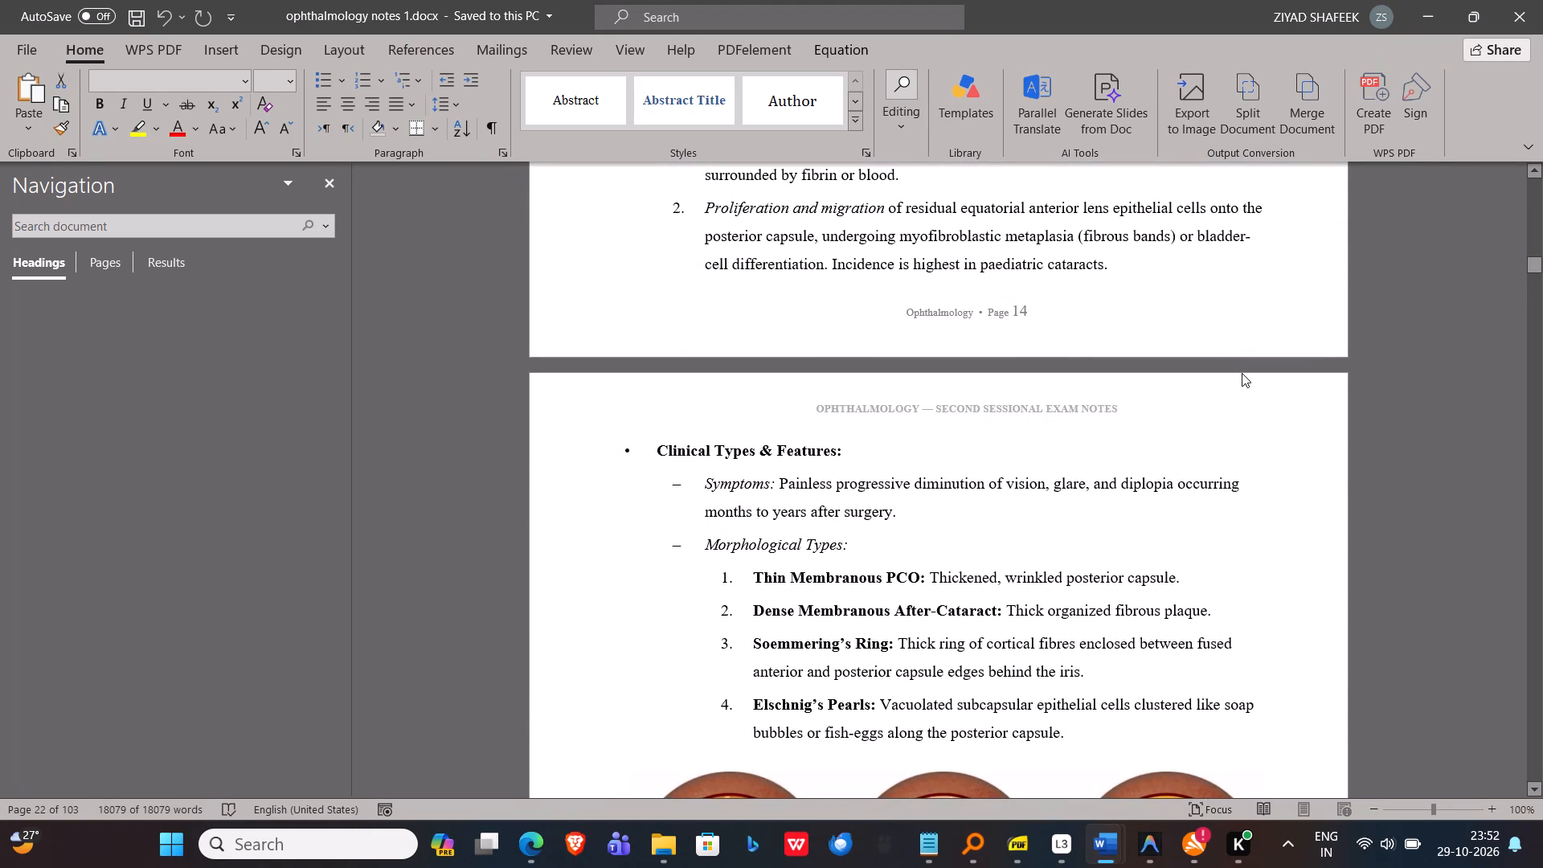
{"action": "key", "text": "ctrl+f"}
{"action": "key", "text": "s"}
{"action": "key", "text": "ctrl+f"}
{"action": "left_click", "coordinate": [216, 227]}
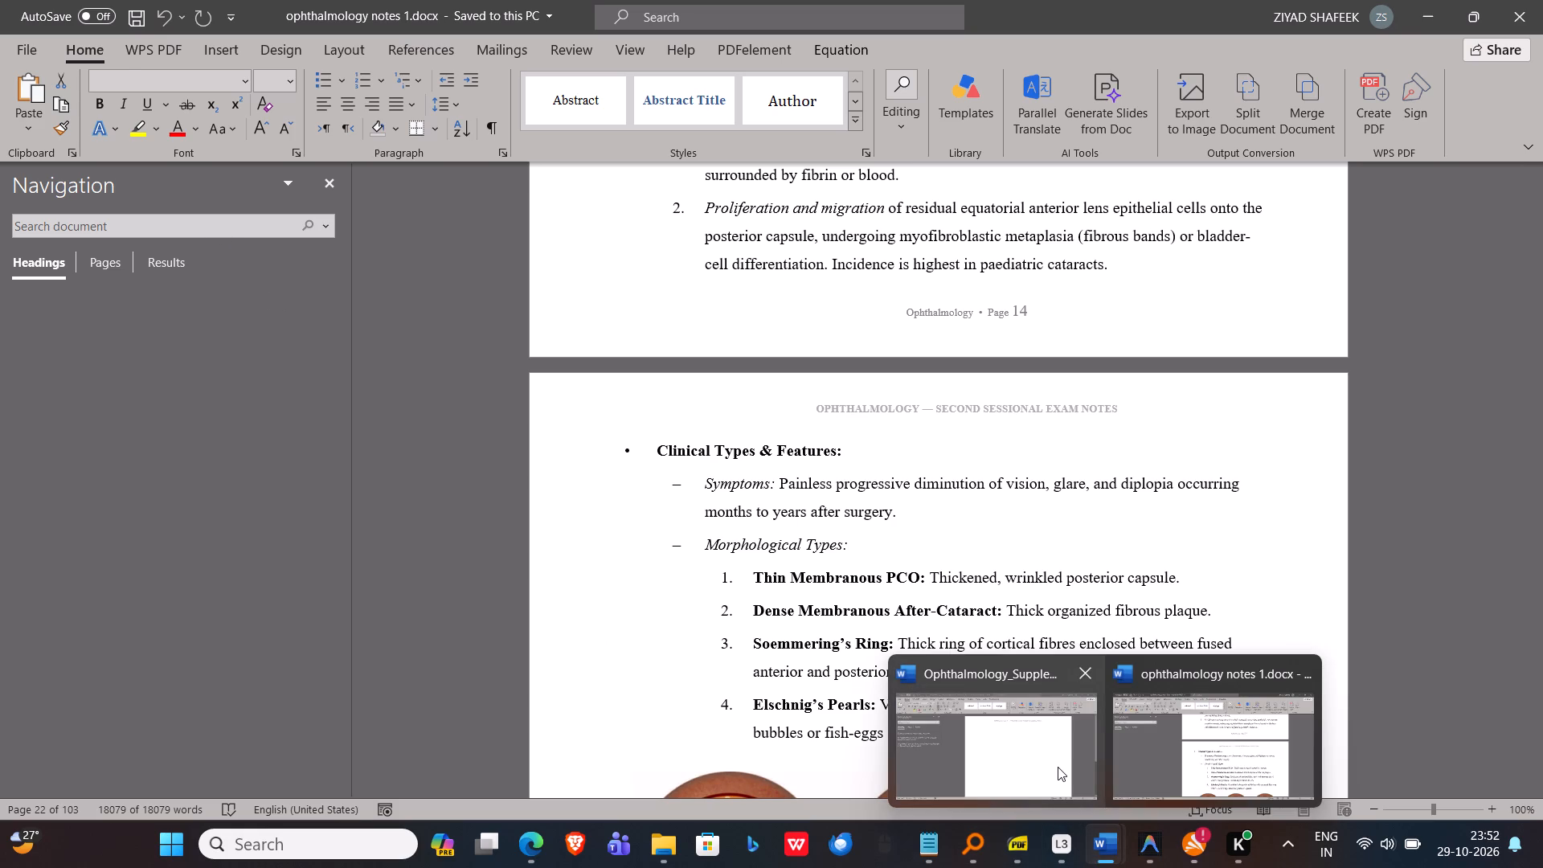
Switch to Ophthalmology_Supplementary_Notes_Combined.docx, look through its contents and search it for "fig".
{"action": "left_click", "coordinate": [1058, 768]}
{"action": "left_click", "coordinate": [970, 520]}
{"action": "key", "text": "ctrl+z"}
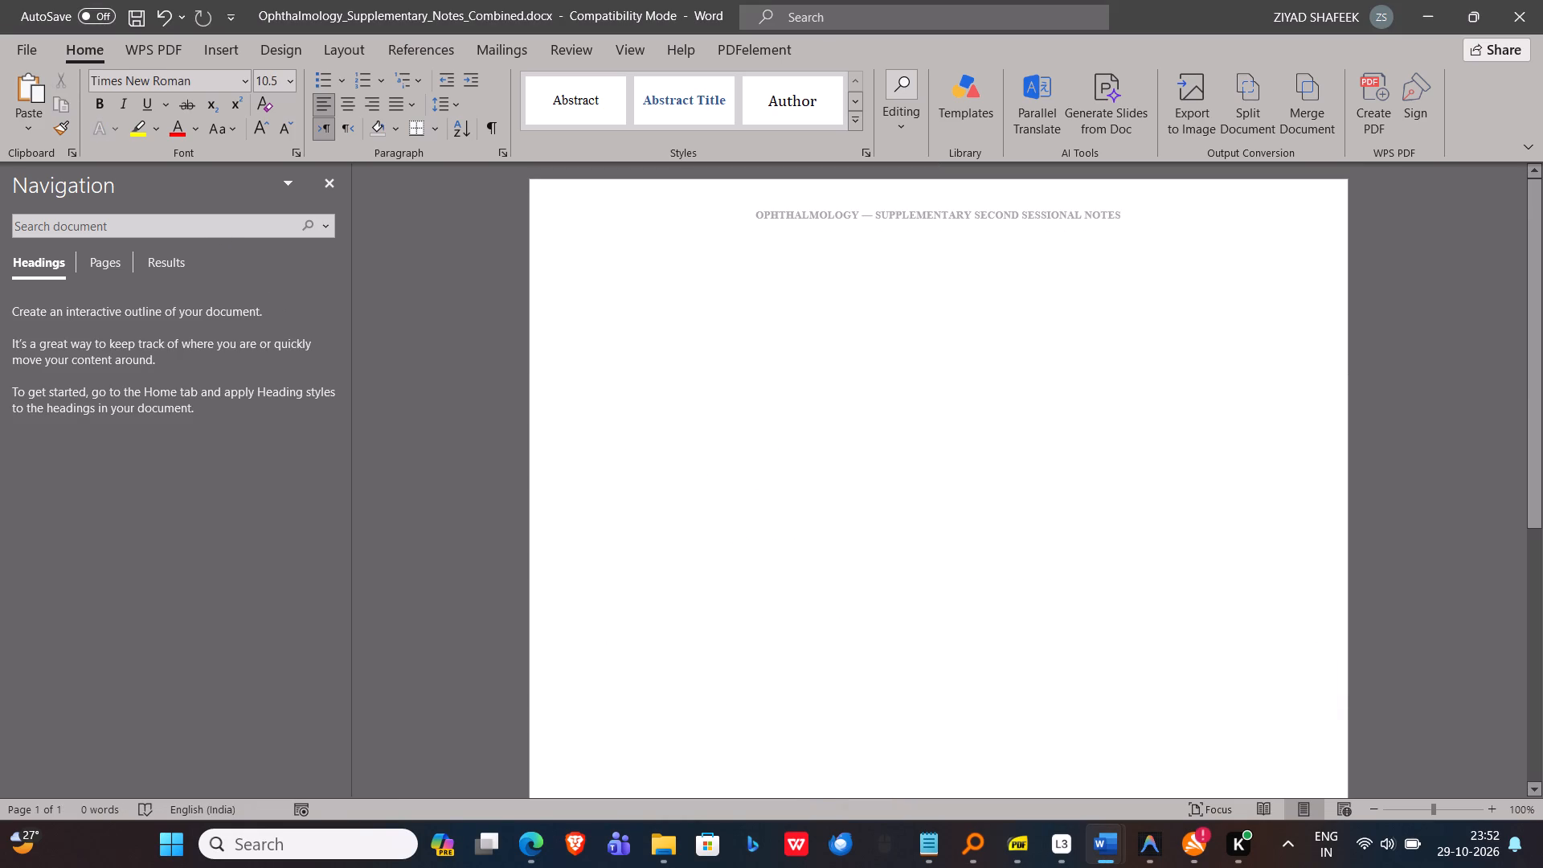
{"action": "scroll", "coordinate": [970, 520], "scroll_direction": "down", "scroll_amount": 6}
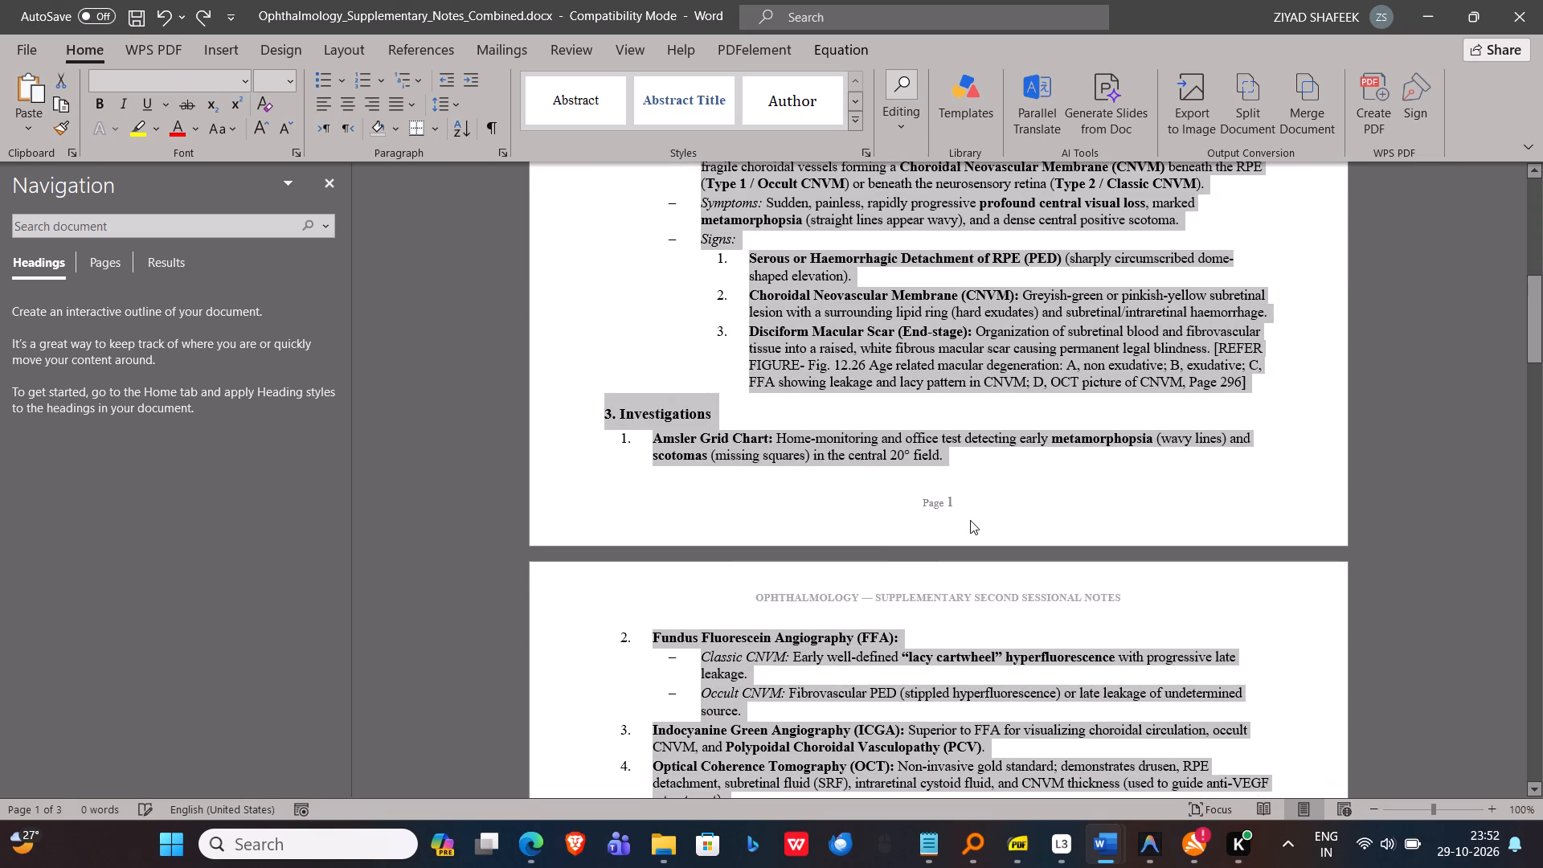
{"action": "double_click", "coordinate": [970, 520]}
{"action": "scroll", "coordinate": [961, 417], "scroll_direction": "down", "scroll_amount": 9}
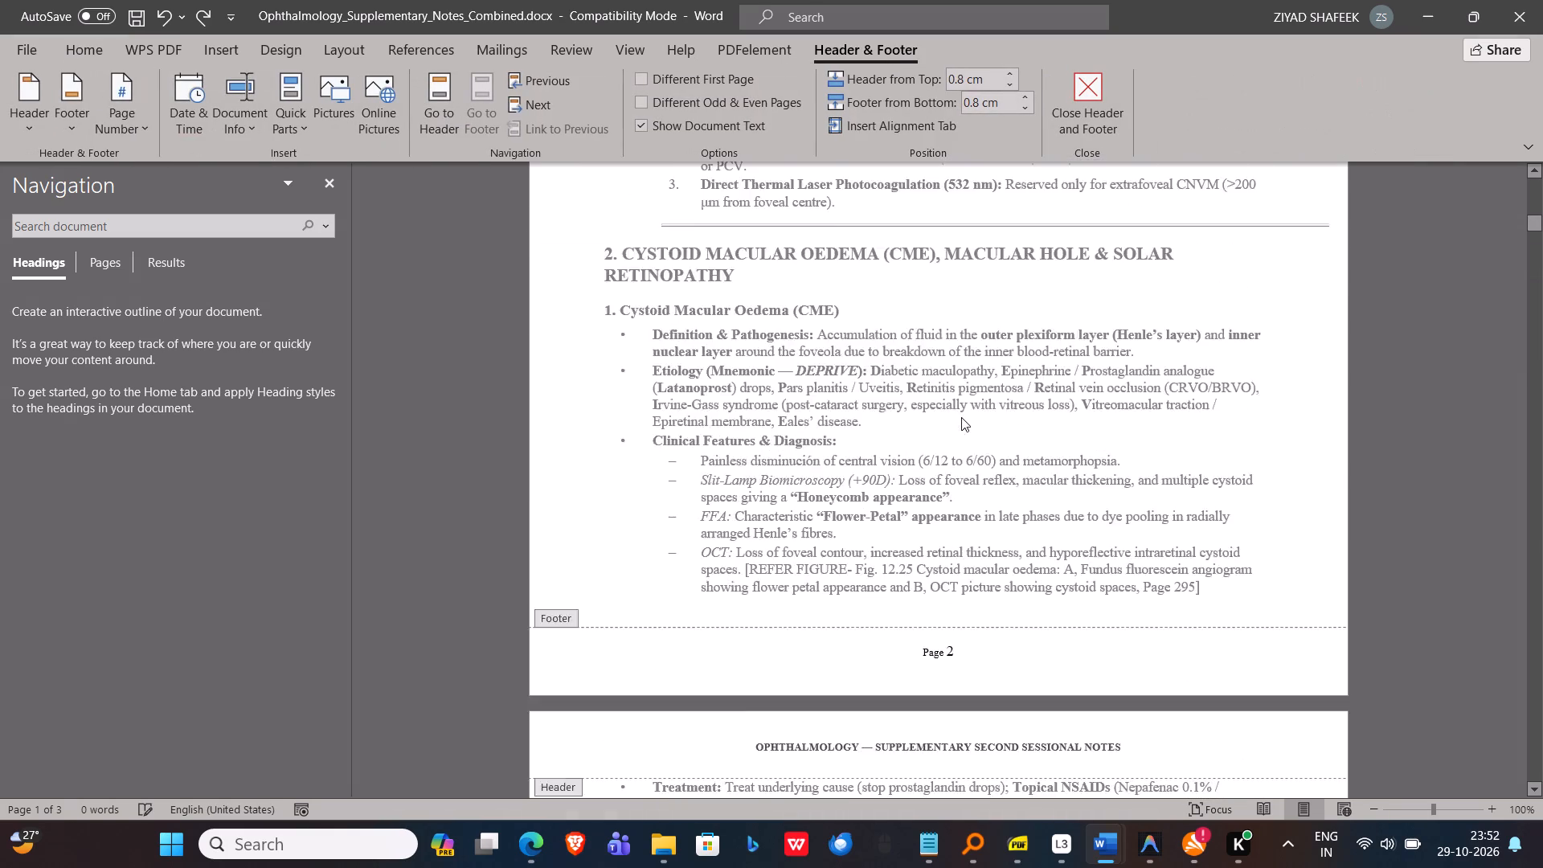
{"action": "scroll", "coordinate": [961, 417], "scroll_direction": "down", "scroll_amount": 2}
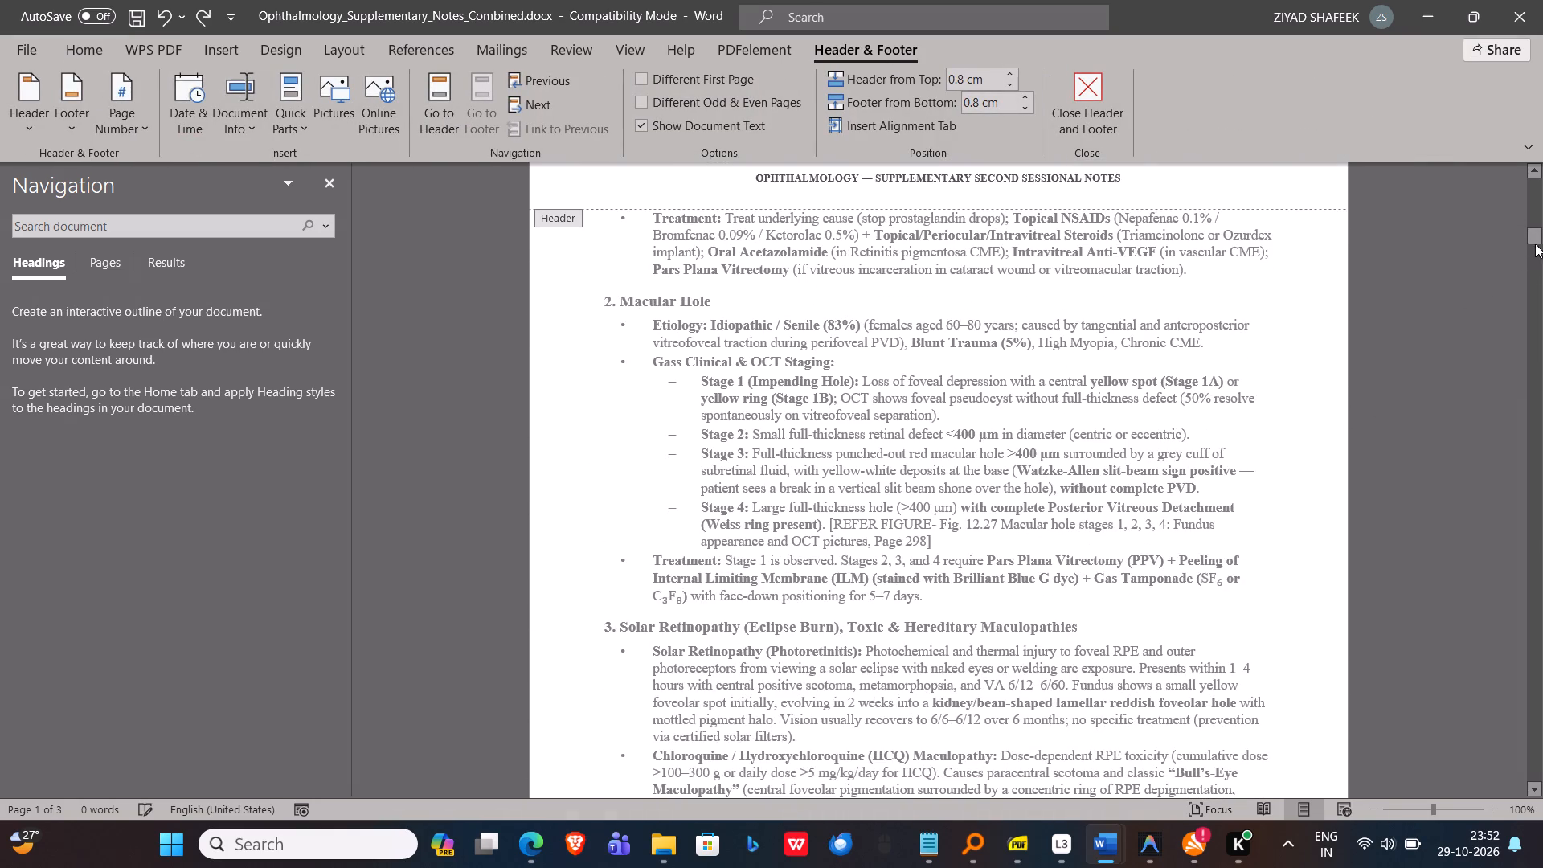
{"action": "left_click_drag", "start_coordinate": [1537, 234], "coordinate": [1525, 717]}
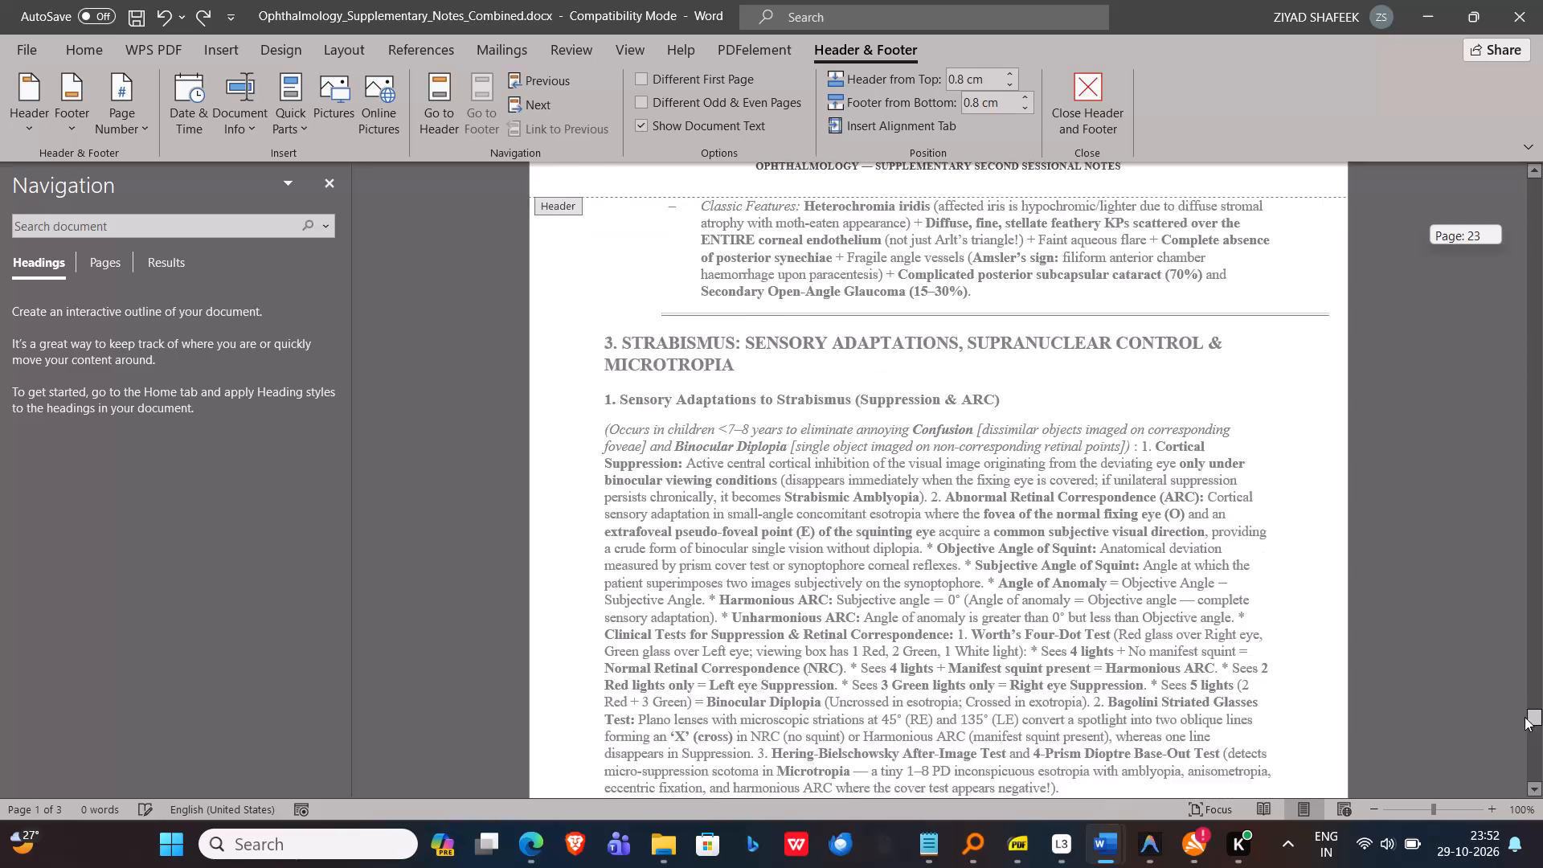
{"action": "left_click_drag", "start_coordinate": [1525, 717], "coordinate": [1525, 719]}
{"action": "left_click", "coordinate": [1162, 486]}
{"action": "key", "text": "ctrl+f"}
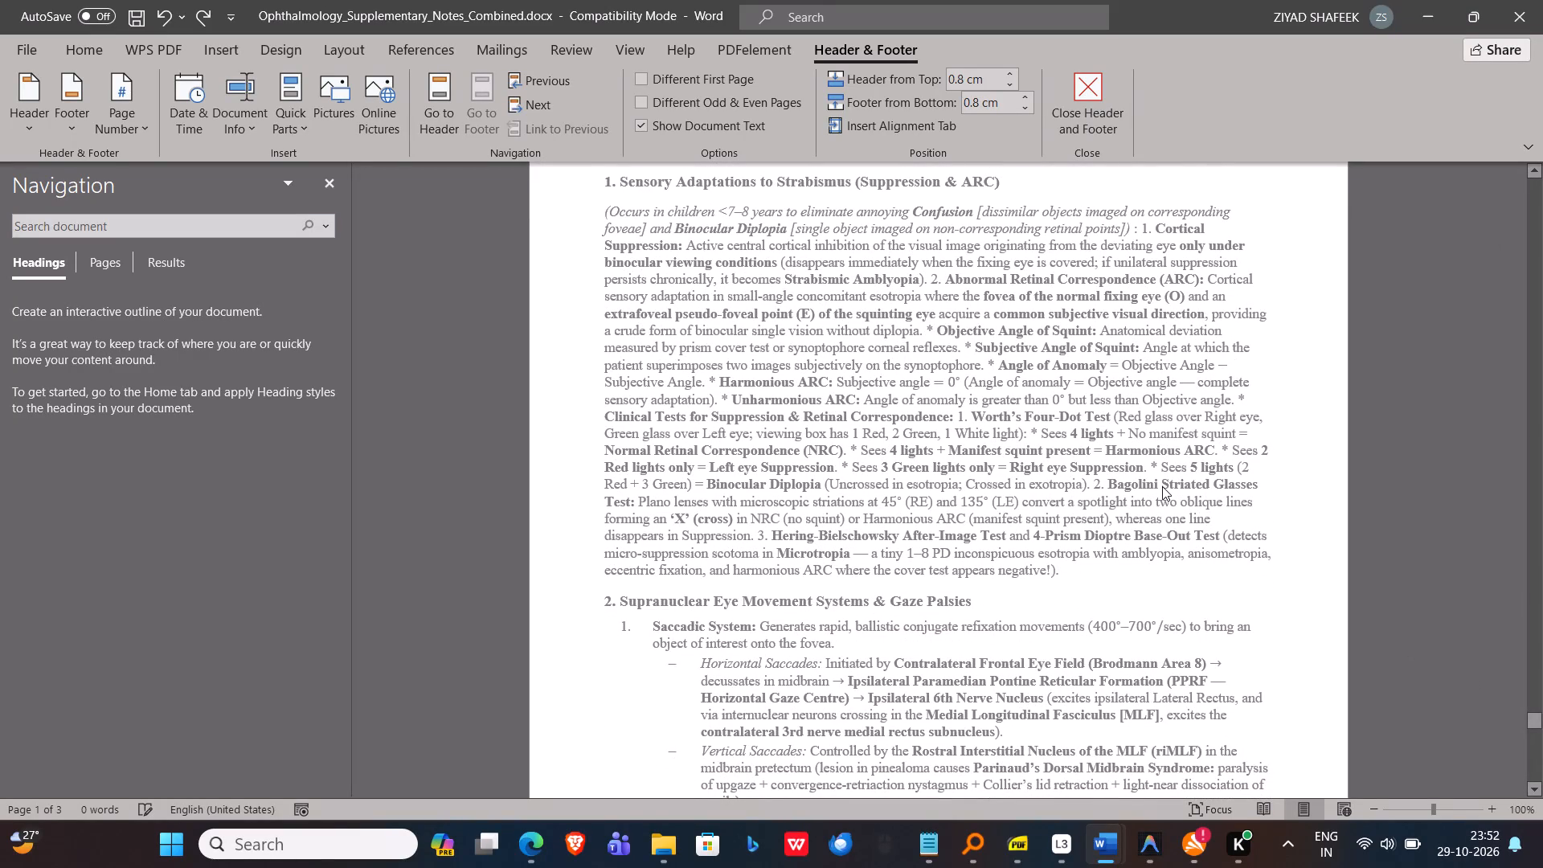
{"action": "double_click", "coordinate": [1111, 471]}
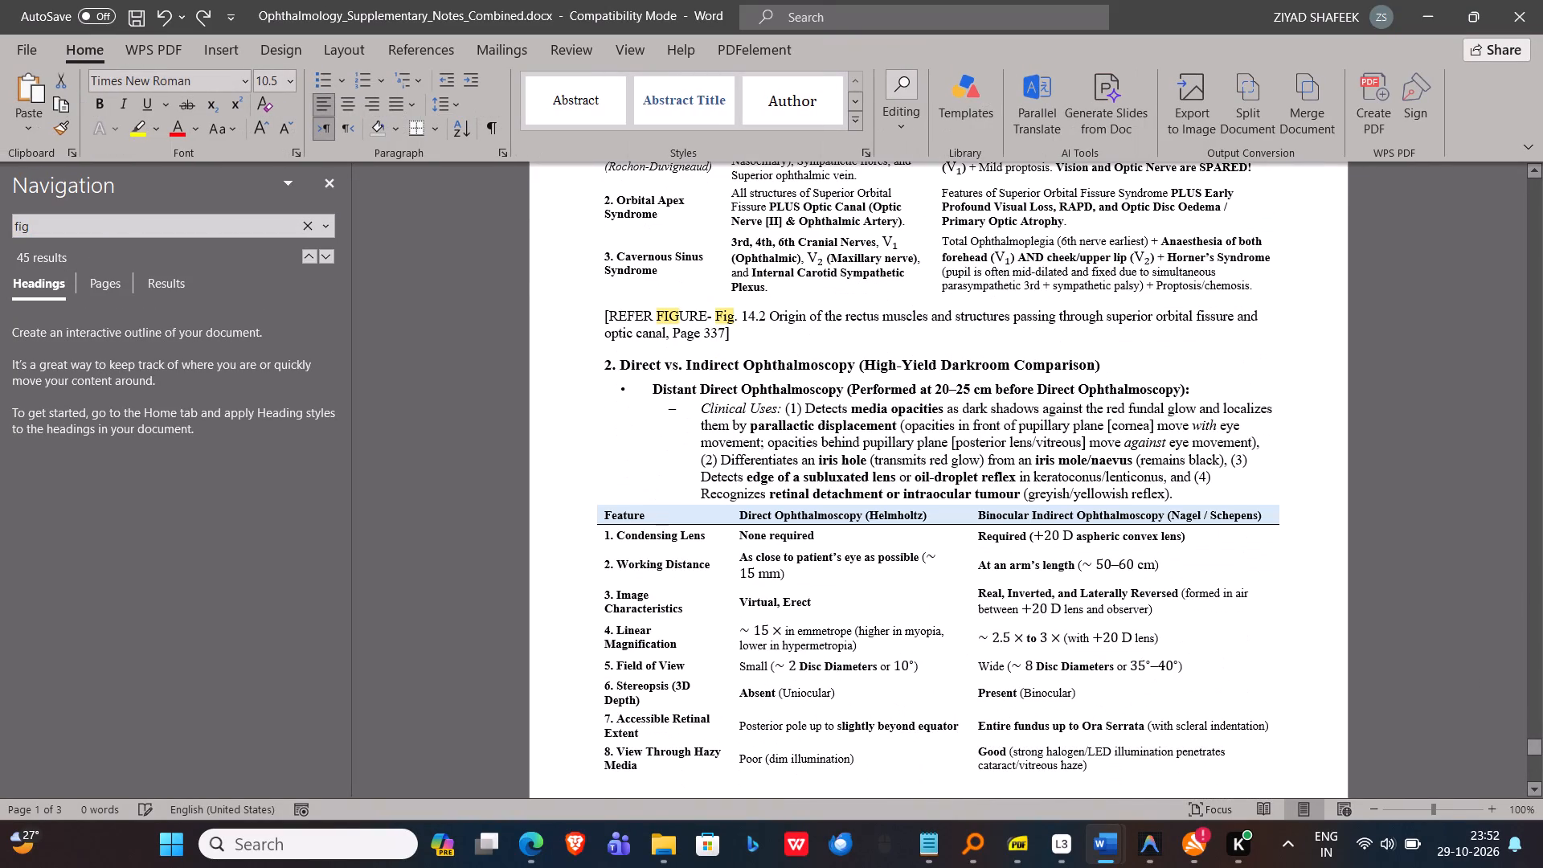
Set the font size of all the text in the supplementary notes to 12.
{"action": "key", "text": "ctrl+a"}
{"action": "left_click", "coordinate": [989, 384]}
{"action": "key", "text": "ctrl+a"}
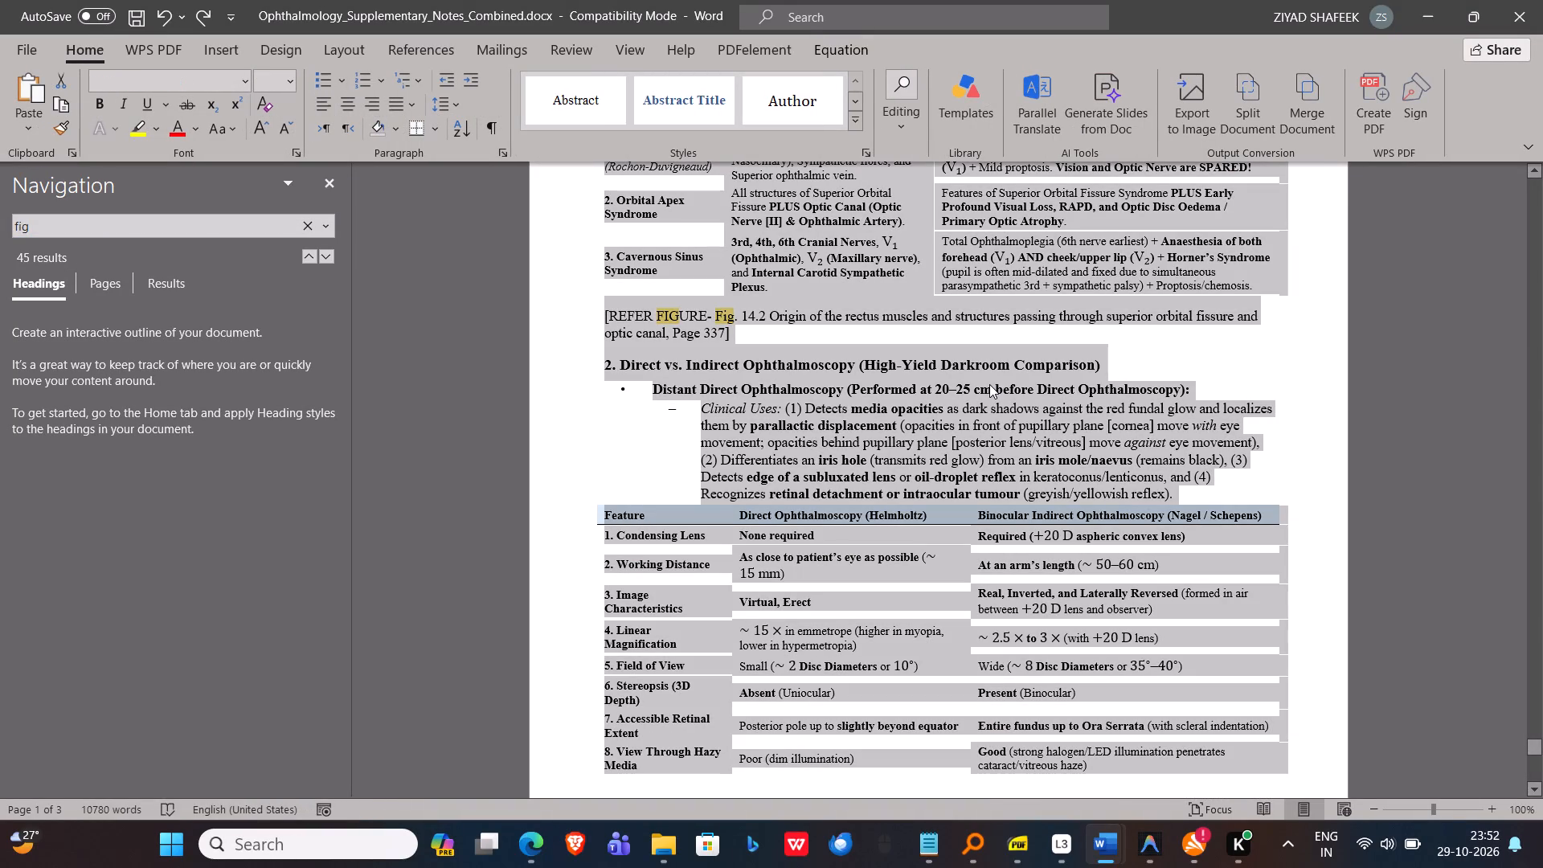
{"action": "left_click", "coordinate": [272, 88]}
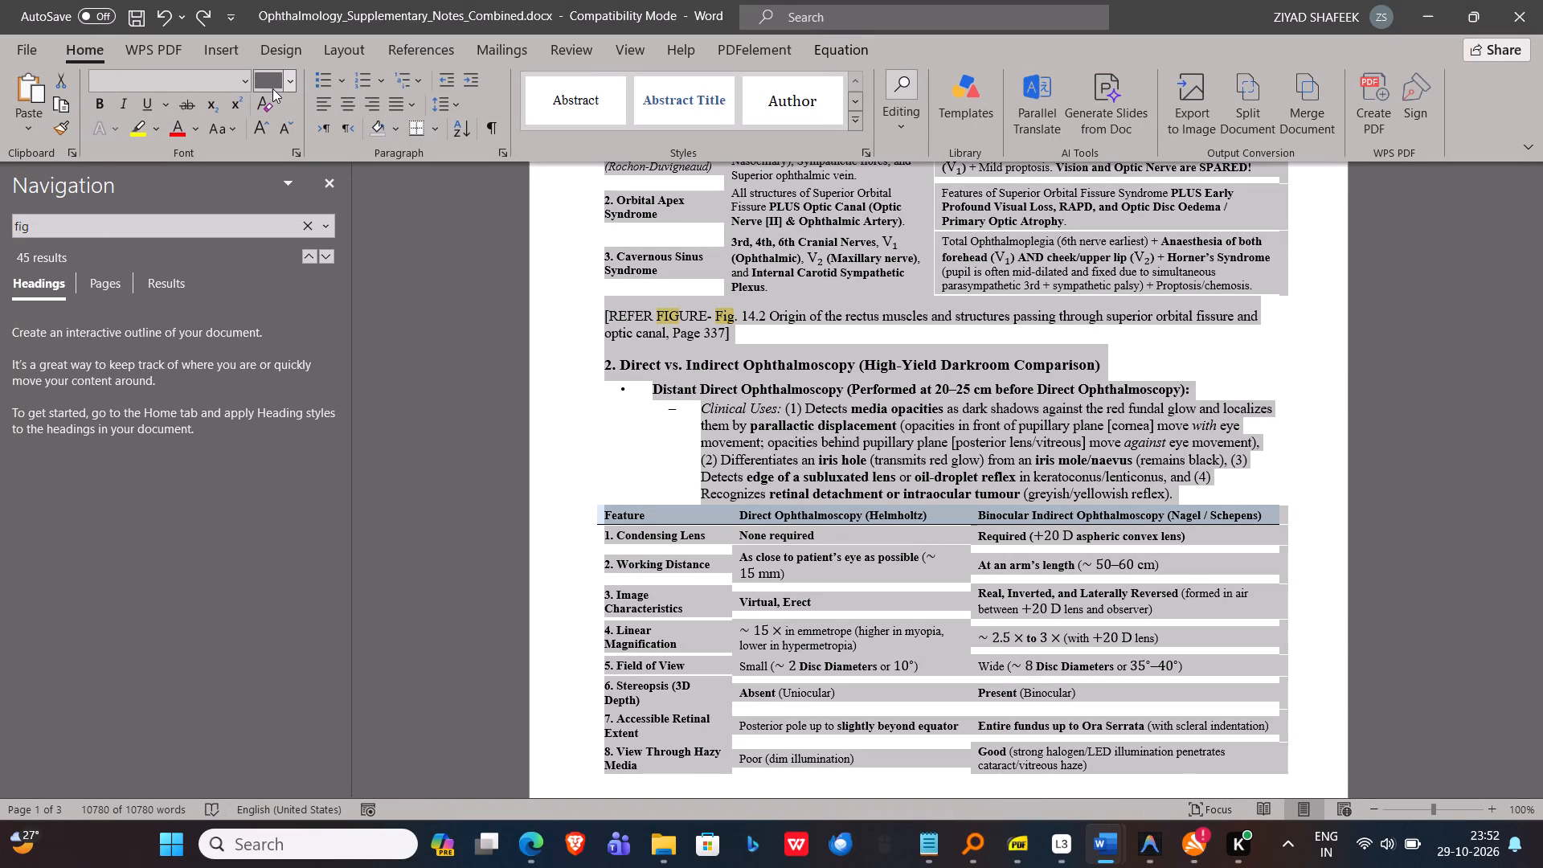
{"action": "left_click", "coordinate": [270, 83]}
{"action": "type", "text": "12"}
{"action": "key", "text": "Return"}
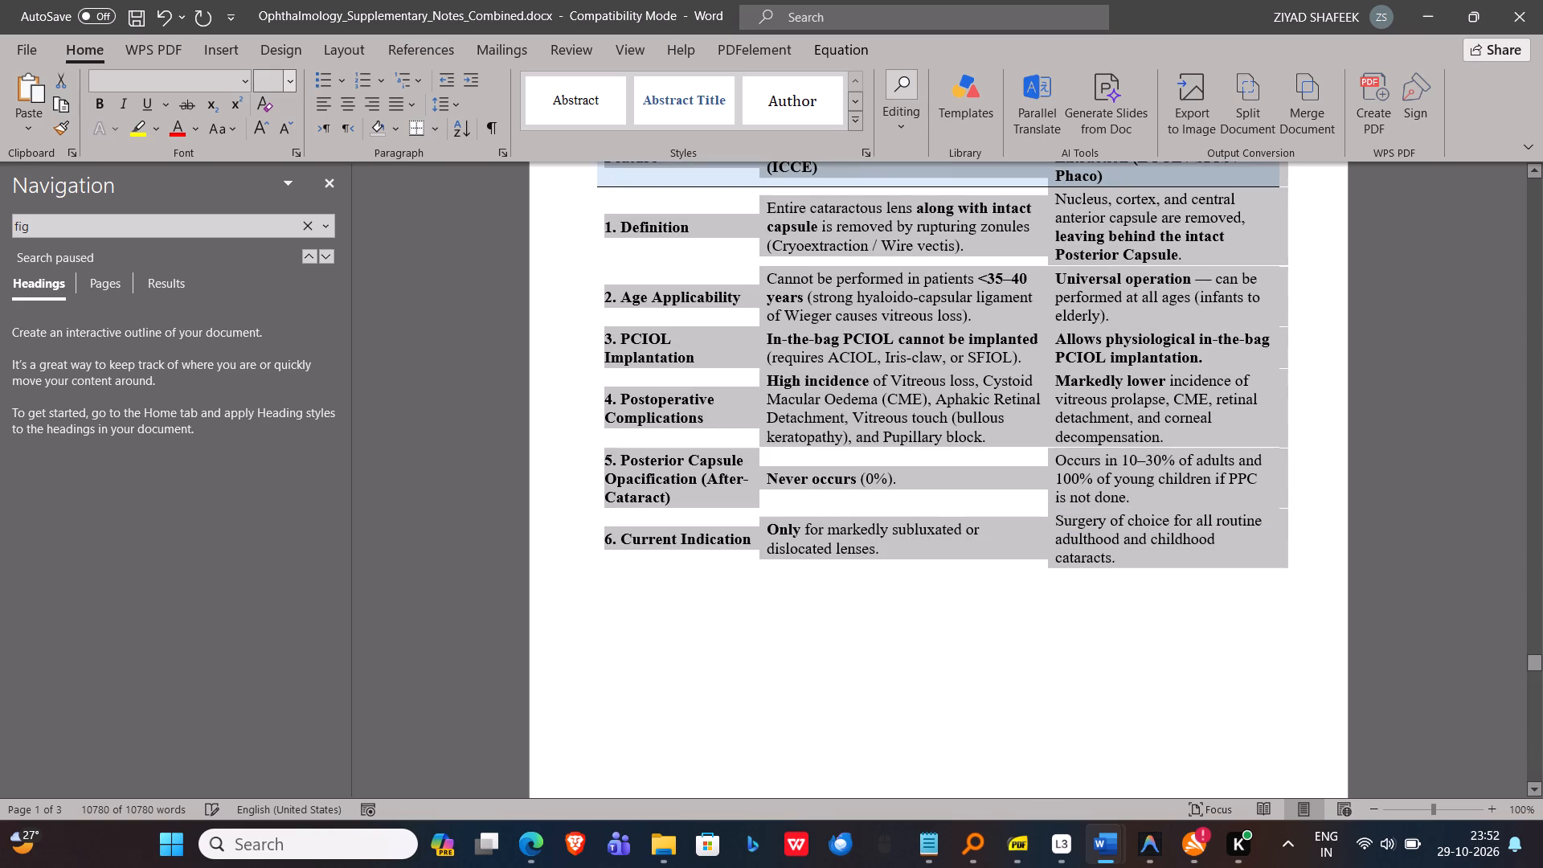
{"action": "left_click", "coordinate": [740, 359]}
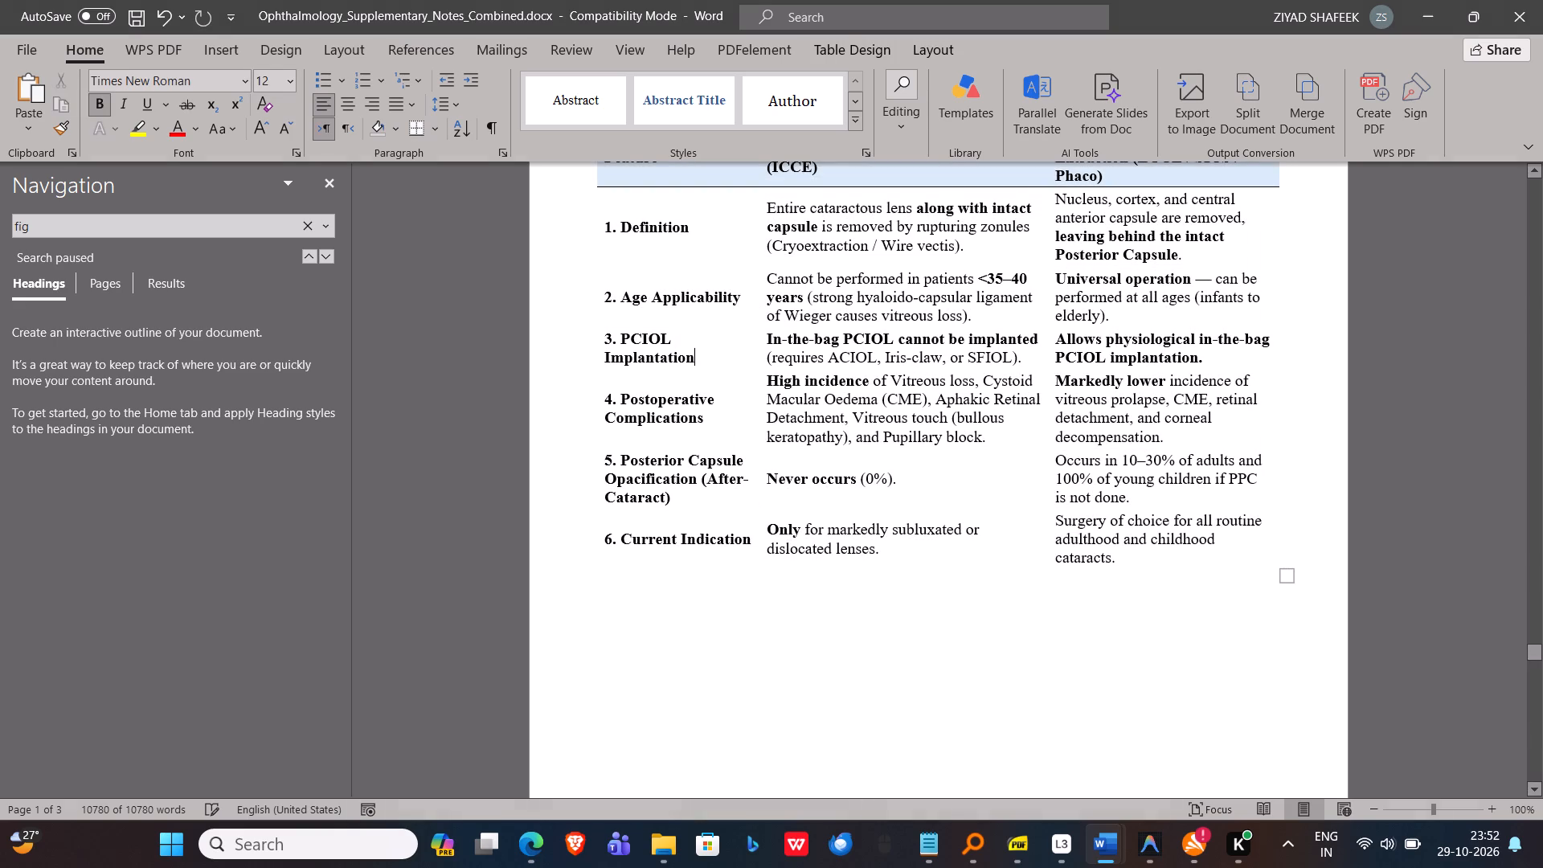
Widen the line spacing of all the text in the supplementary notes and check the document back to its beginning.
{"action": "scroll", "coordinate": [1013, 518], "scroll_direction": "up", "scroll_amount": 1}
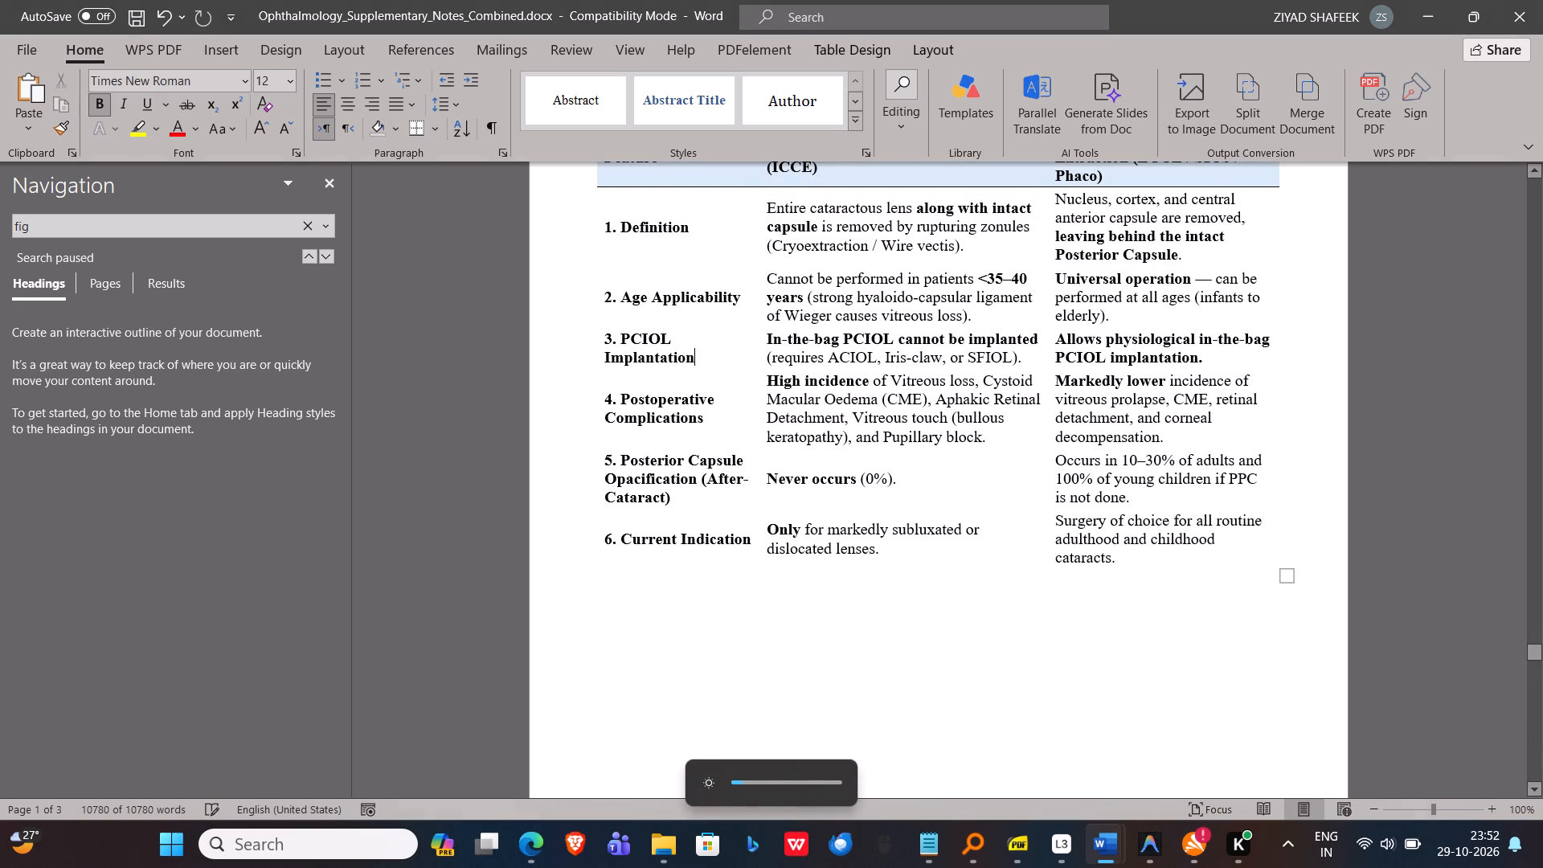
{"action": "scroll", "coordinate": [1013, 518], "scroll_direction": "up", "scroll_amount": 12}
{"action": "key", "text": "ctrl+a"}
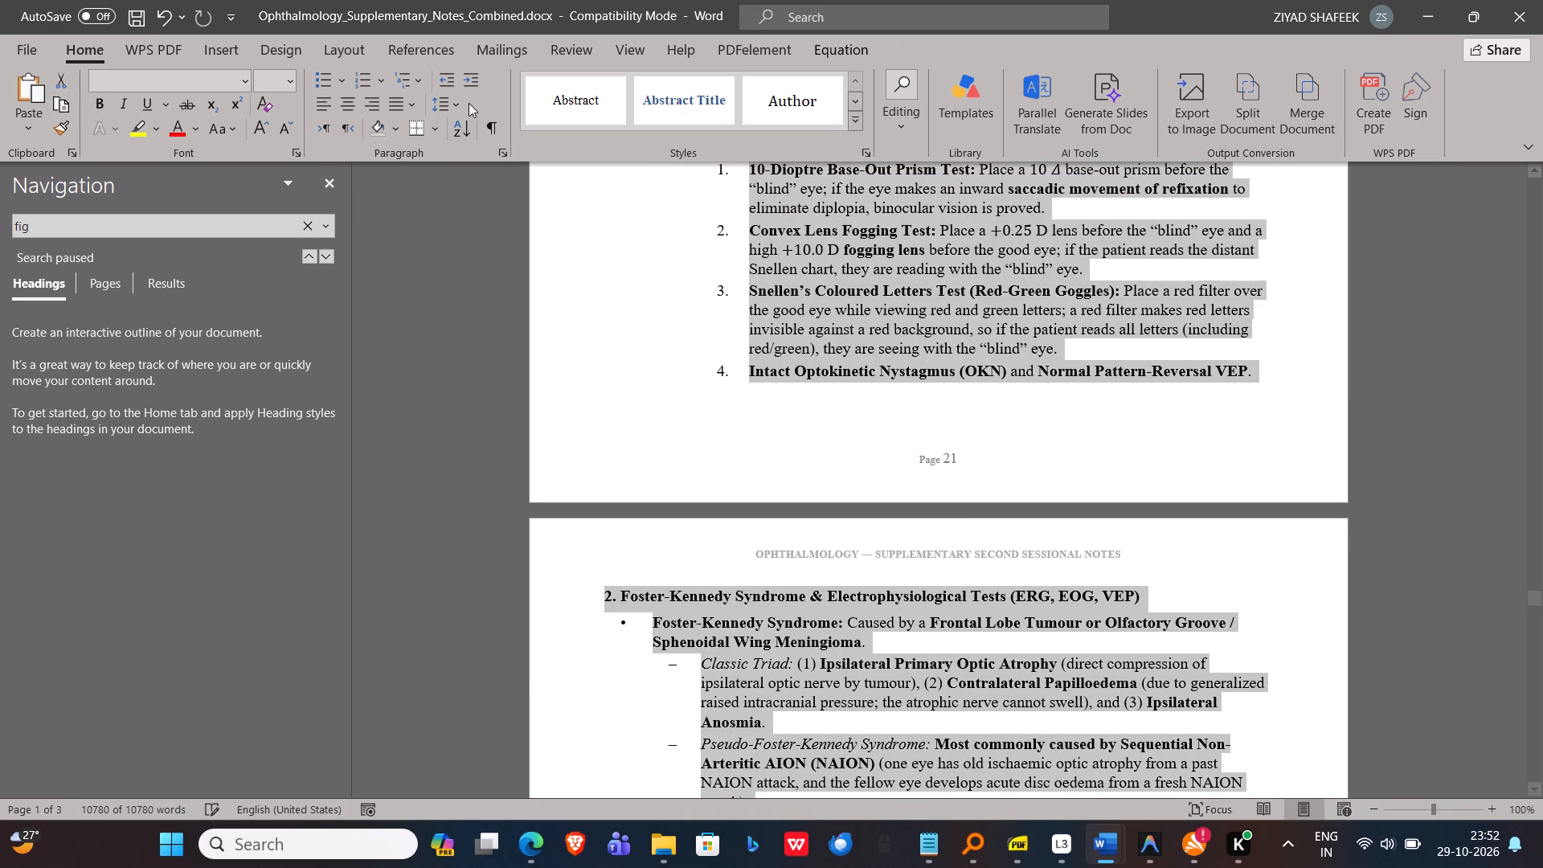
{"action": "left_click", "coordinate": [456, 99]}
{"action": "left_click", "coordinate": [472, 195]}
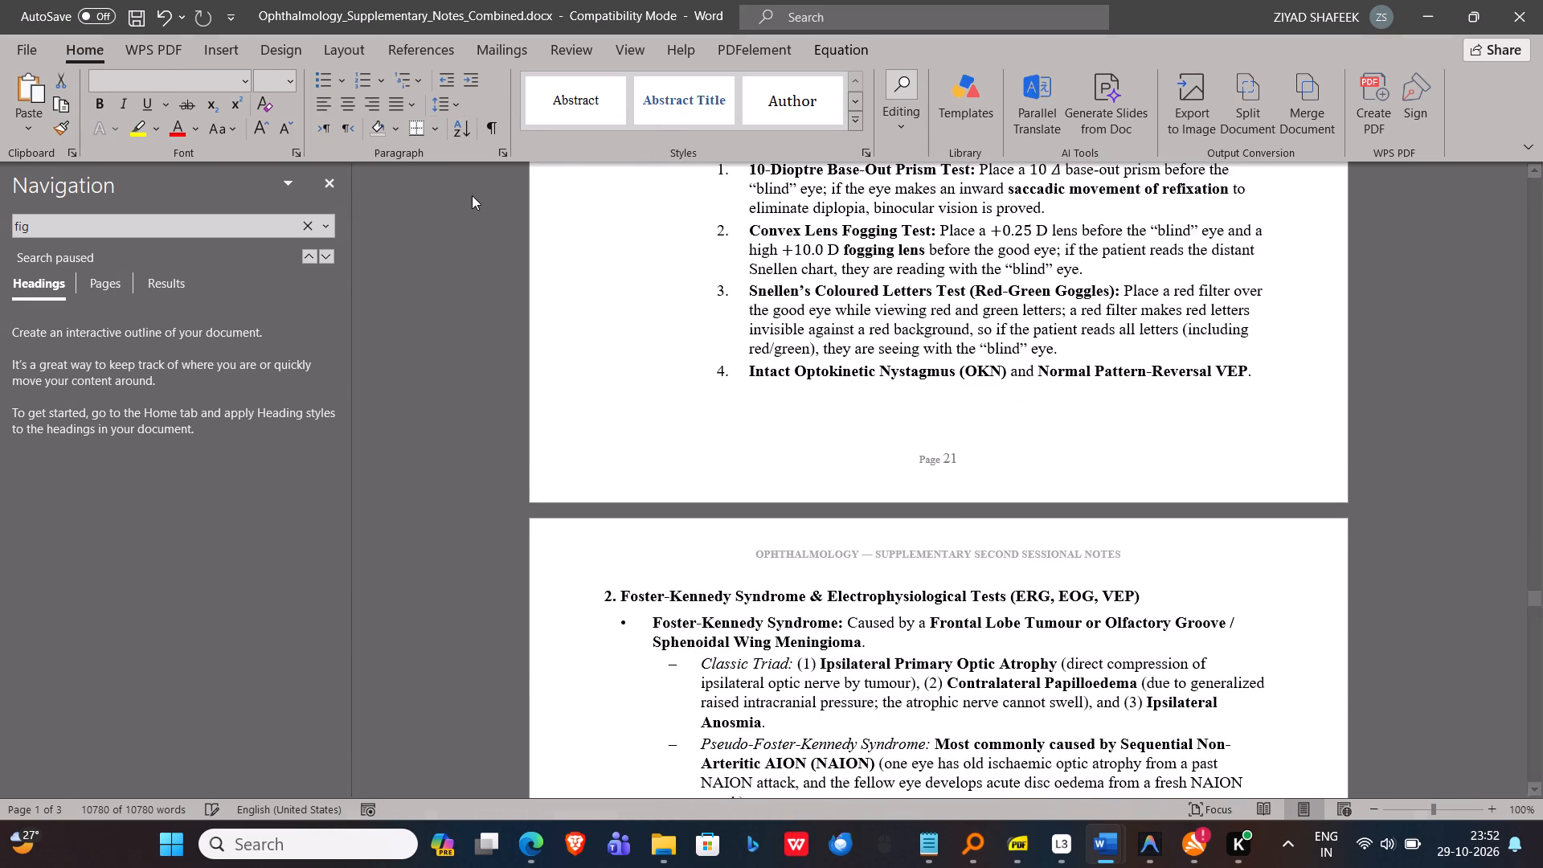
{"action": "scroll", "coordinate": [710, 389], "scroll_direction": "up", "scroll_amount": 20}
{"action": "scroll", "coordinate": [710, 389], "scroll_direction": "up", "scroll_amount": 20}
{"action": "scroll", "coordinate": [710, 389], "scroll_direction": "up", "scroll_amount": 20}
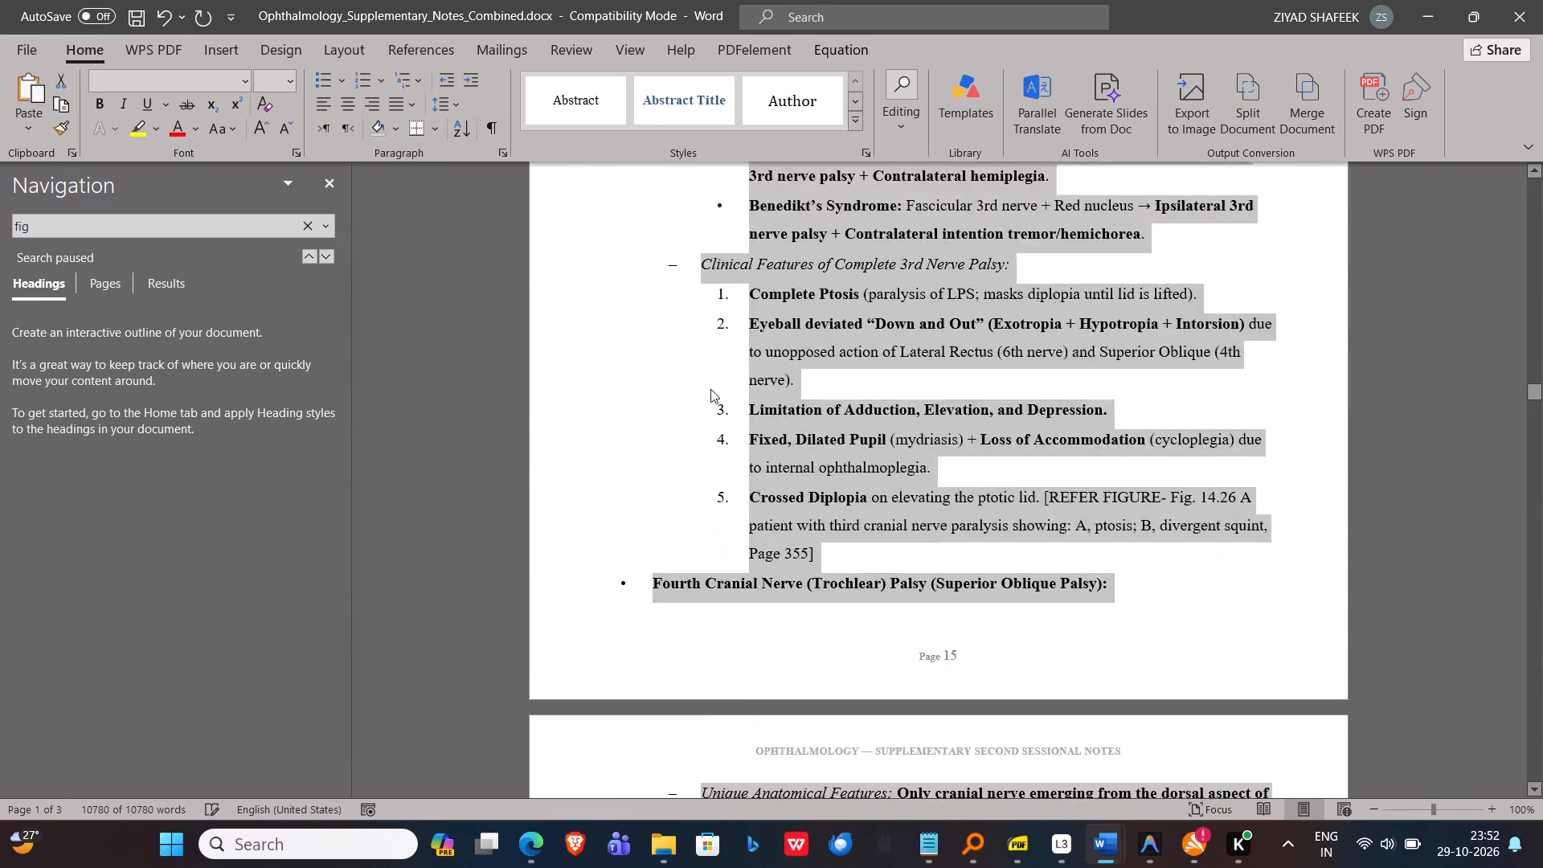
{"action": "scroll", "coordinate": [710, 389], "scroll_direction": "up", "scroll_amount": 20}
{"action": "scroll", "coordinate": [710, 389], "scroll_direction": "up", "scroll_amount": 20}
{"action": "scroll", "coordinate": [710, 389], "scroll_direction": "up", "scroll_amount": 20}
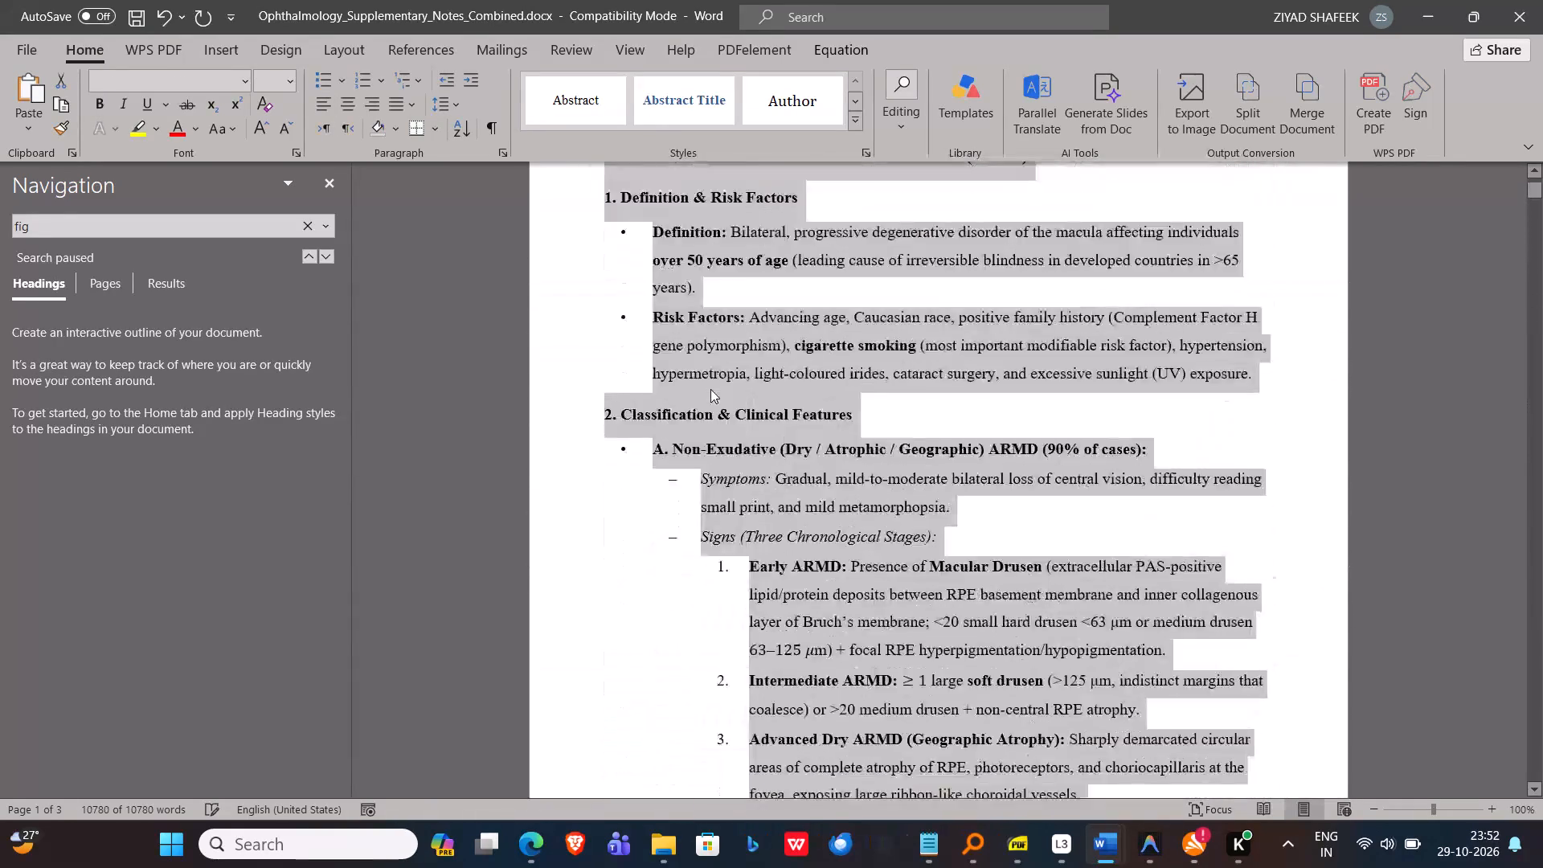
{"action": "scroll", "coordinate": [710, 389], "scroll_direction": "up", "scroll_amount": 12}
{"action": "left_click", "coordinate": [812, 459]}
Switch to ophthalmology notes 1 and save it.
{"action": "key", "text": "alt+Tab"}
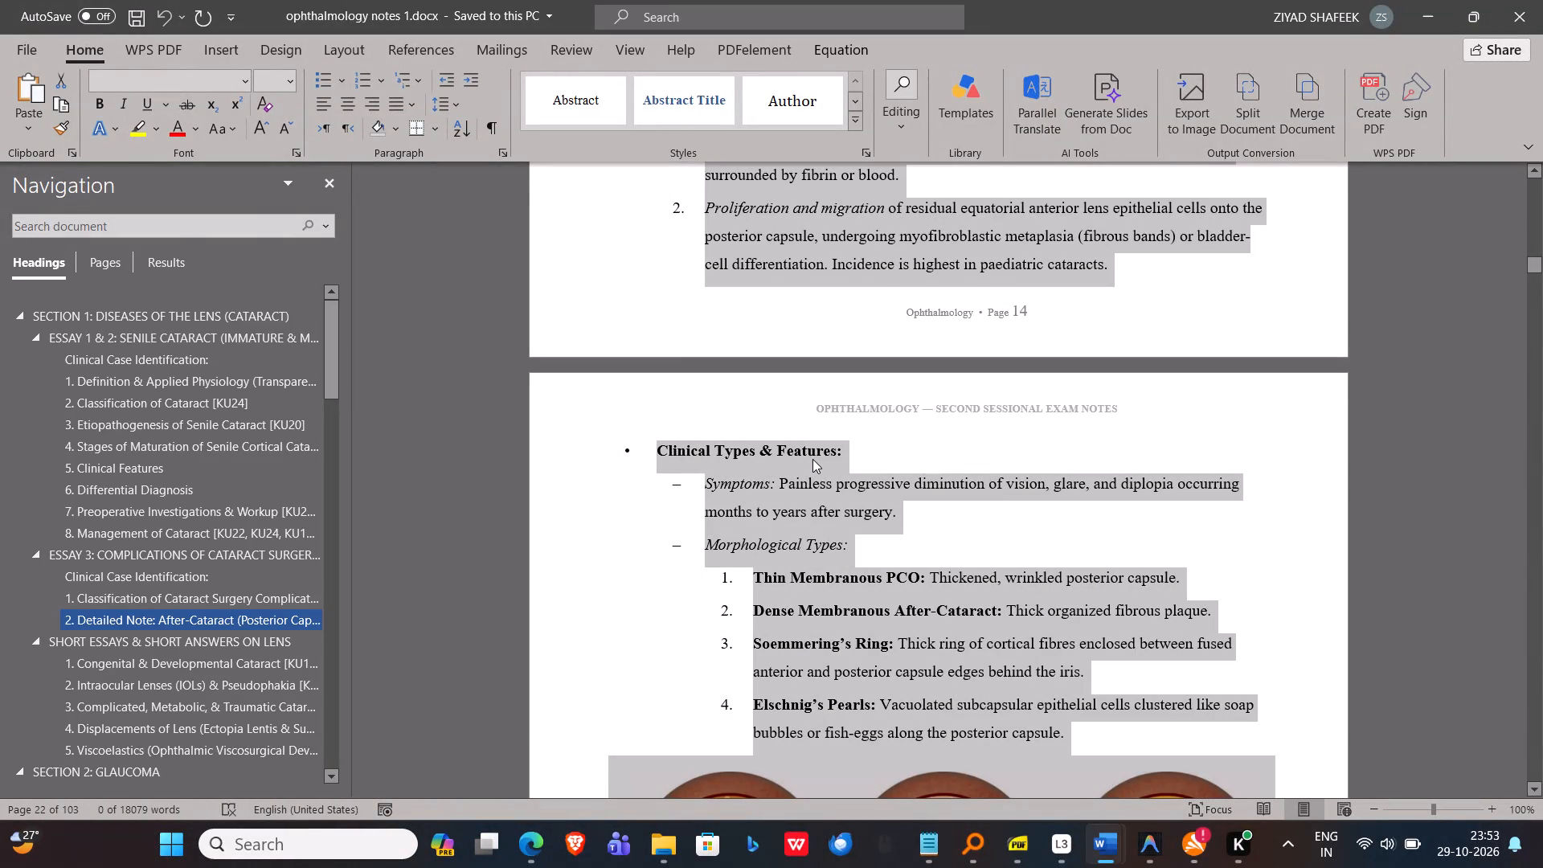
{"action": "left_click", "coordinate": [132, 10]}
Look over the cataract section of ophthalmology notes 1 from its beginning and close the document.
{"action": "left_click", "coordinate": [751, 395]}
{"action": "scroll", "coordinate": [751, 395], "scroll_direction": "up", "scroll_amount": 20}
{"action": "scroll", "coordinate": [751, 395], "scroll_direction": "up", "scroll_amount": 15}
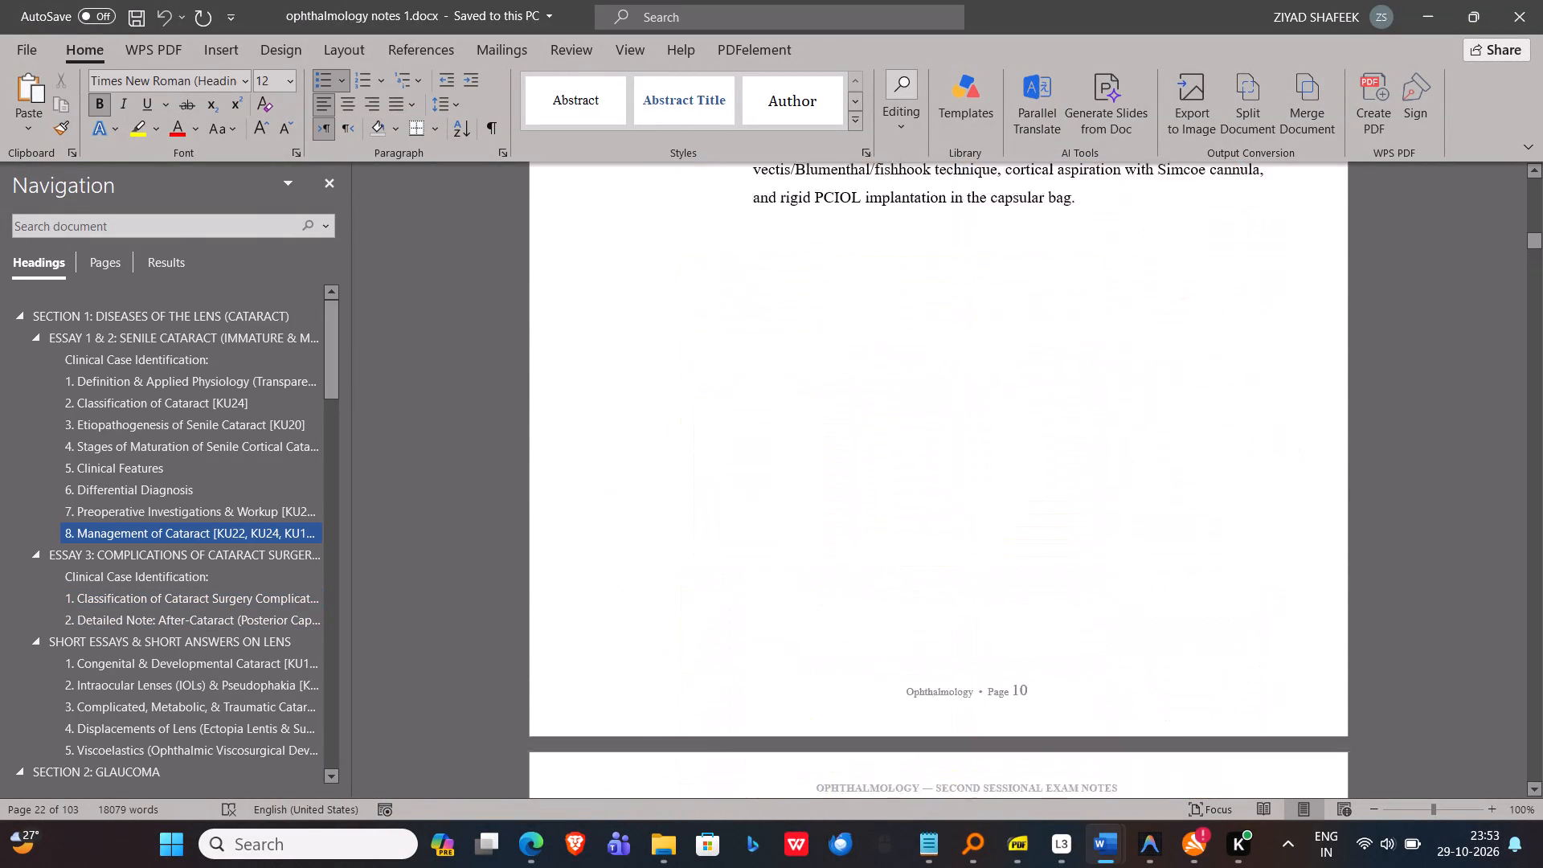
{"action": "scroll", "coordinate": [751, 395], "scroll_direction": "up", "scroll_amount": 20}
{"action": "scroll", "coordinate": [751, 395], "scroll_direction": "up", "scroll_amount": 20}
{"action": "scroll", "coordinate": [751, 395], "scroll_direction": "up", "scroll_amount": 5}
{"action": "scroll", "coordinate": [751, 395], "scroll_direction": "up", "scroll_amount": 18}
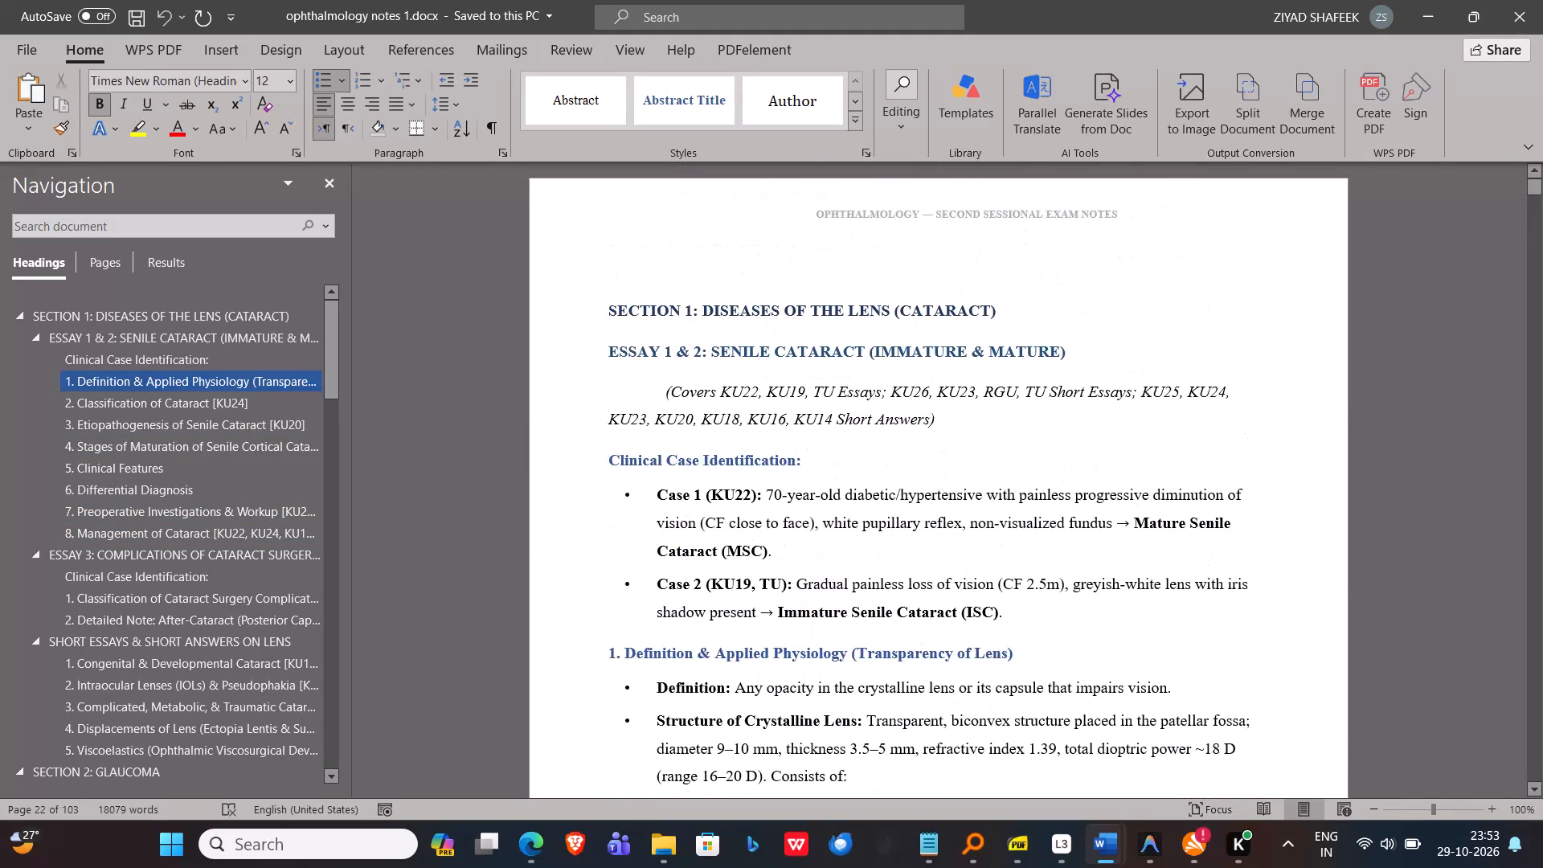
{"action": "scroll", "coordinate": [751, 395], "scroll_direction": "down", "scroll_amount": 20}
{"action": "scroll", "coordinate": [751, 395], "scroll_direction": "down", "scroll_amount": 15}
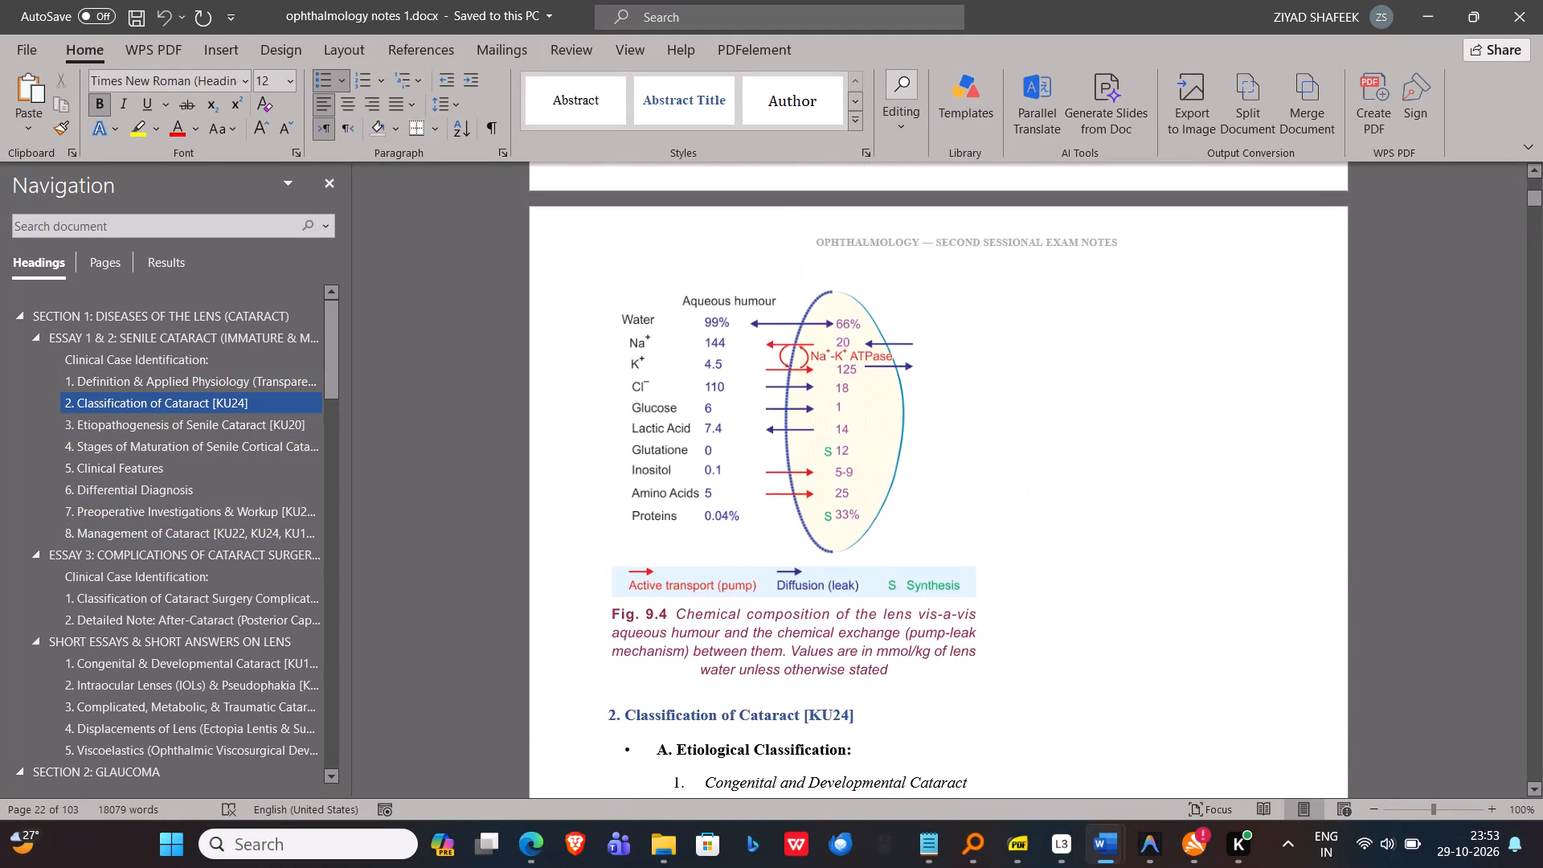
{"action": "scroll", "coordinate": [751, 395], "scroll_direction": "down", "scroll_amount": 20}
{"action": "scroll", "coordinate": [751, 395], "scroll_direction": "down", "scroll_amount": 12}
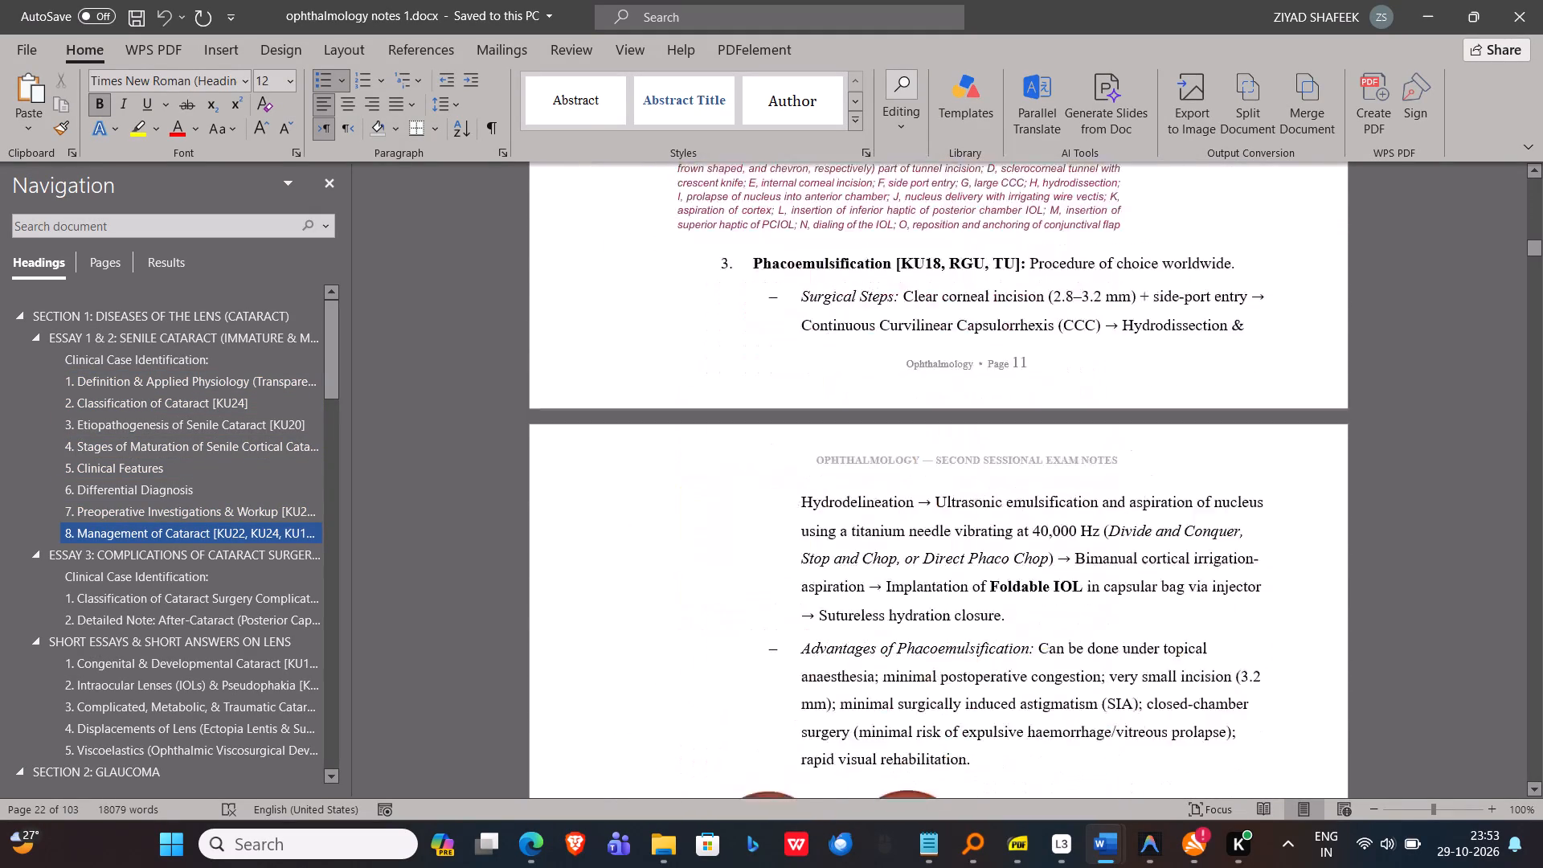
{"action": "scroll", "coordinate": [751, 395], "scroll_direction": "down", "scroll_amount": 6}
{"action": "left_click", "coordinate": [1504, 8]}
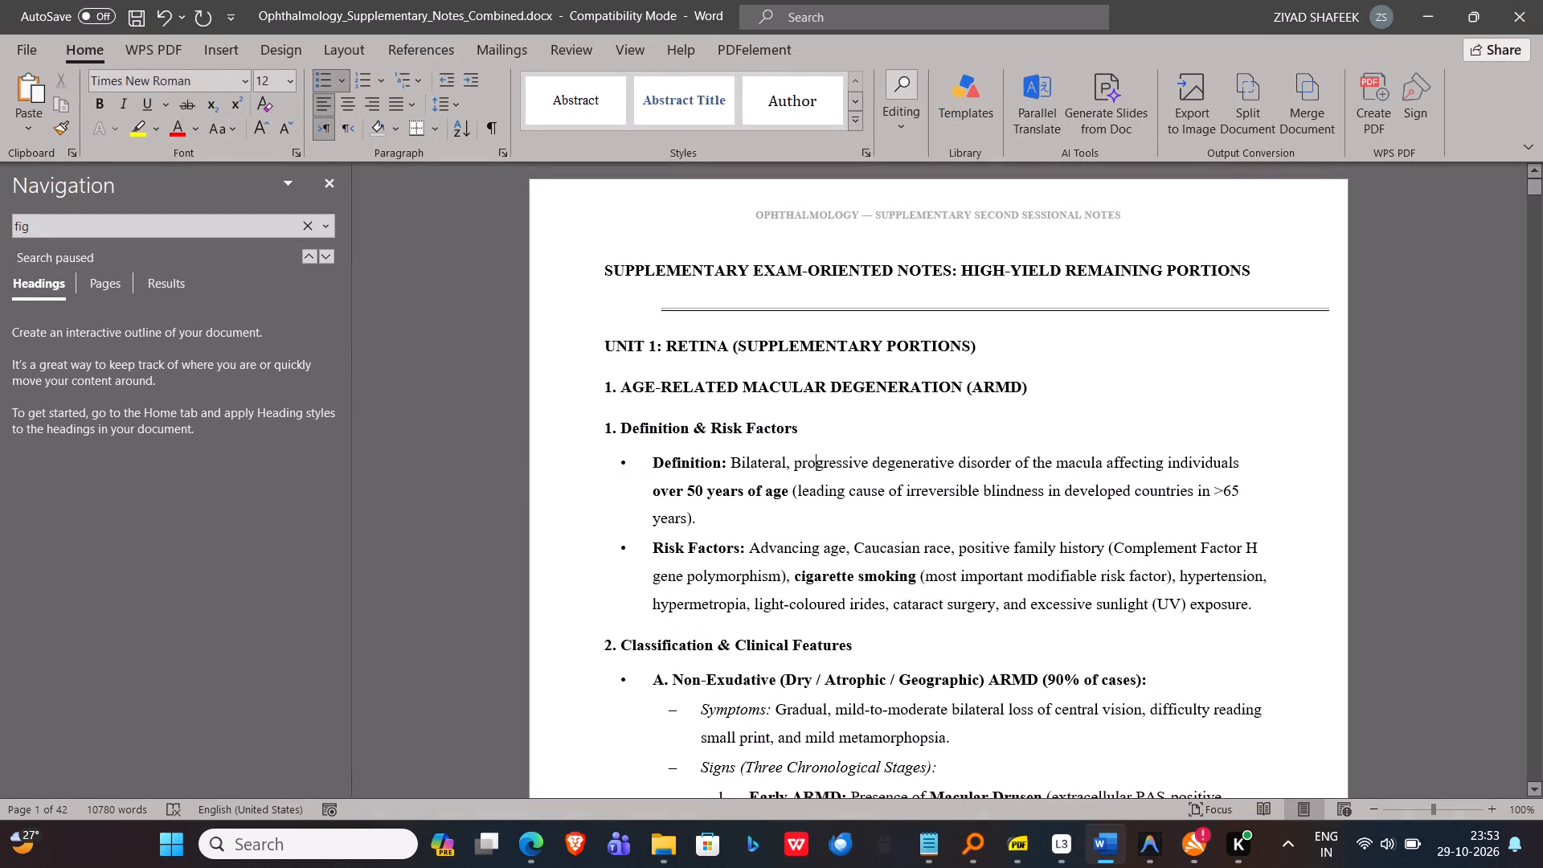
Search the supplementary notes for "fig" to locate the first figure reference, in the age-related macular degeneration section.
{"action": "scroll", "coordinate": [984, 506], "scroll_direction": "down", "scroll_amount": 7}
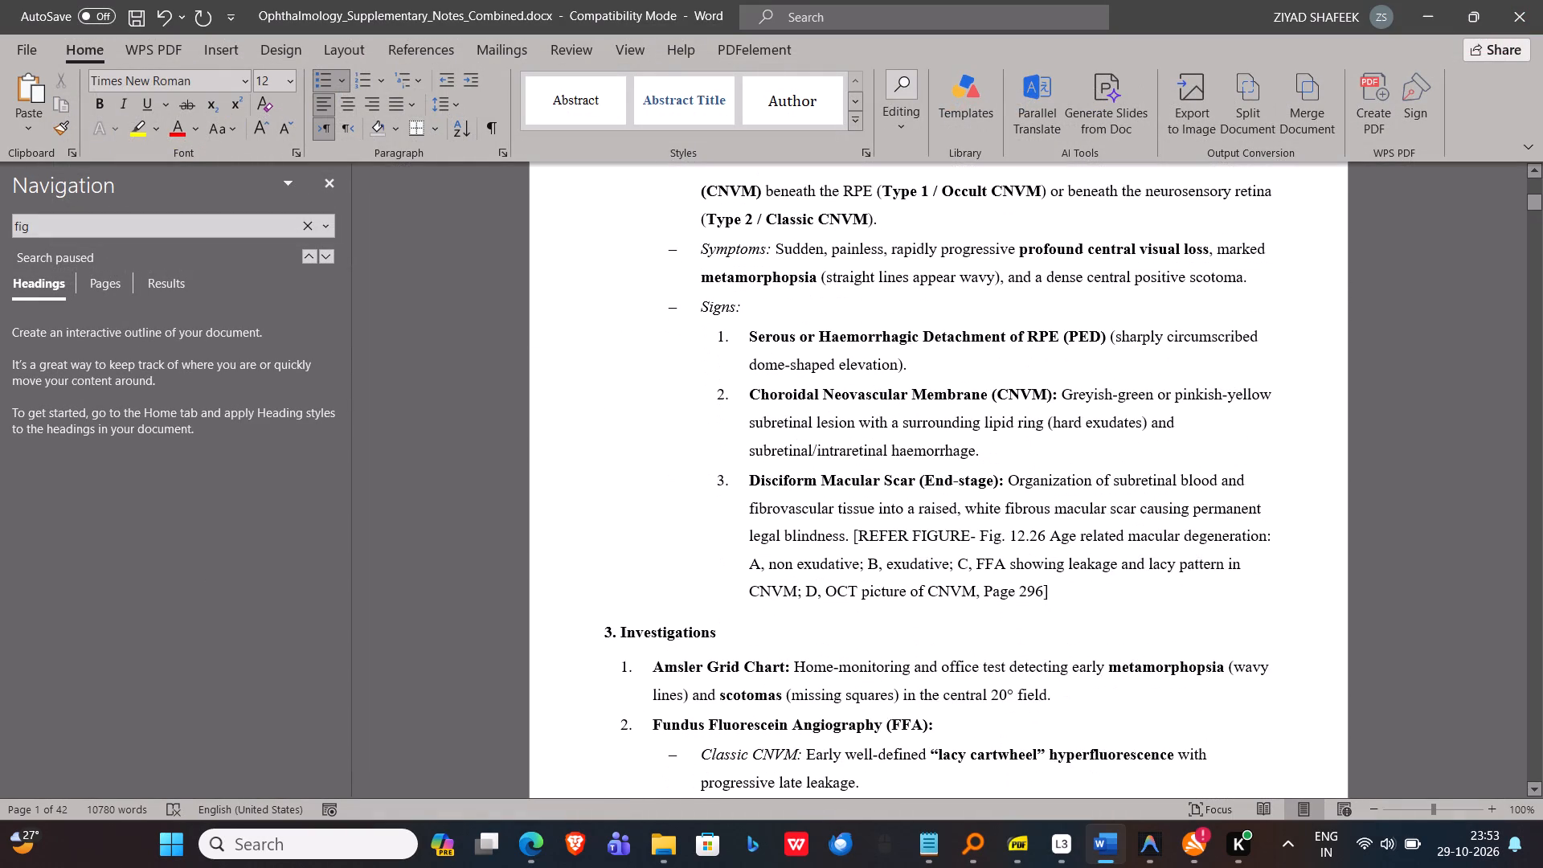
{"action": "scroll", "coordinate": [984, 506], "scroll_direction": "down", "scroll_amount": 1}
{"action": "scroll", "coordinate": [984, 506], "scroll_direction": "up", "scroll_amount": 1}
{"action": "key", "text": "ctrl+f"}
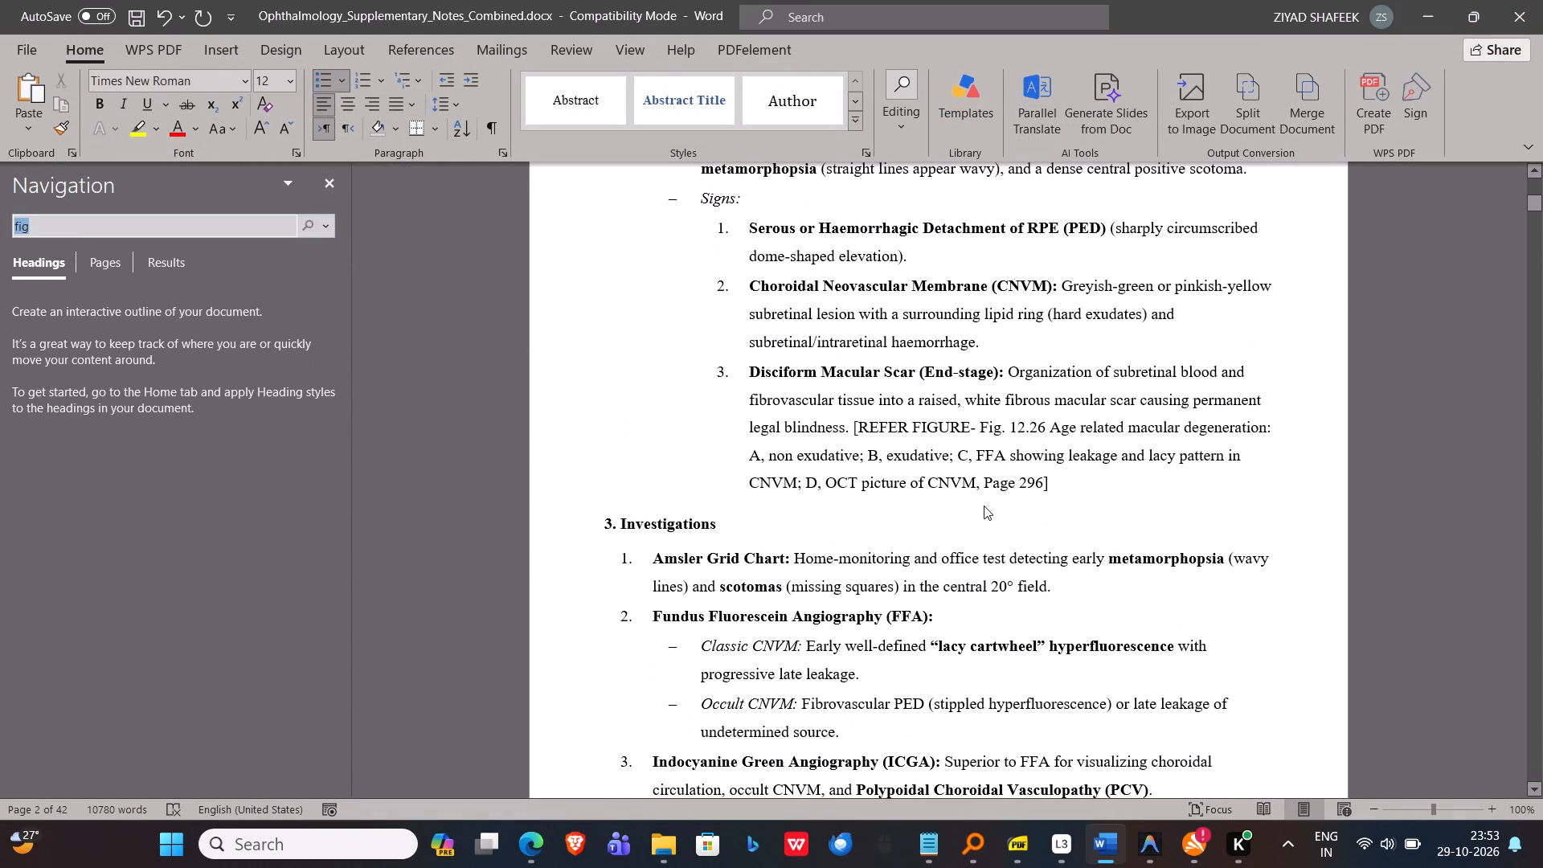
{"action": "type", "text": "fig"}
{"action": "key", "text": "Return"}
Switch to khurana ophtalmology.pdf, find 12.26 and capture a screenshot of Fig. 12.26 with its caption.
{"action": "key", "text": "alt+Tab"}
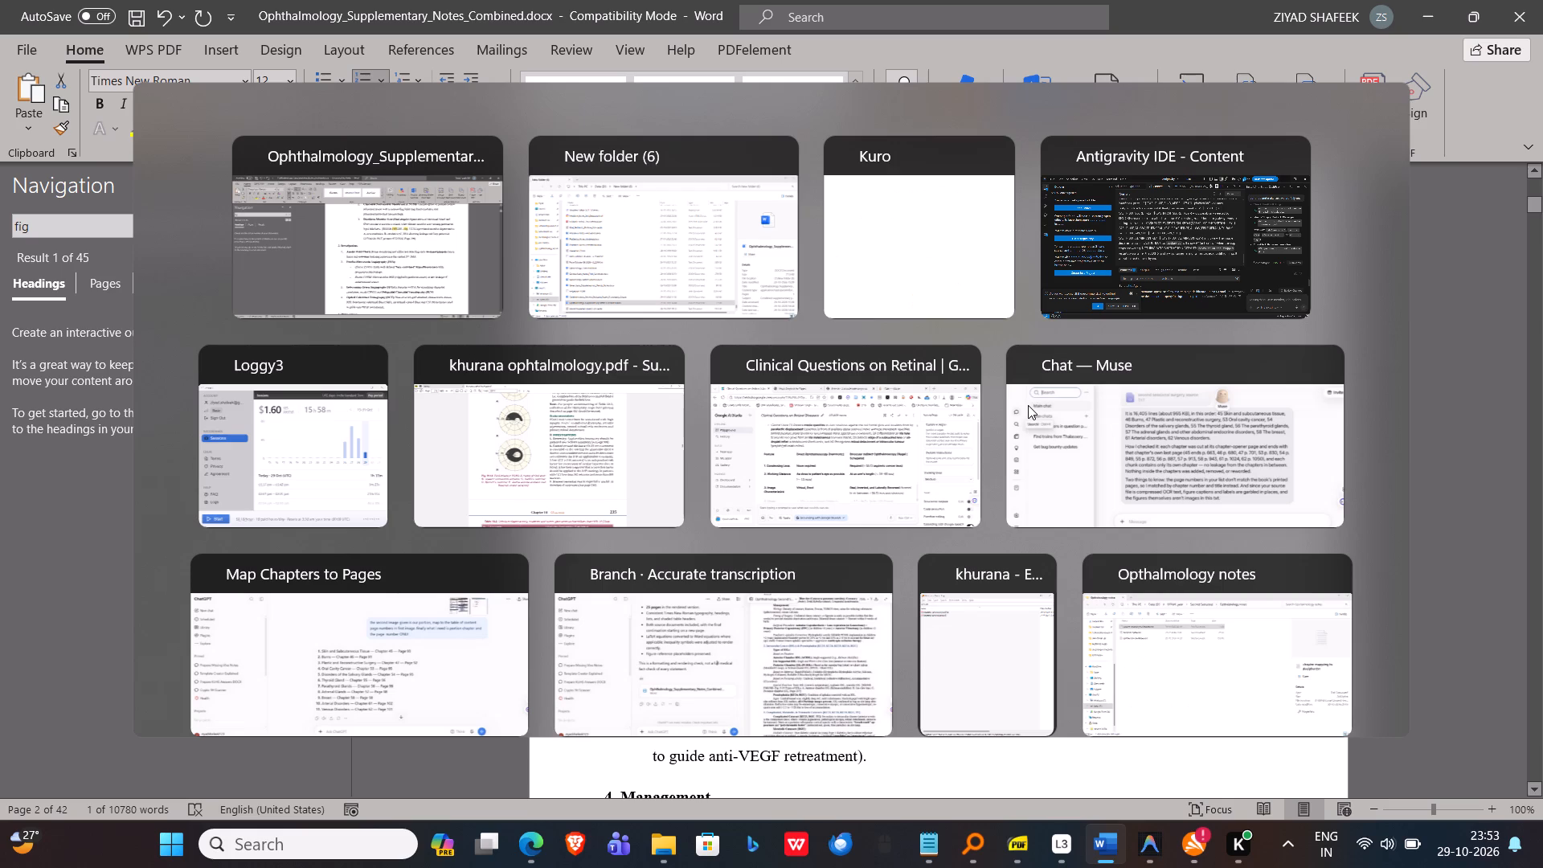
{"action": "key", "text": "alt+Tab"}
{"action": "key", "text": "alt+Tab"}
{"action": "key", "text": "alt+Tab"}
{"action": "key", "text": "alt+Tab"}
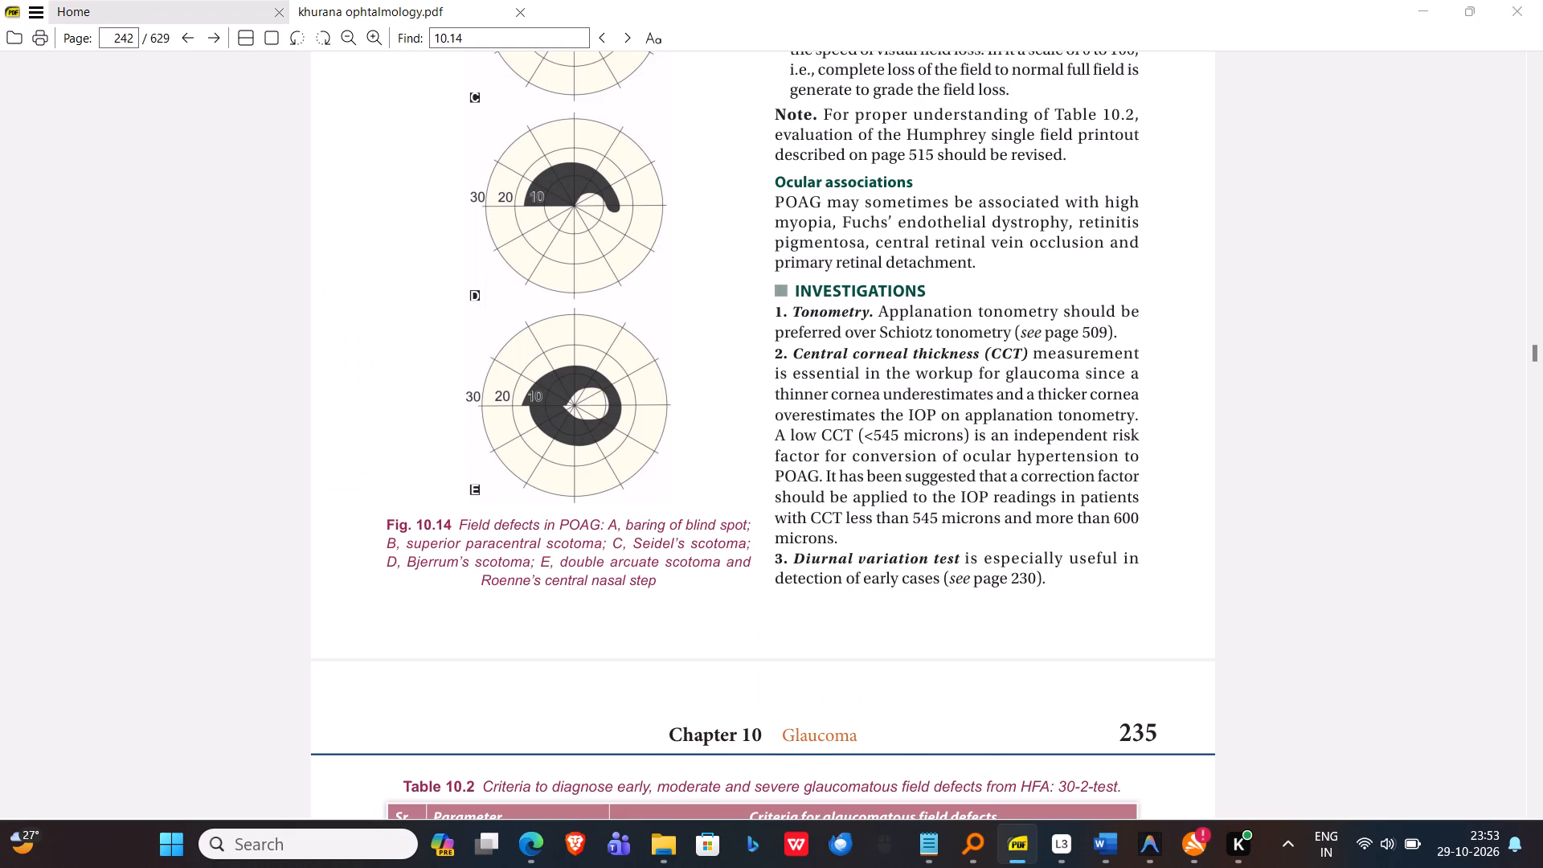
{"action": "key", "text": "alt+Tab"}
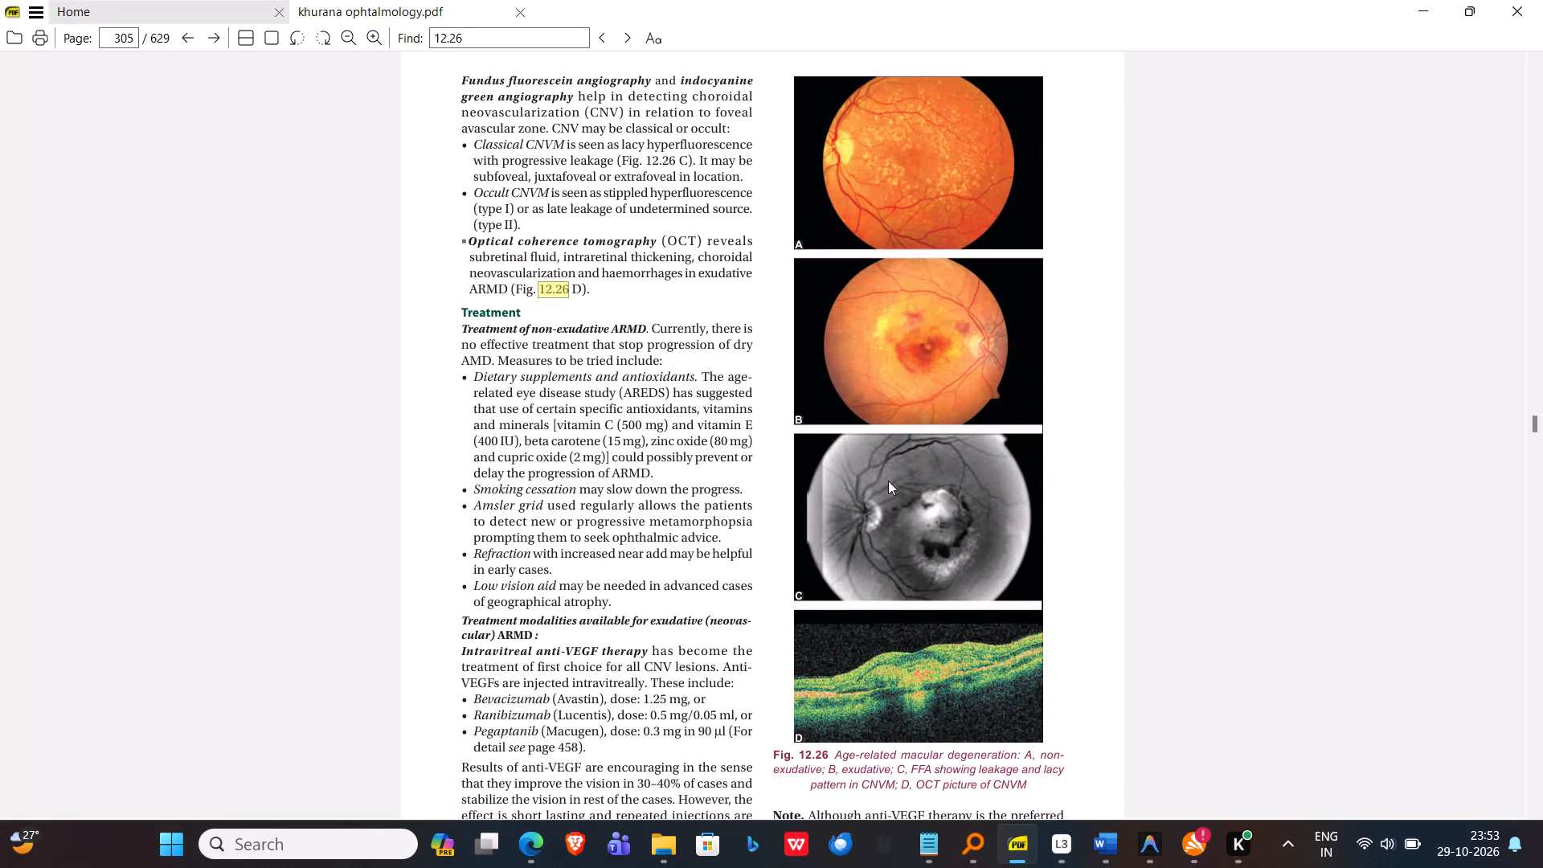
{"action": "left_click_drag", "start_coordinate": [765, 60], "coordinate": [910, 479]}
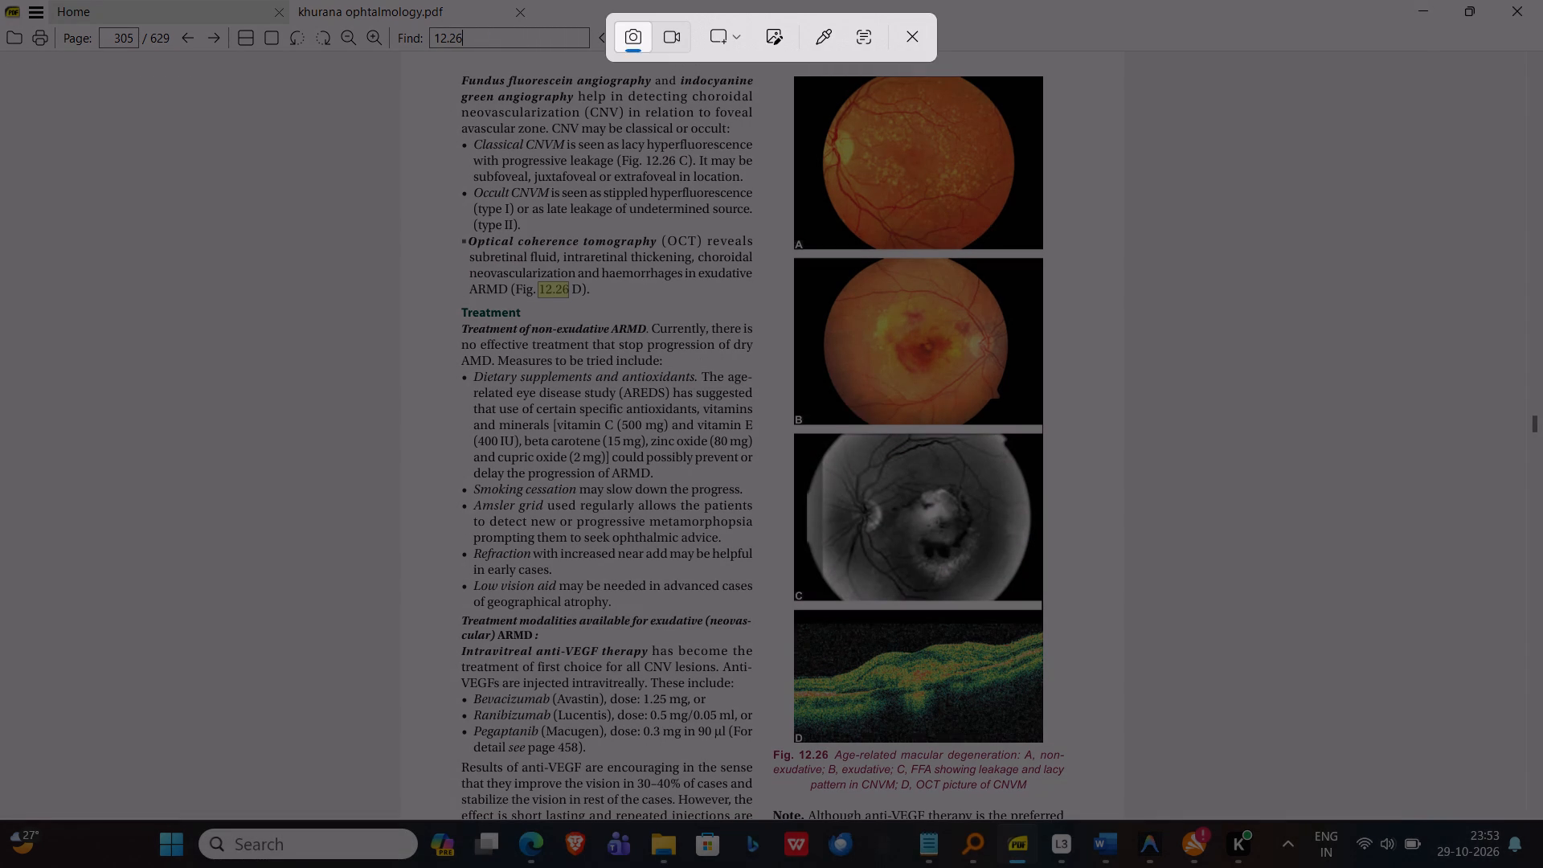
{"action": "left_click_drag", "start_coordinate": [1083, 789], "coordinate": [769, 63]}
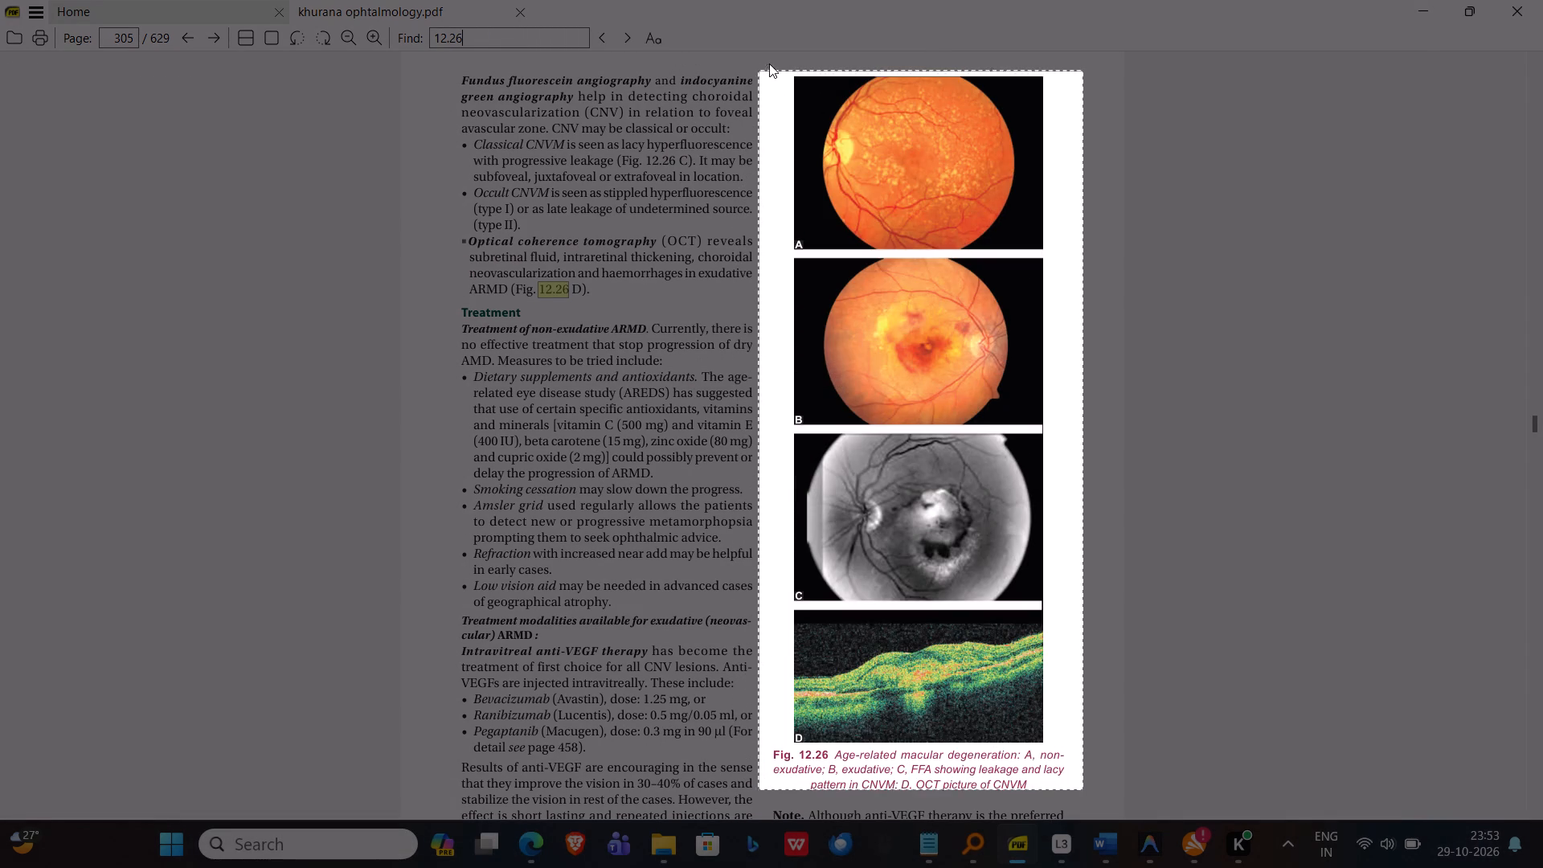
{"action": "left_click_drag", "start_coordinate": [769, 63], "coordinate": [771, 70]}
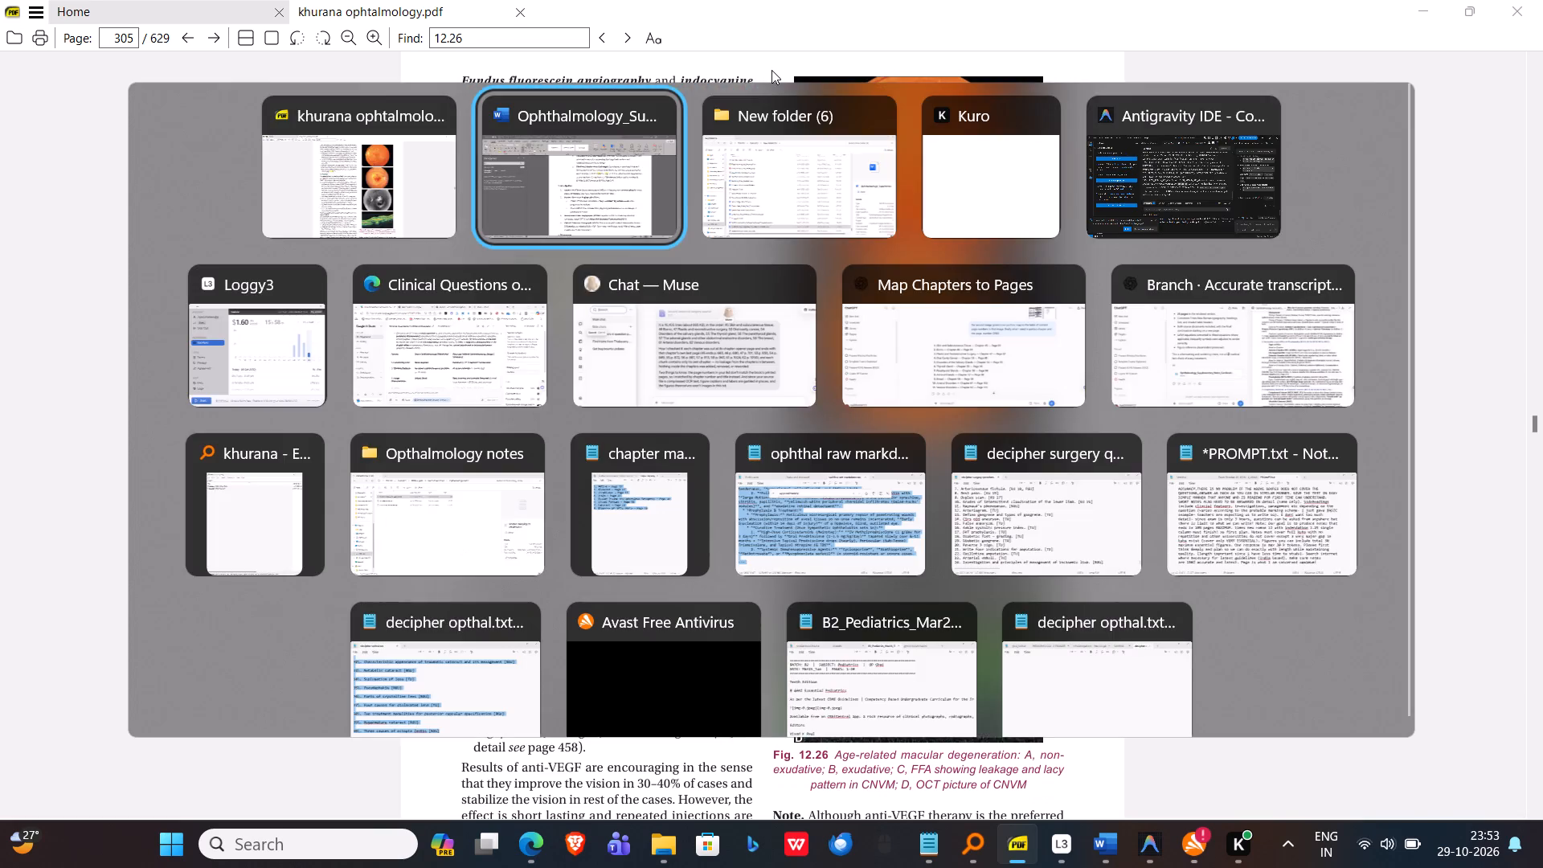
Replace the bracketed Fig. 12.26 reference after Disciform Macular Scar in the supplementary notes with the captured figure on its own line.
{"action": "left_click_drag", "start_coordinate": [1059, 361], "coordinate": [864, 303]}
{"action": "key", "text": "BackSpace"}
{"action": "key", "text": "BackSpace"}
{"action": "key", "text": "Return"}
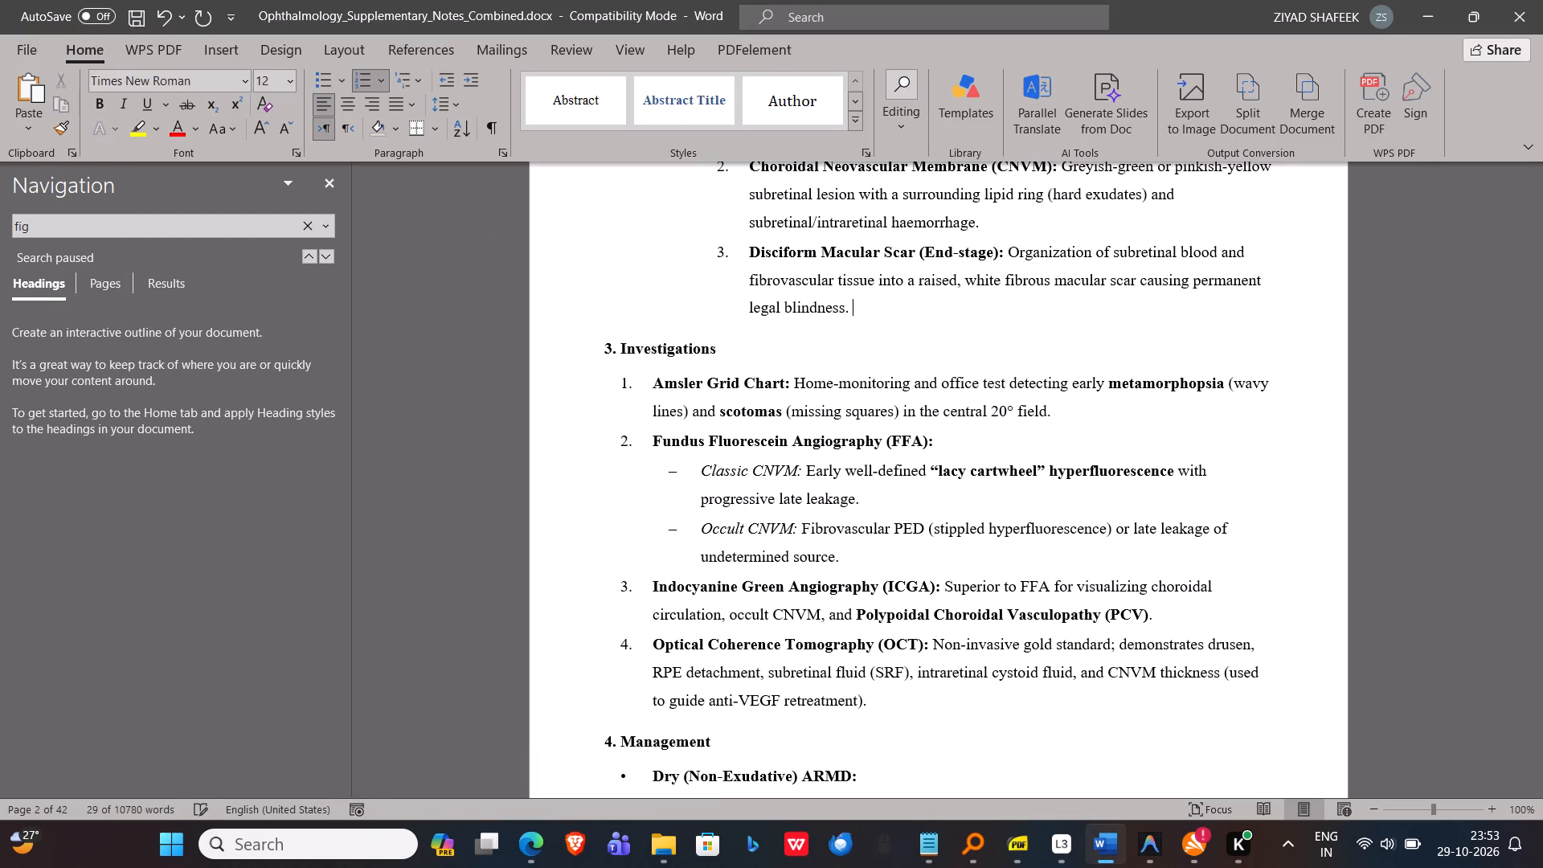
{"action": "key", "text": "BackSpace"}
{"action": "key", "text": "BackSpace"}
{"action": "key", "text": "BackSpace"}
{"action": "key", "text": "BackSpace"}
{"action": "key", "text": "Return"}
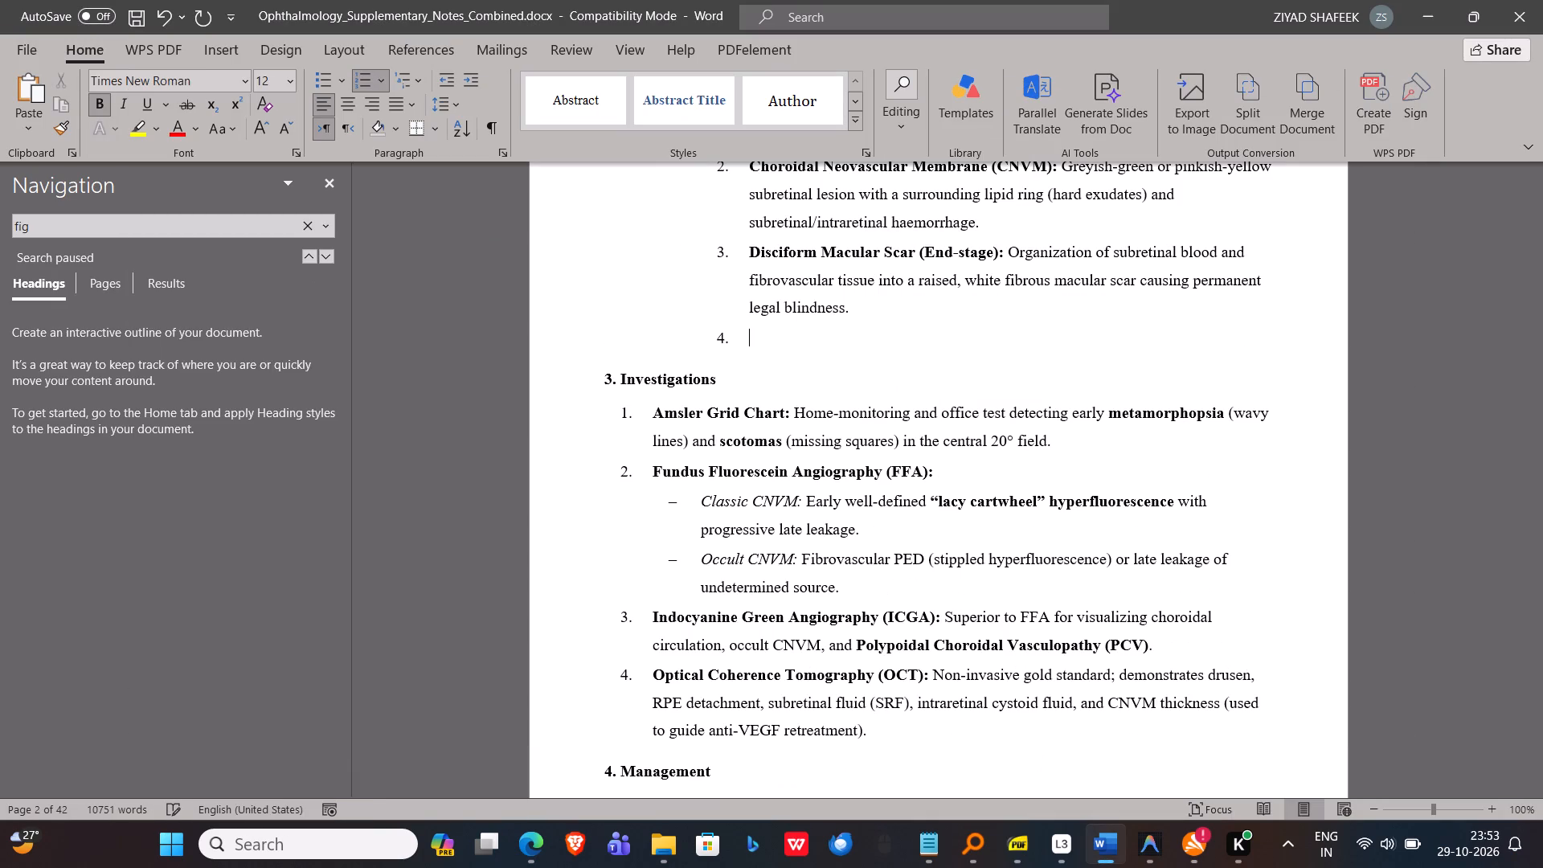
{"action": "key", "text": "BackSpace"}
{"action": "key", "text": "BackSpace"}
{"action": "key", "text": "BackSpace"}
{"action": "key", "text": "ctrl+v"}
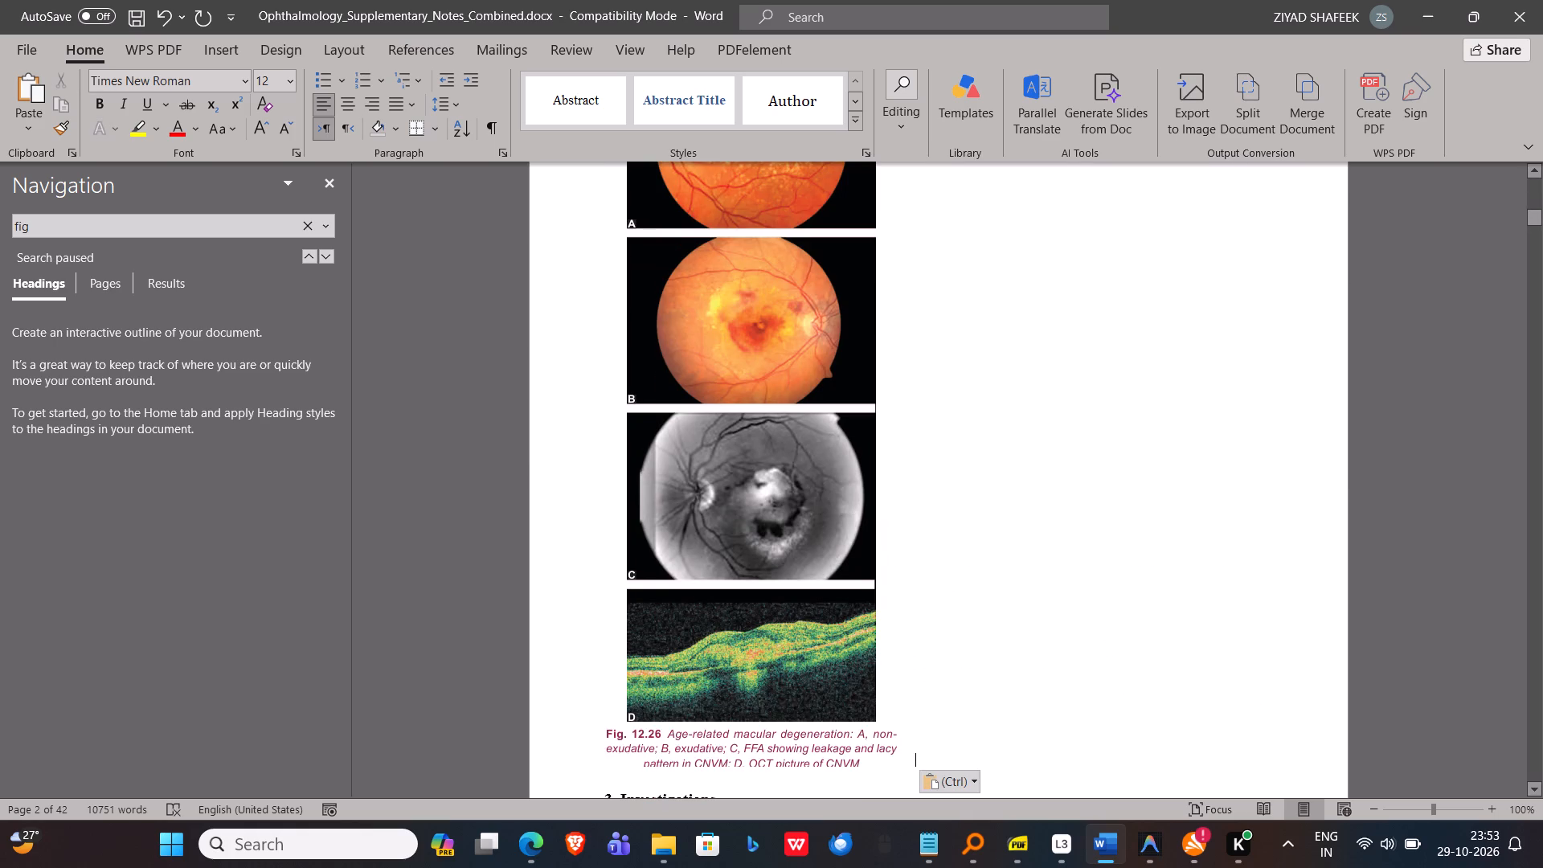
Locate the next figure reference in the supplementary notes and capture Fig. 12.25 with its caption from khurana ophtalmology.pdf.
{"action": "left_click", "coordinate": [837, 518]}
{"action": "left_click", "coordinate": [329, 260]}
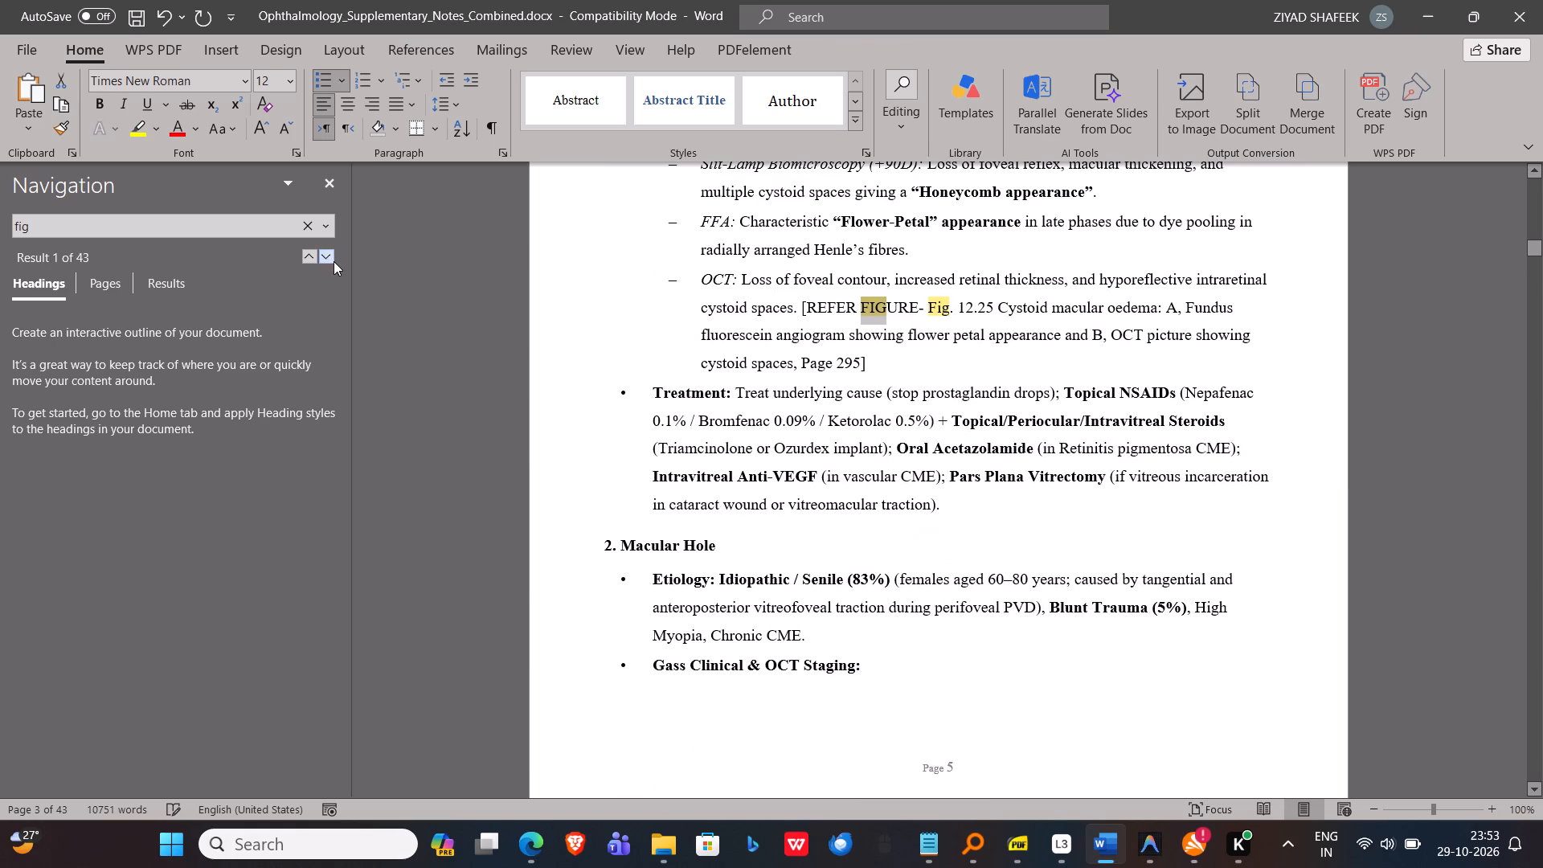
{"action": "key", "text": "alt+Tab"}
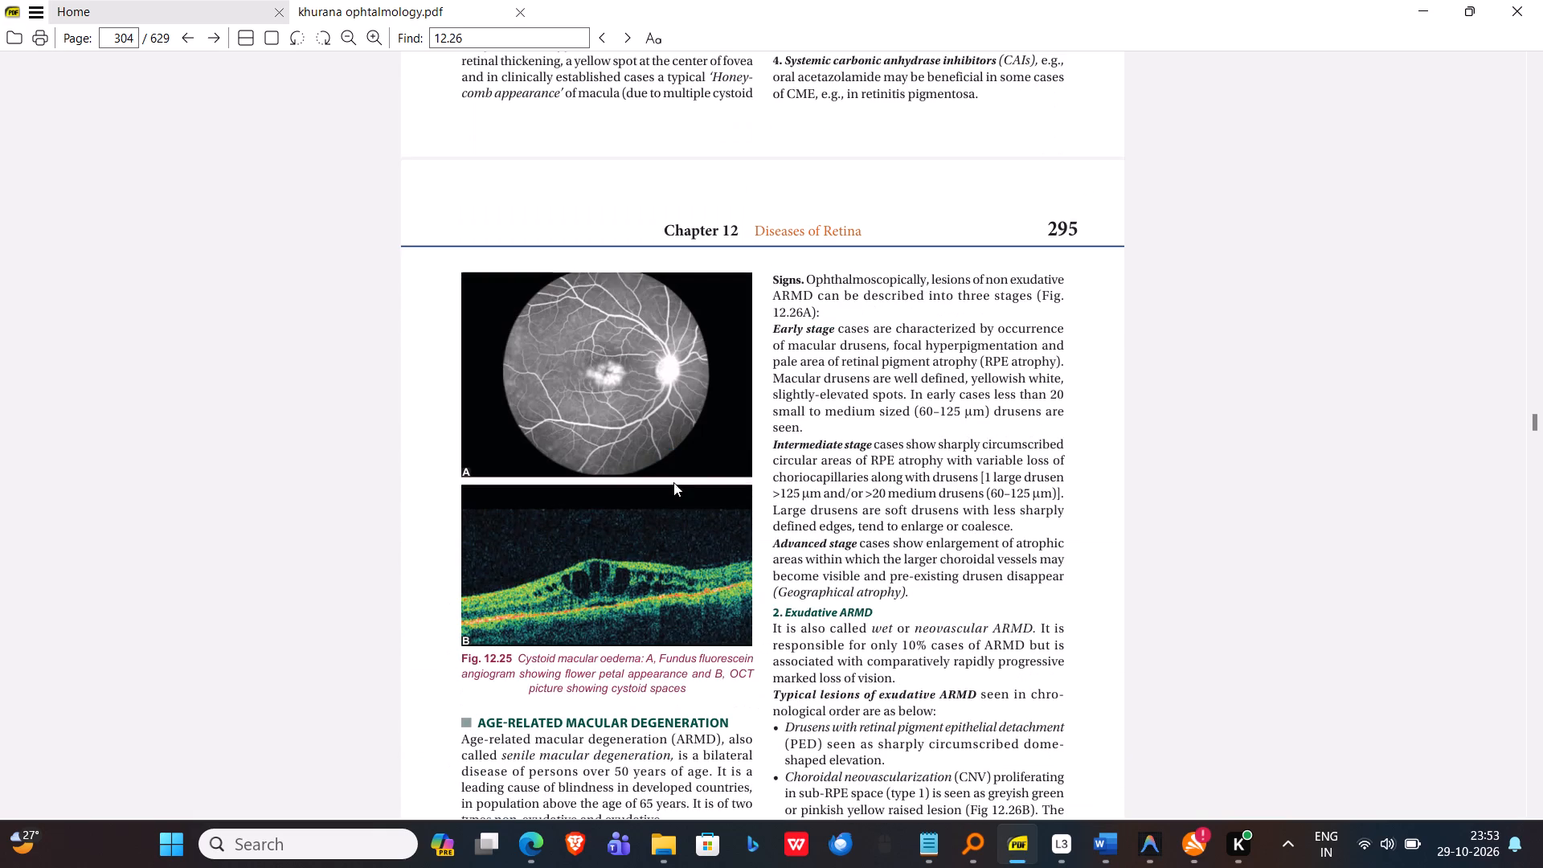
{"action": "left_click_drag", "start_coordinate": [764, 700], "coordinate": [496, 279]}
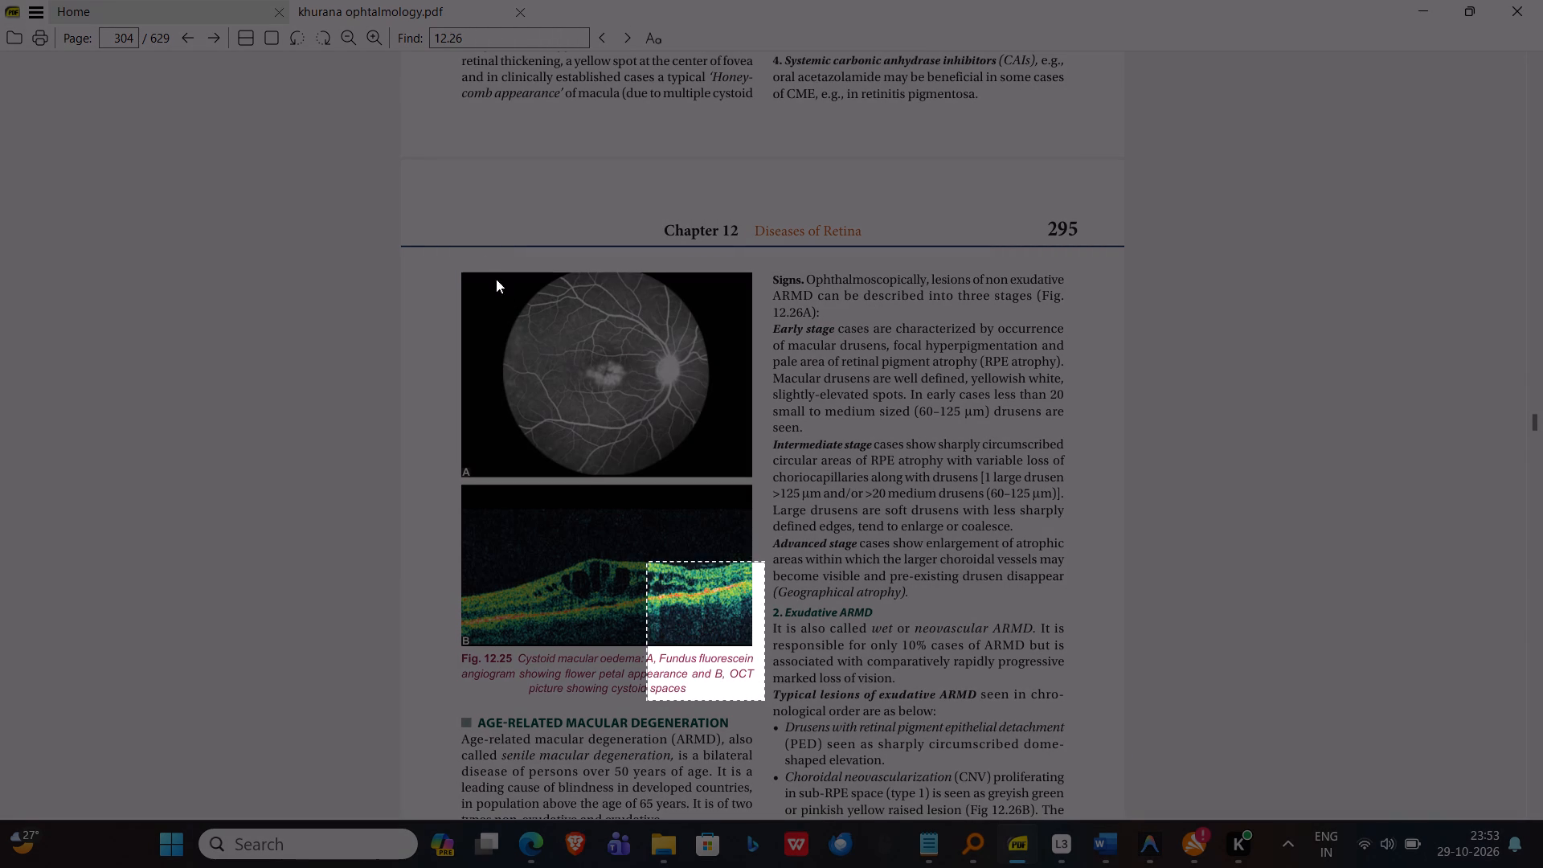
{"action": "left_click_drag", "start_coordinate": [496, 279], "coordinate": [448, 252]}
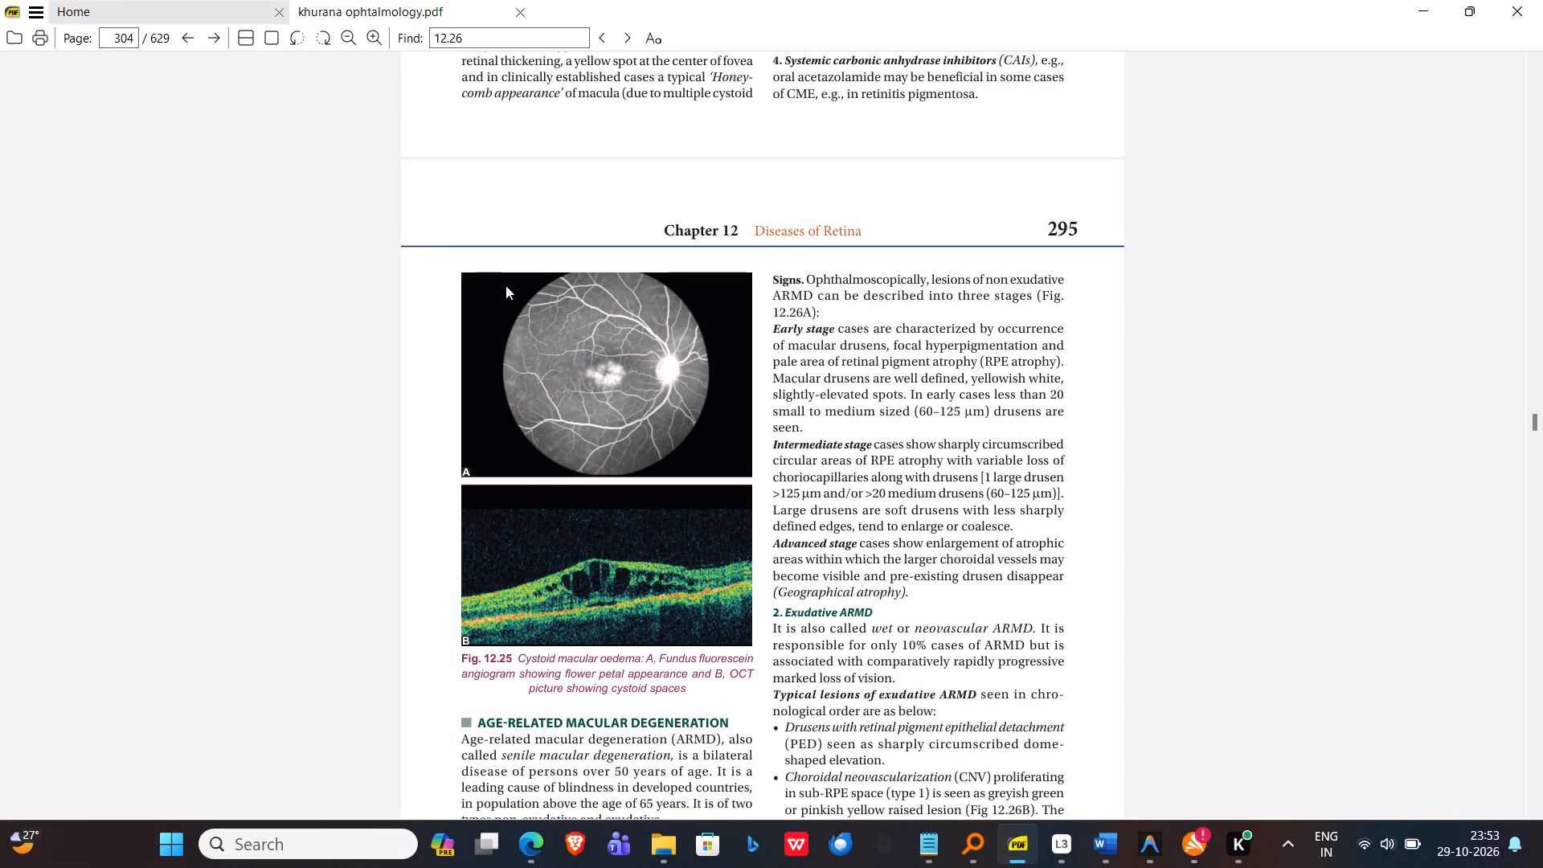
Replace the bracketed Fig. 12.25 reference after the cystoid macular oedema OCT findings with the captured figure on its own line.
{"action": "left_click_drag", "start_coordinate": [977, 367], "coordinate": [833, 320]}
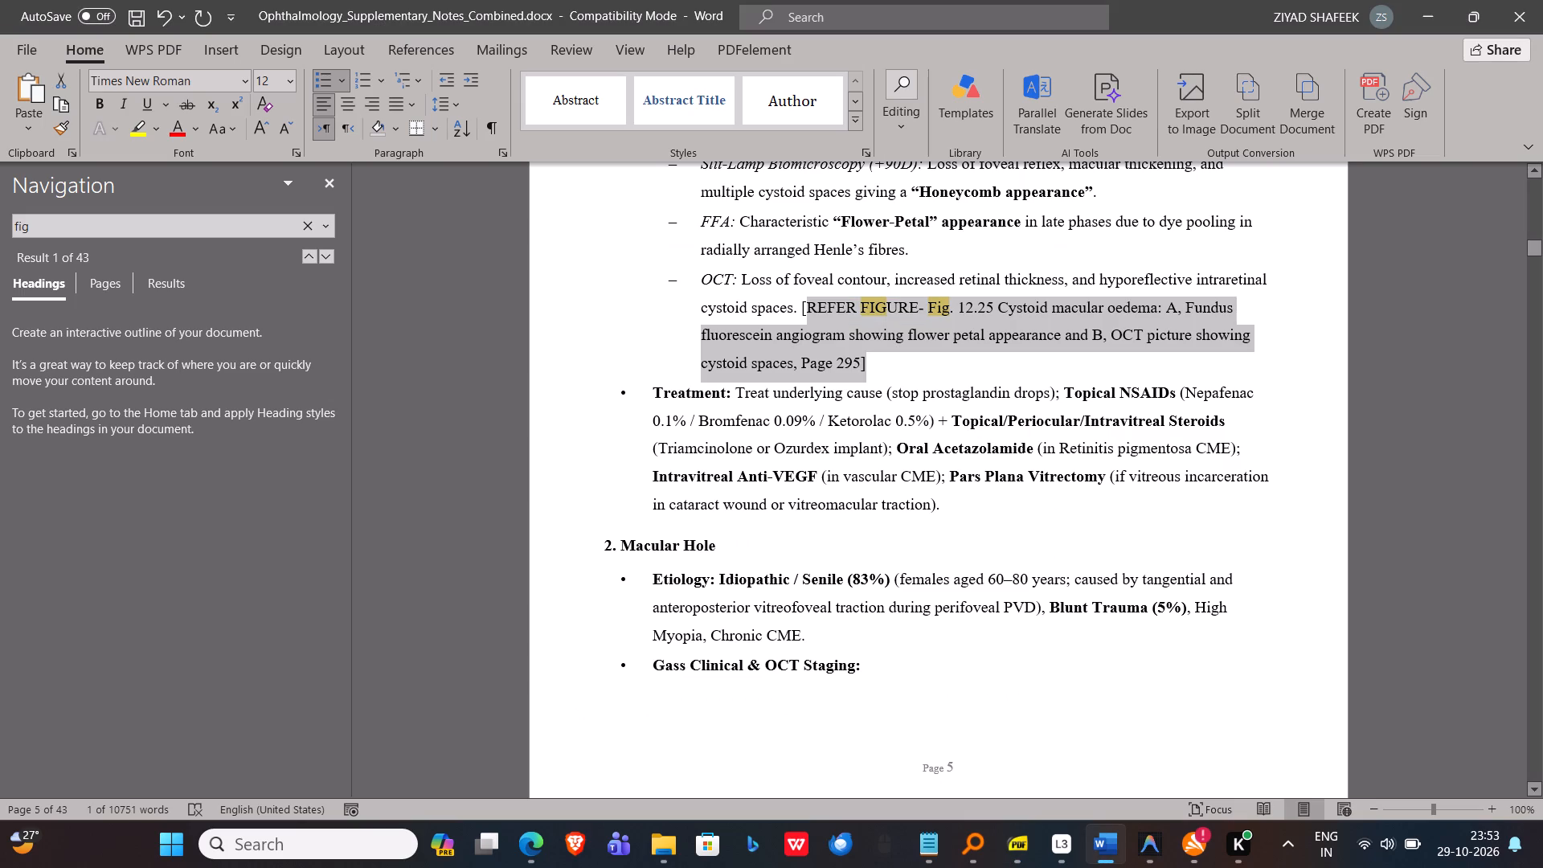
{"action": "left_click_drag", "start_coordinate": [833, 320], "coordinate": [822, 316]}
{"action": "key", "text": "BackSpace"}
{"action": "key", "text": "BackSpace"}
{"action": "key", "text": "Return"}
{"action": "key", "text": "BackSpace"}
{"action": "key", "text": "BackSpace"}
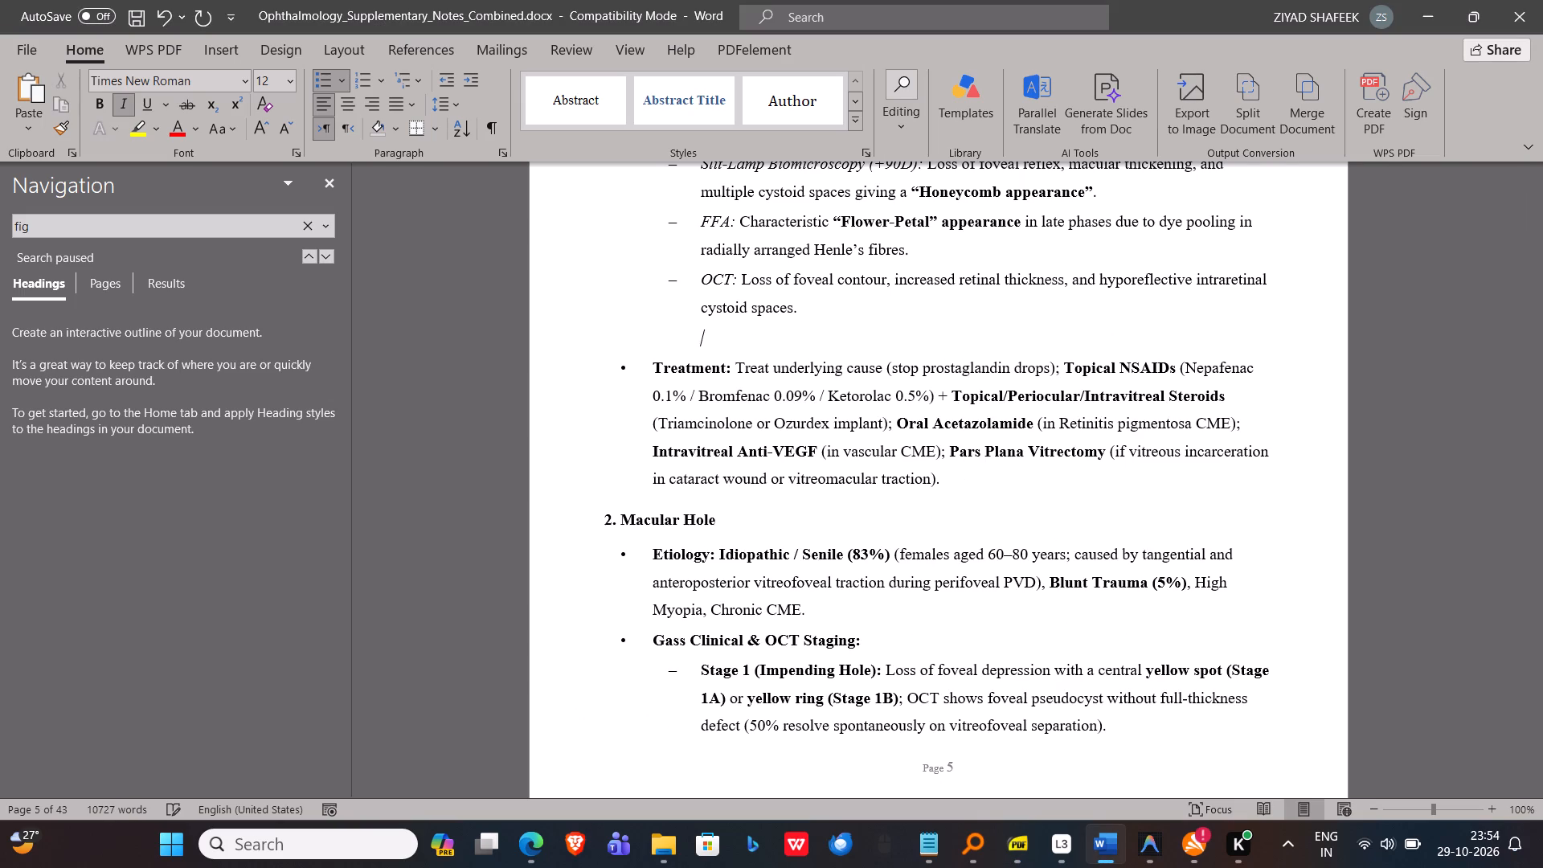
{"action": "key", "text": "BackSpace"}
{"action": "key", "text": "ctrl+v"}
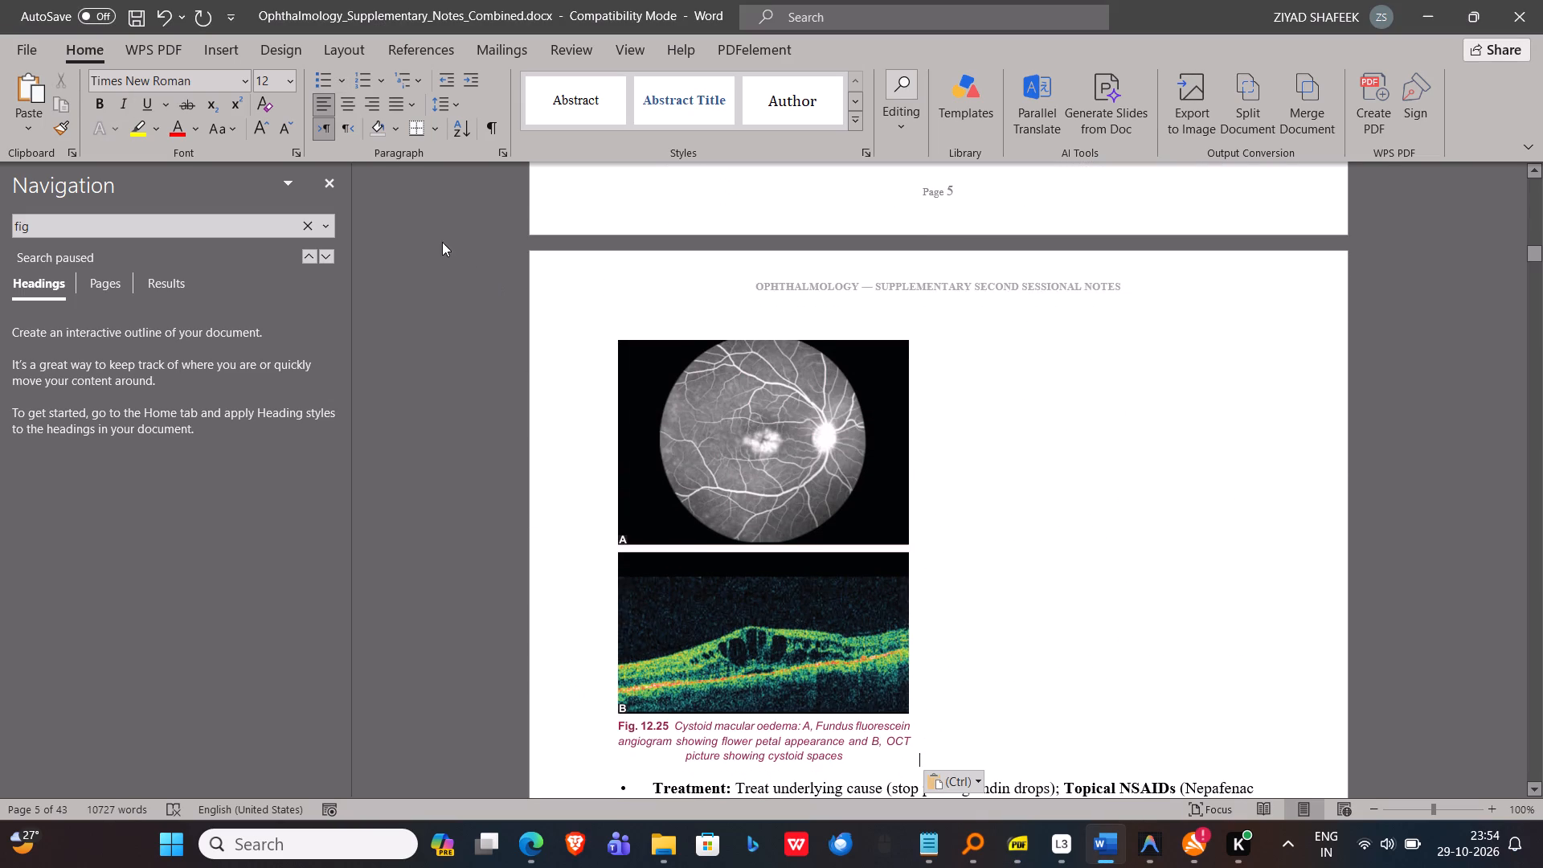
Locate the next figure reference in the notes and capture Fig. 12.27, the macular hole stages, with its caption from the Khurana PDF.
{"action": "left_click", "coordinate": [328, 255]}
{"action": "key", "text": "alt+Tab"}
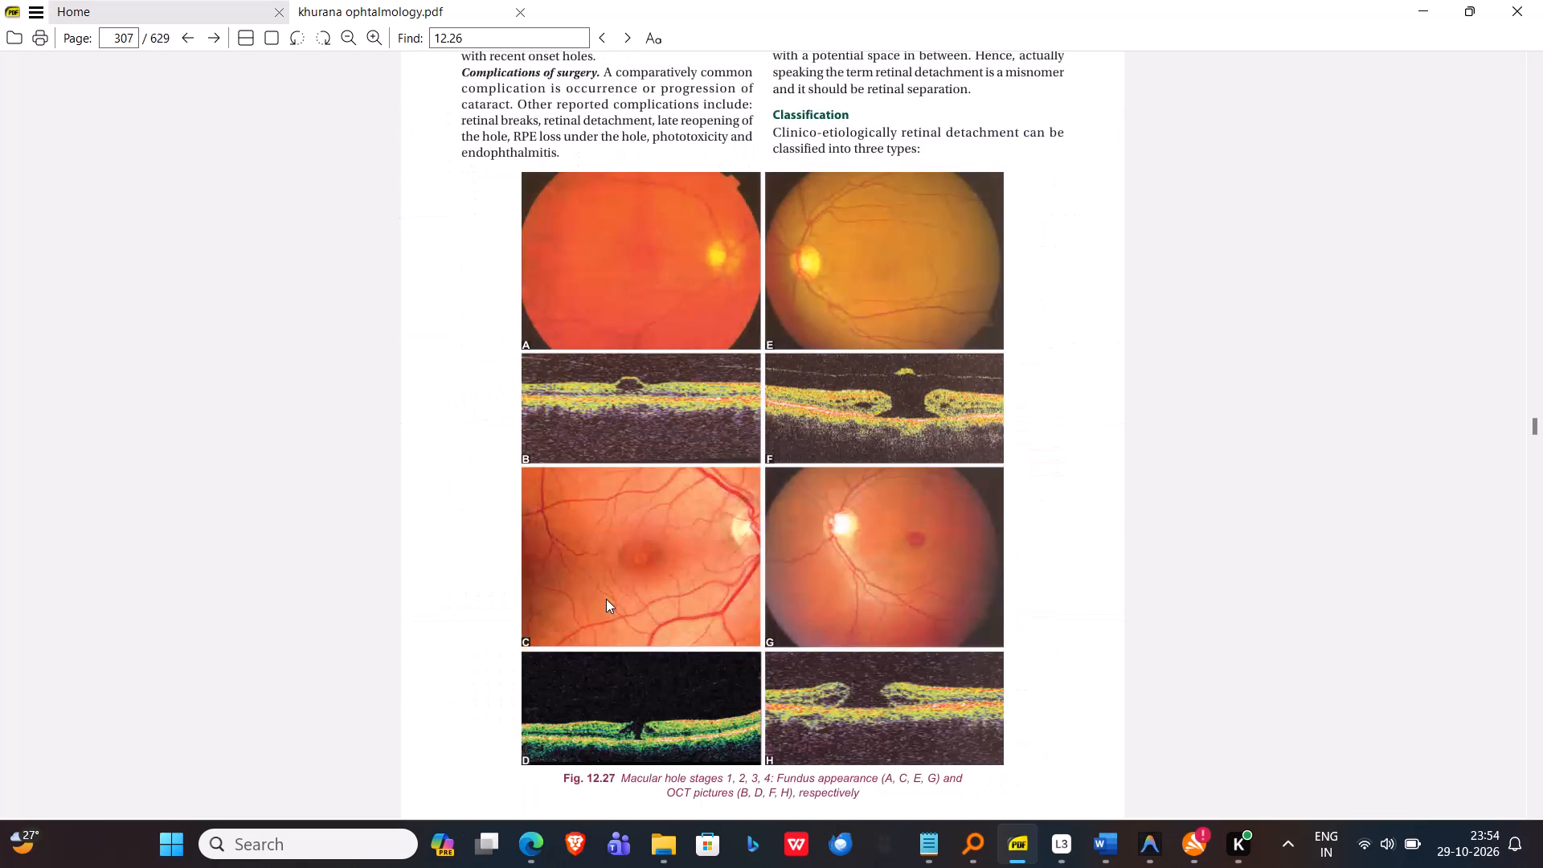
{"action": "left_click_drag", "start_coordinate": [500, 146], "coordinate": [1122, 784]}
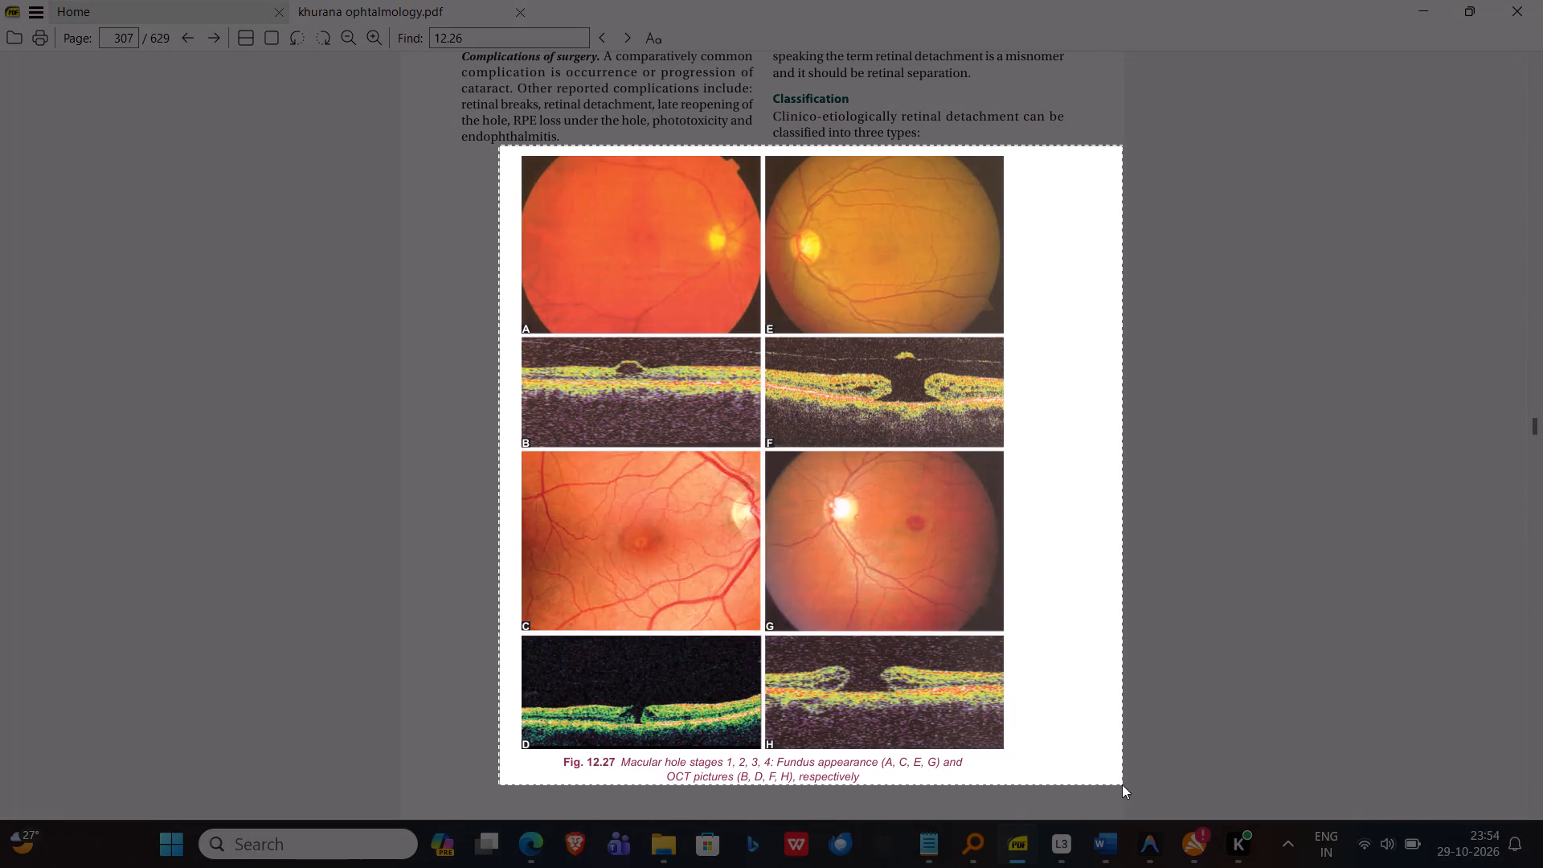
{"action": "left_click_drag", "start_coordinate": [1122, 784], "coordinate": [1053, 800]}
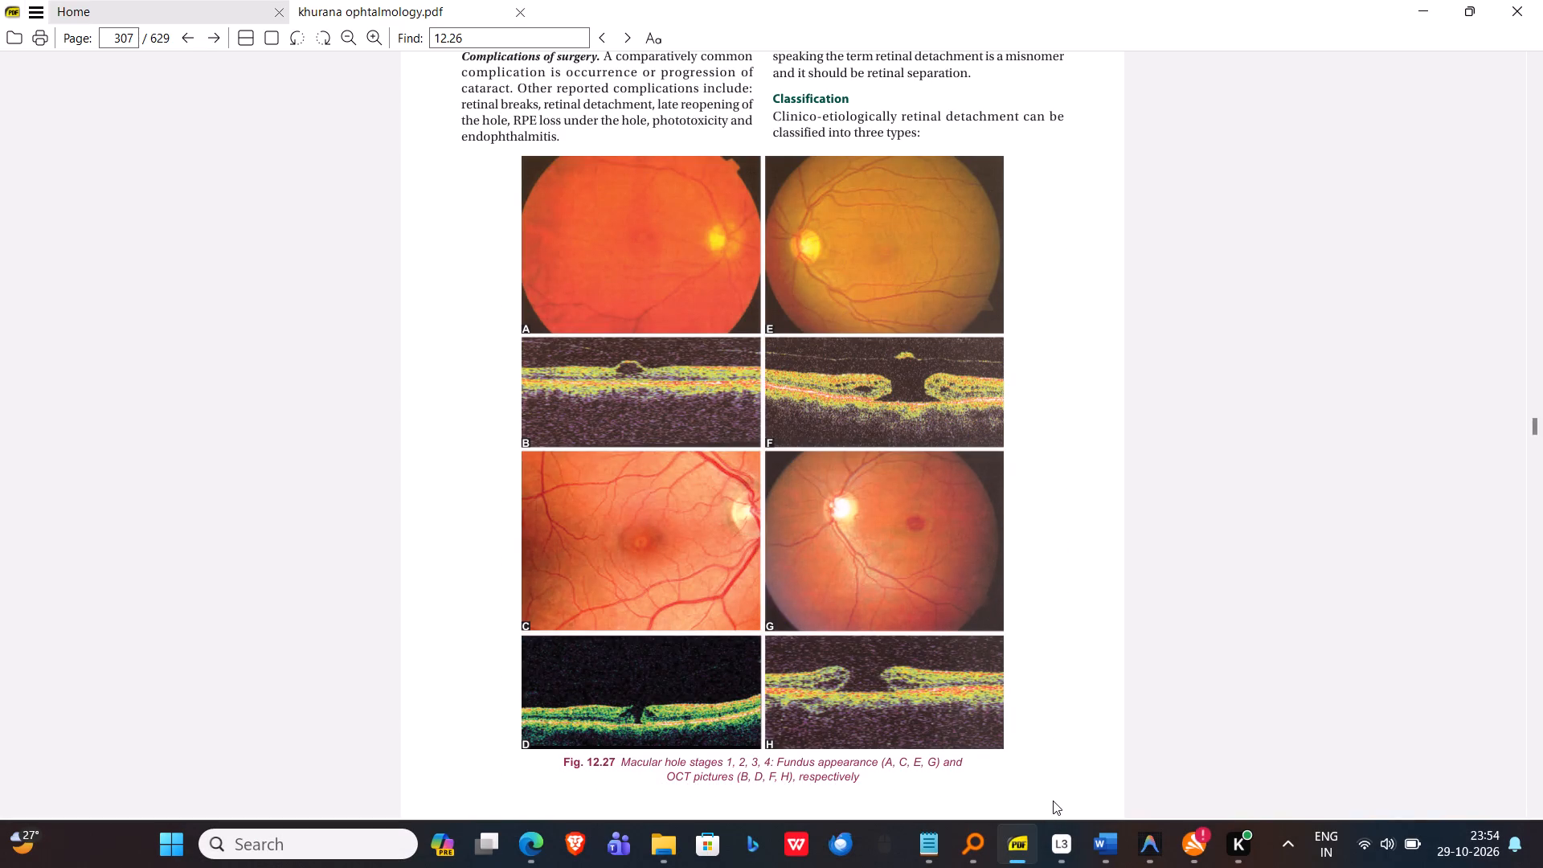
Replace the bracketed Fig. 12.27 reference after macular hole Stage 4 with the captured figure on its own line.
{"action": "left_click_drag", "start_coordinate": [1139, 334], "coordinate": [933, 300]}
{"action": "key", "text": "BackSpace"}
{"action": "key", "text": "Return"}
{"action": "key", "text": "BackSpace"}
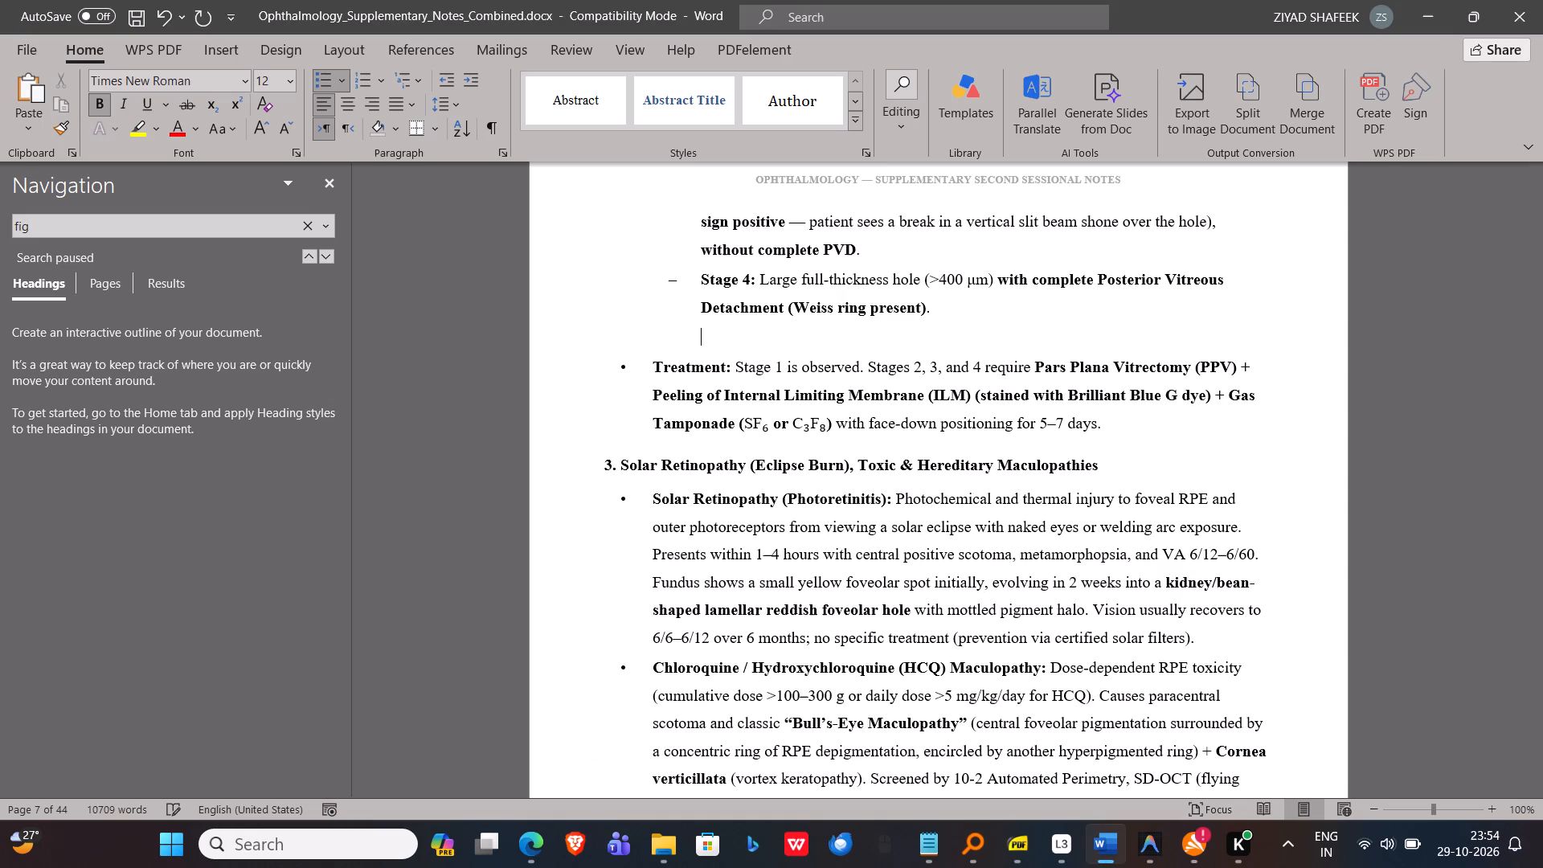
{"action": "key", "text": "BackSpace"}
{"action": "key", "text": "BackSpace"}
{"action": "key", "text": "ctrl+v"}
{"action": "left_click", "coordinate": [868, 450]}
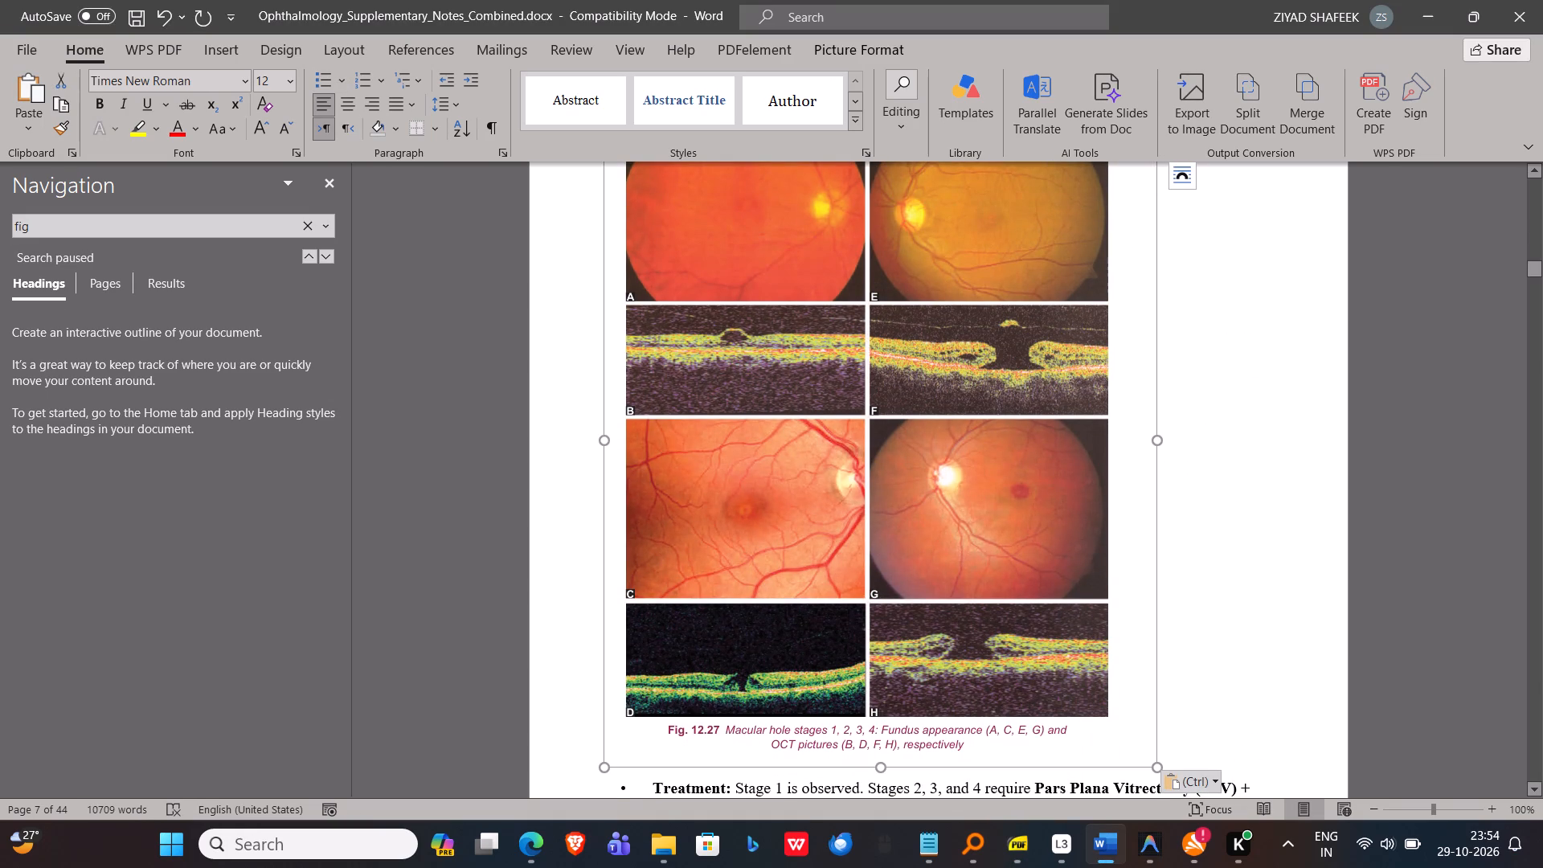
Locate the next figure reference in the notes, find 10.22 in the Khurana PDF and capture Fig. 10.22 with its caption.
{"action": "left_click", "coordinate": [327, 257]}
{"action": "key", "text": "alt+Tab"}
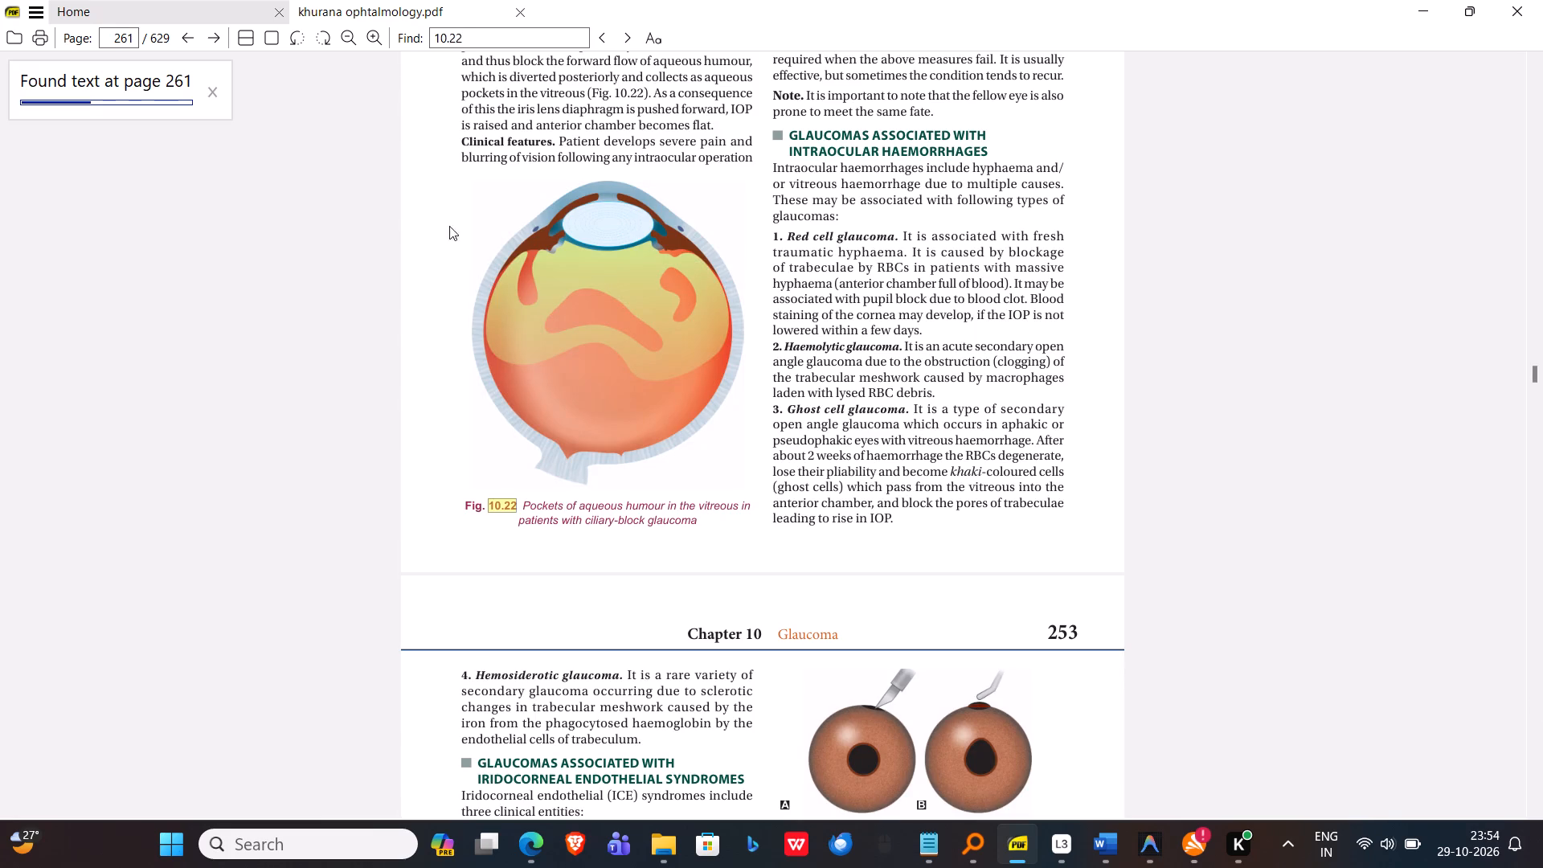
{"action": "left_click_drag", "start_coordinate": [437, 178], "coordinate": [732, 538]}
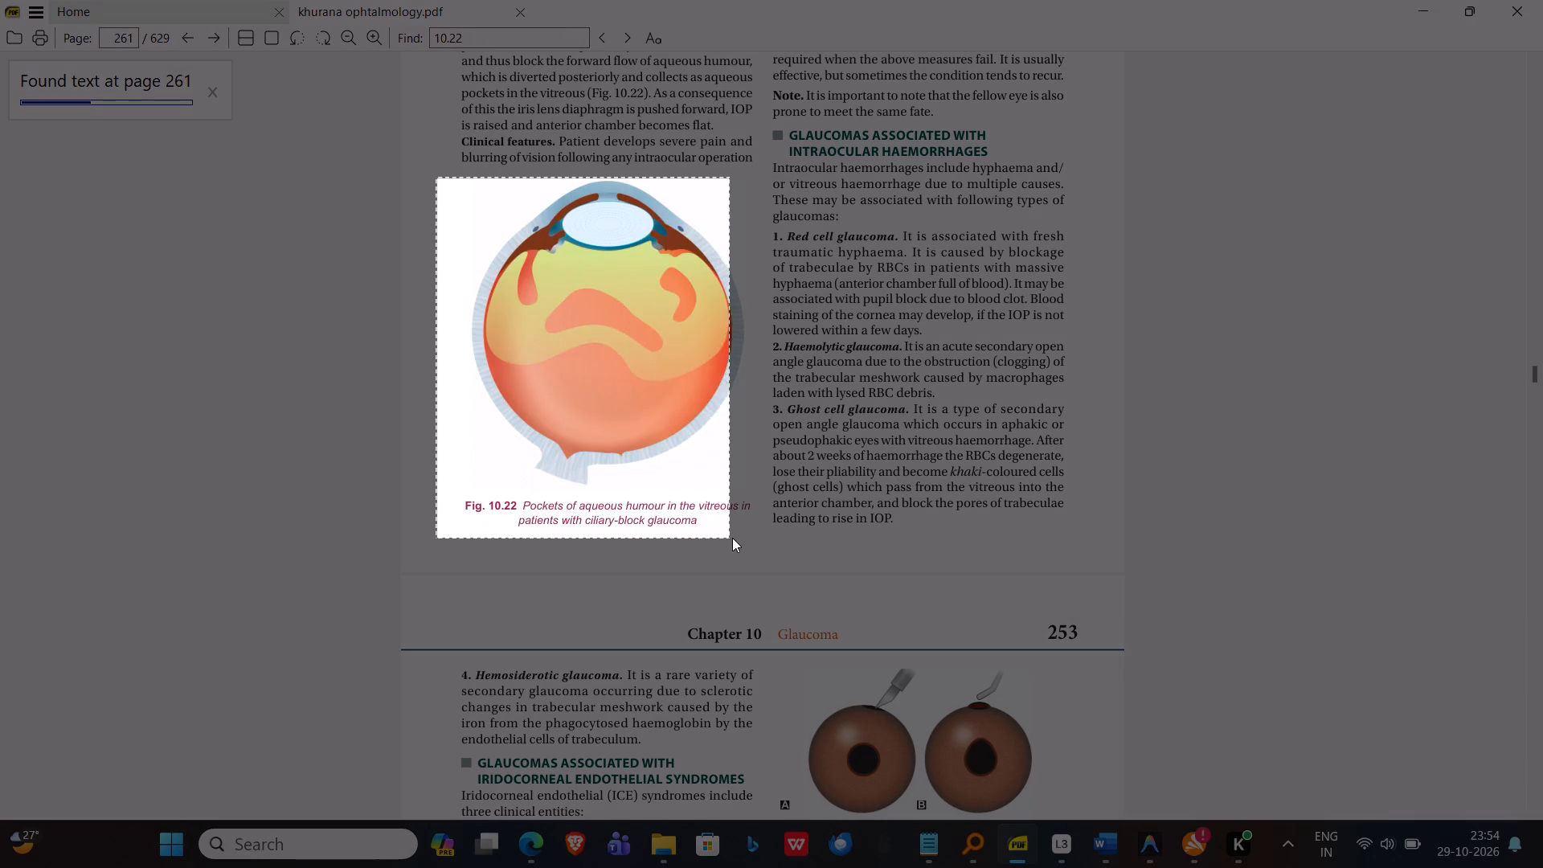
{"action": "left_click_drag", "start_coordinate": [732, 538], "coordinate": [751, 538]}
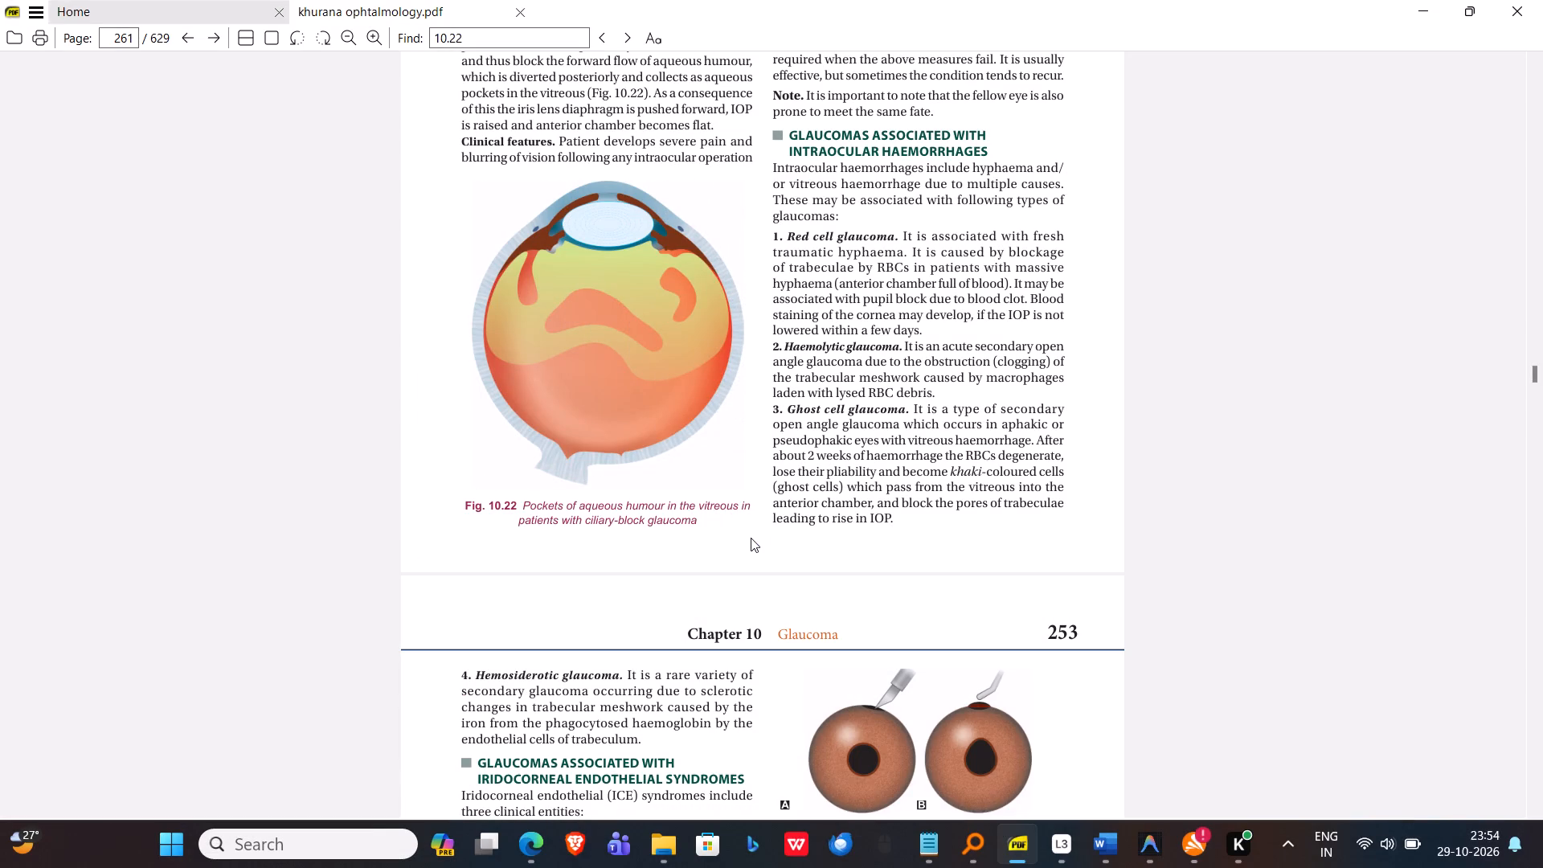
{"action": "left_click_drag", "start_coordinate": [773, 544], "coordinate": [429, 175]}
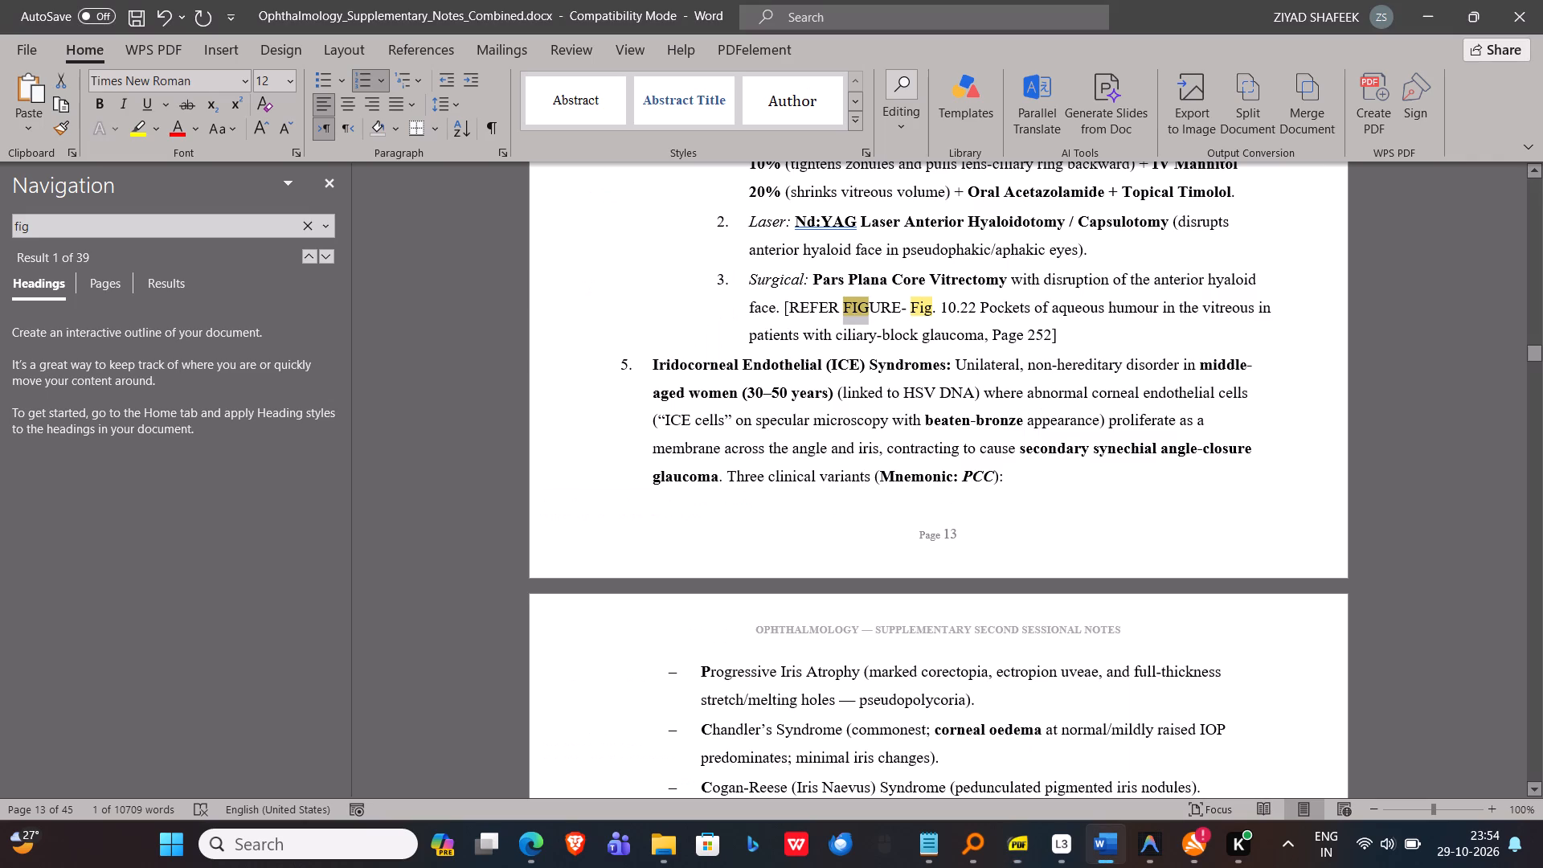
Replace the bracketed Fig. 10.22 reference after the Pars Plana Core Vitrectomy item with the captured figure on its own line.
{"action": "left_click", "coordinate": [1078, 322]}
{"action": "left_click_drag", "start_coordinate": [1077, 330], "coordinate": [1078, 330]}
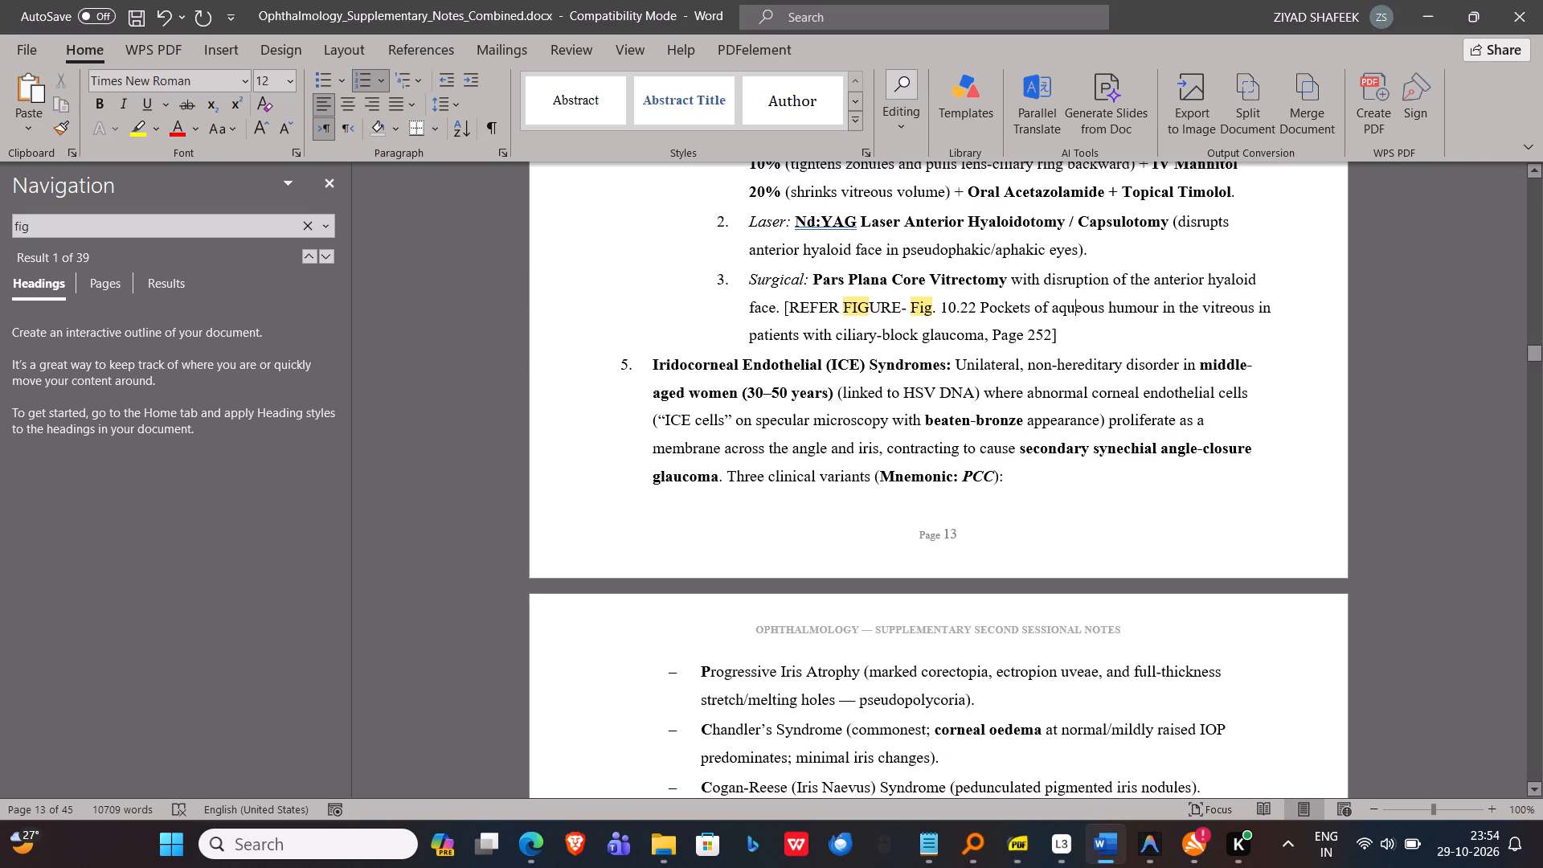
{"action": "left_click_drag", "start_coordinate": [1078, 330], "coordinate": [808, 303]}
{"action": "key", "text": "BackSpace"}
{"action": "key", "text": "BackSpace"}
{"action": "key", "text": "Return"}
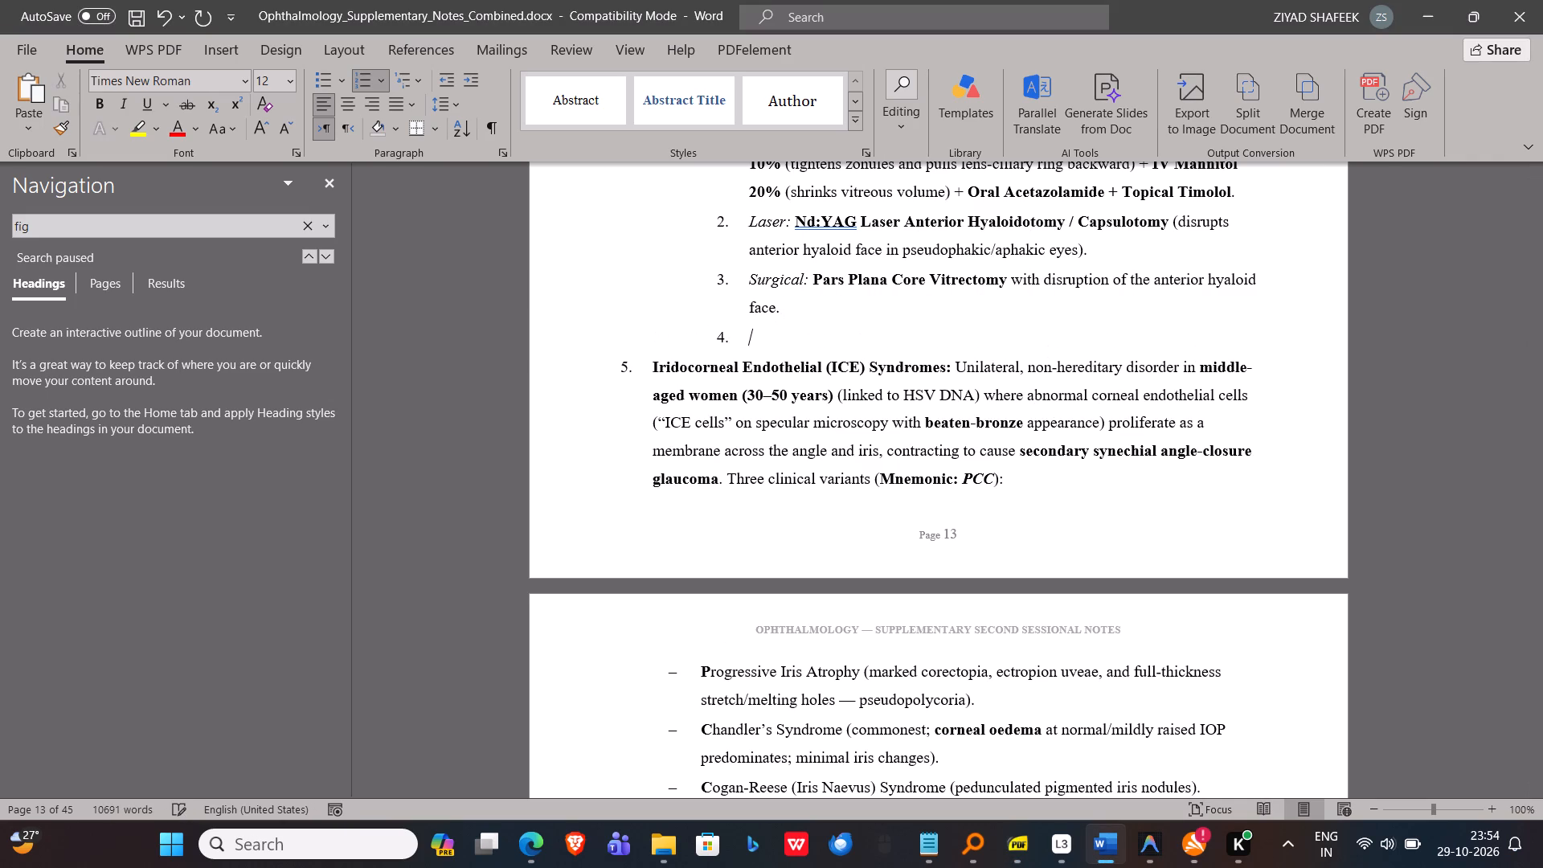
{"action": "key", "text": "BackSpace"}
{"action": "key", "text": "BackSpace"}
{"action": "key", "text": "BackSpace"}
{"action": "key", "text": "ctrl+v"}
{"action": "left_click", "coordinate": [758, 509]}
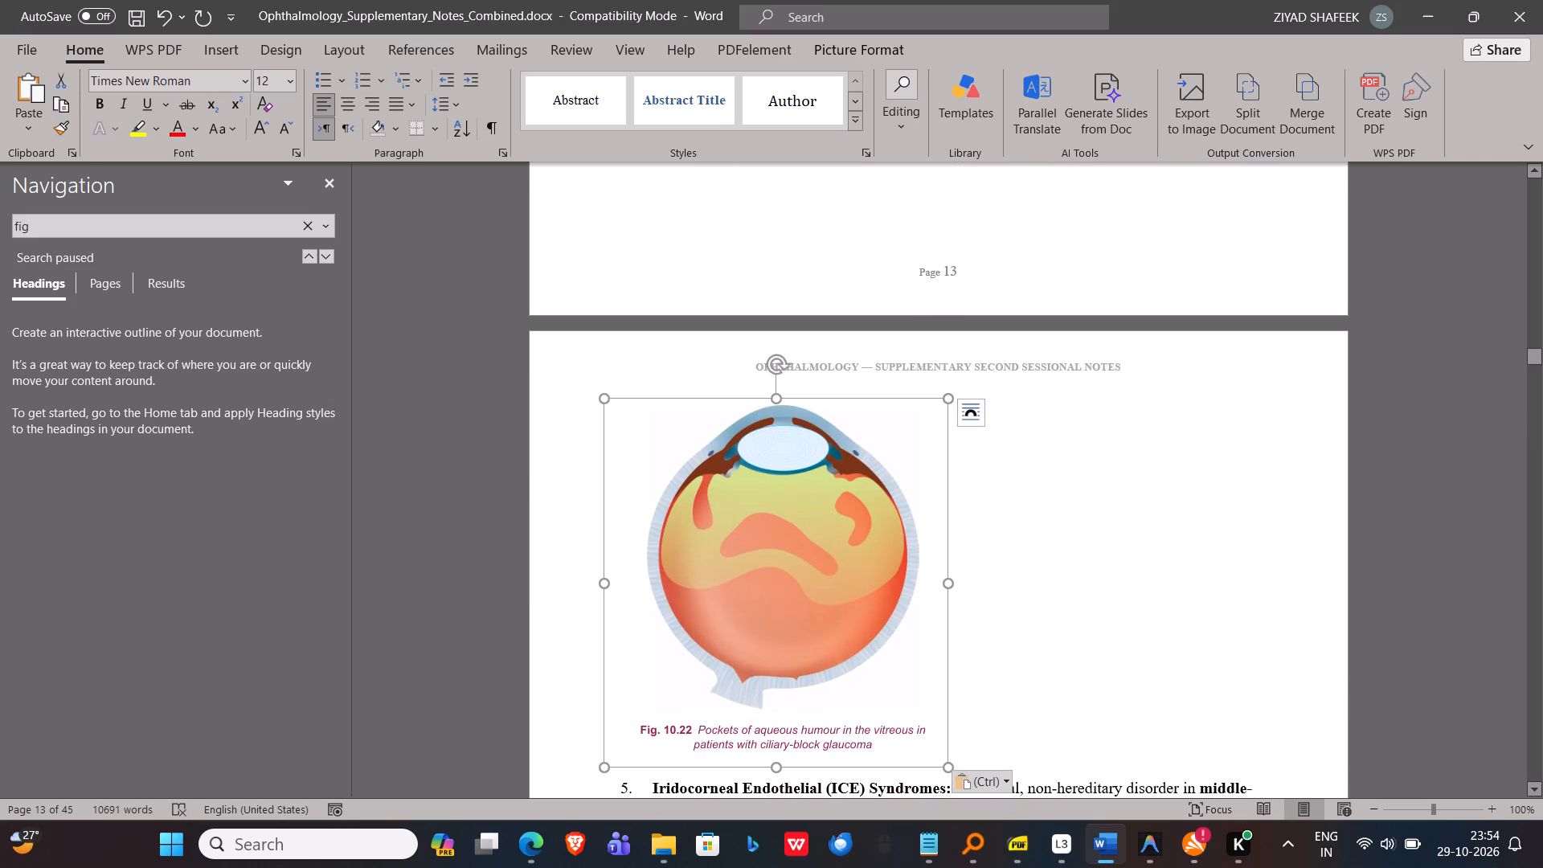
Locate the next figure reference in the notes, find 23.23 in the Khurana PDF and capture Fig. 23.23 with its caption.
{"action": "left_click", "coordinate": [333, 260]}
{"action": "key", "text": "alt+Tab"}
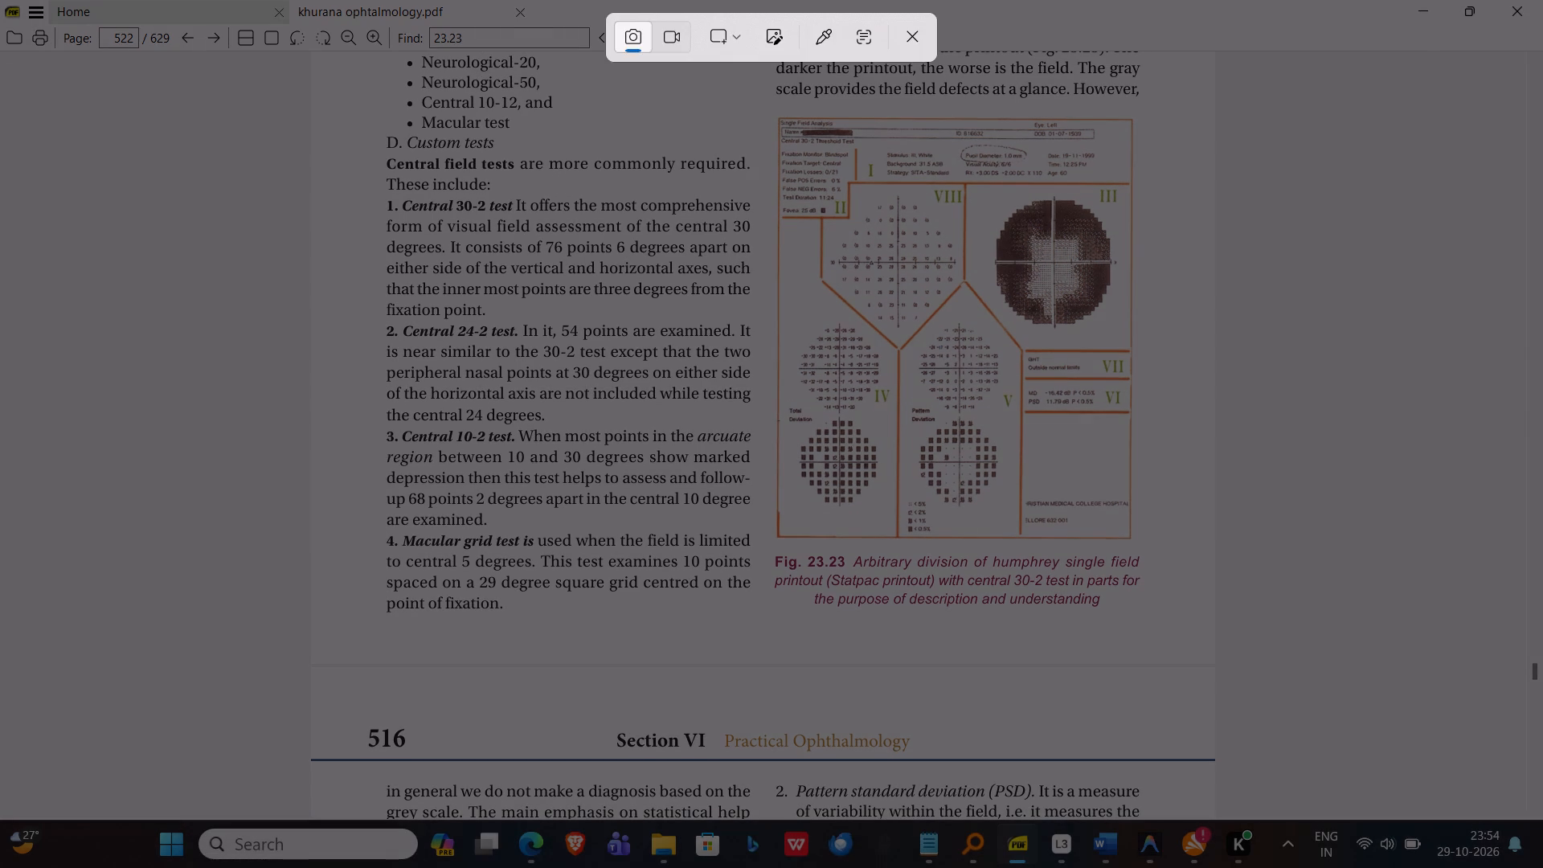
{"action": "left_click_drag", "start_coordinate": [768, 110], "coordinate": [1173, 639]}
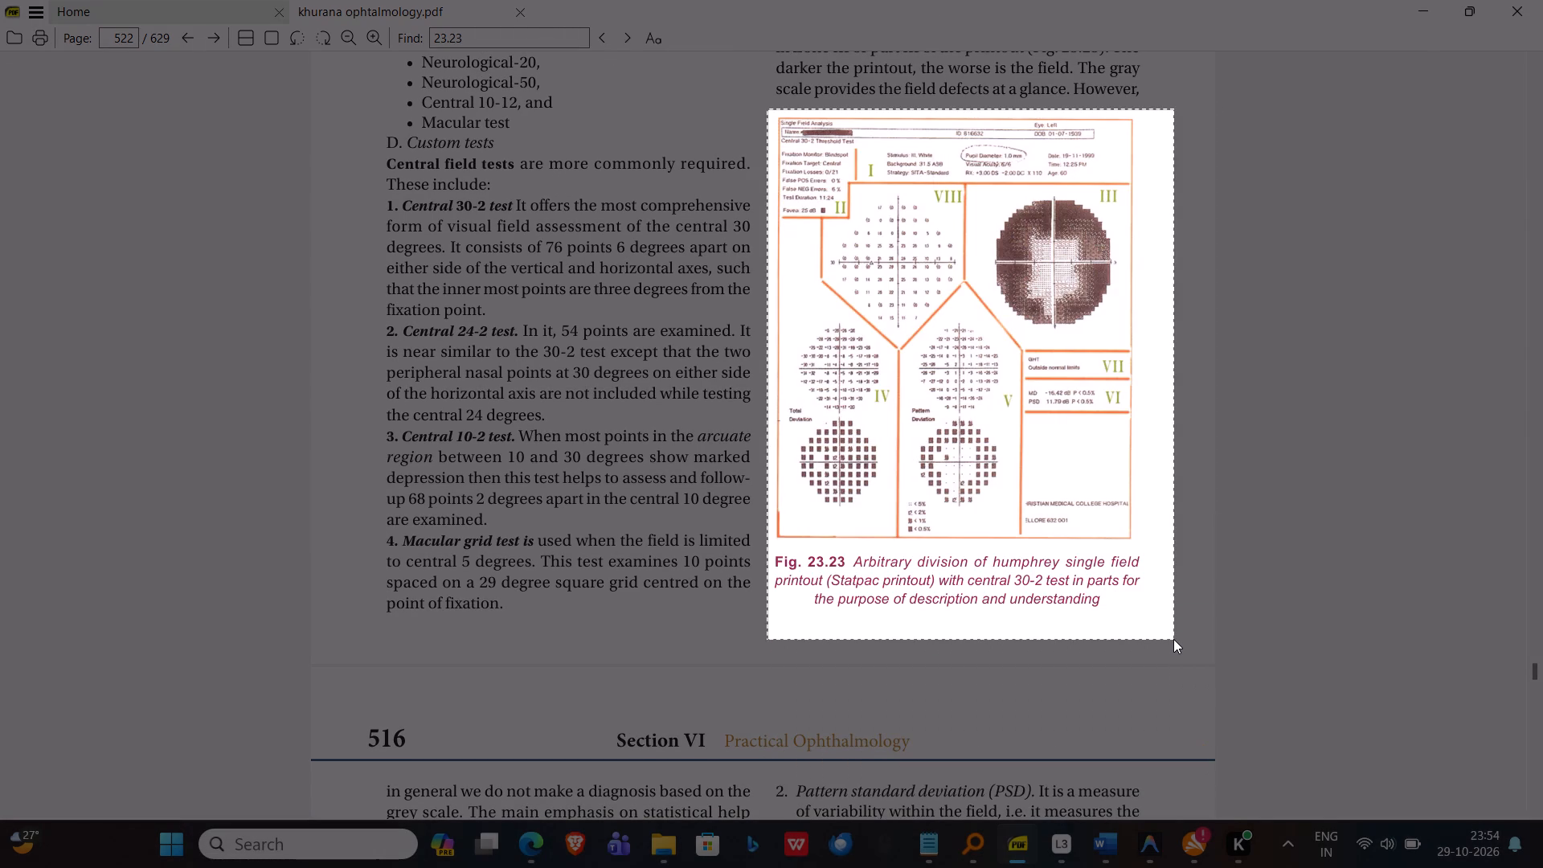
{"action": "left_click_drag", "start_coordinate": [1173, 639], "coordinate": [1167, 631]}
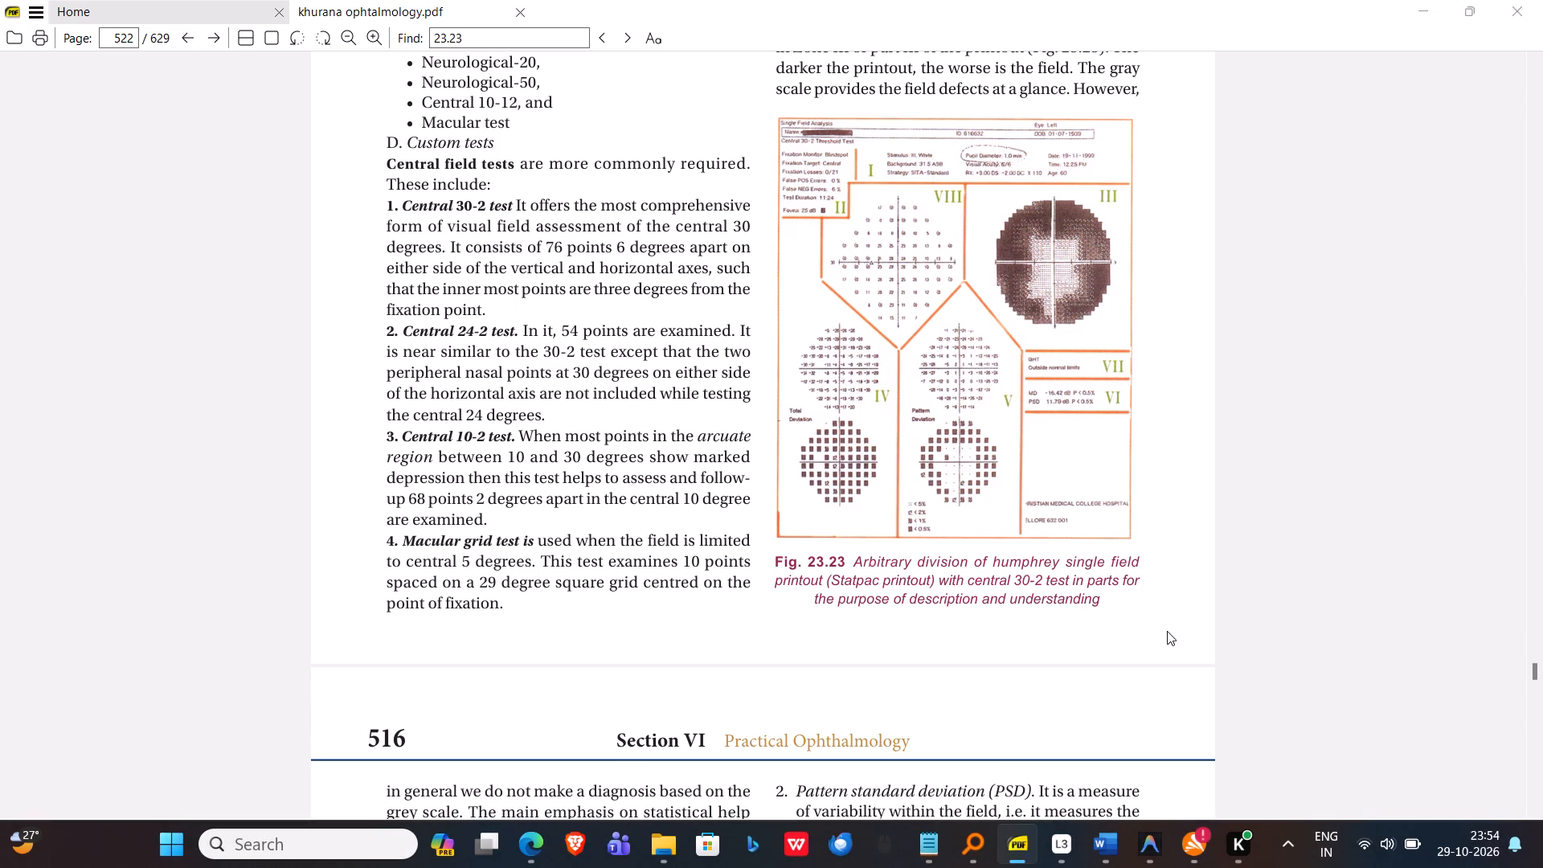
Delete the Fig. 23.23 reference text after the Glaucoma Hemifield Test item.
{"action": "left_click_drag", "start_coordinate": [993, 345], "coordinate": [1234, 227]}
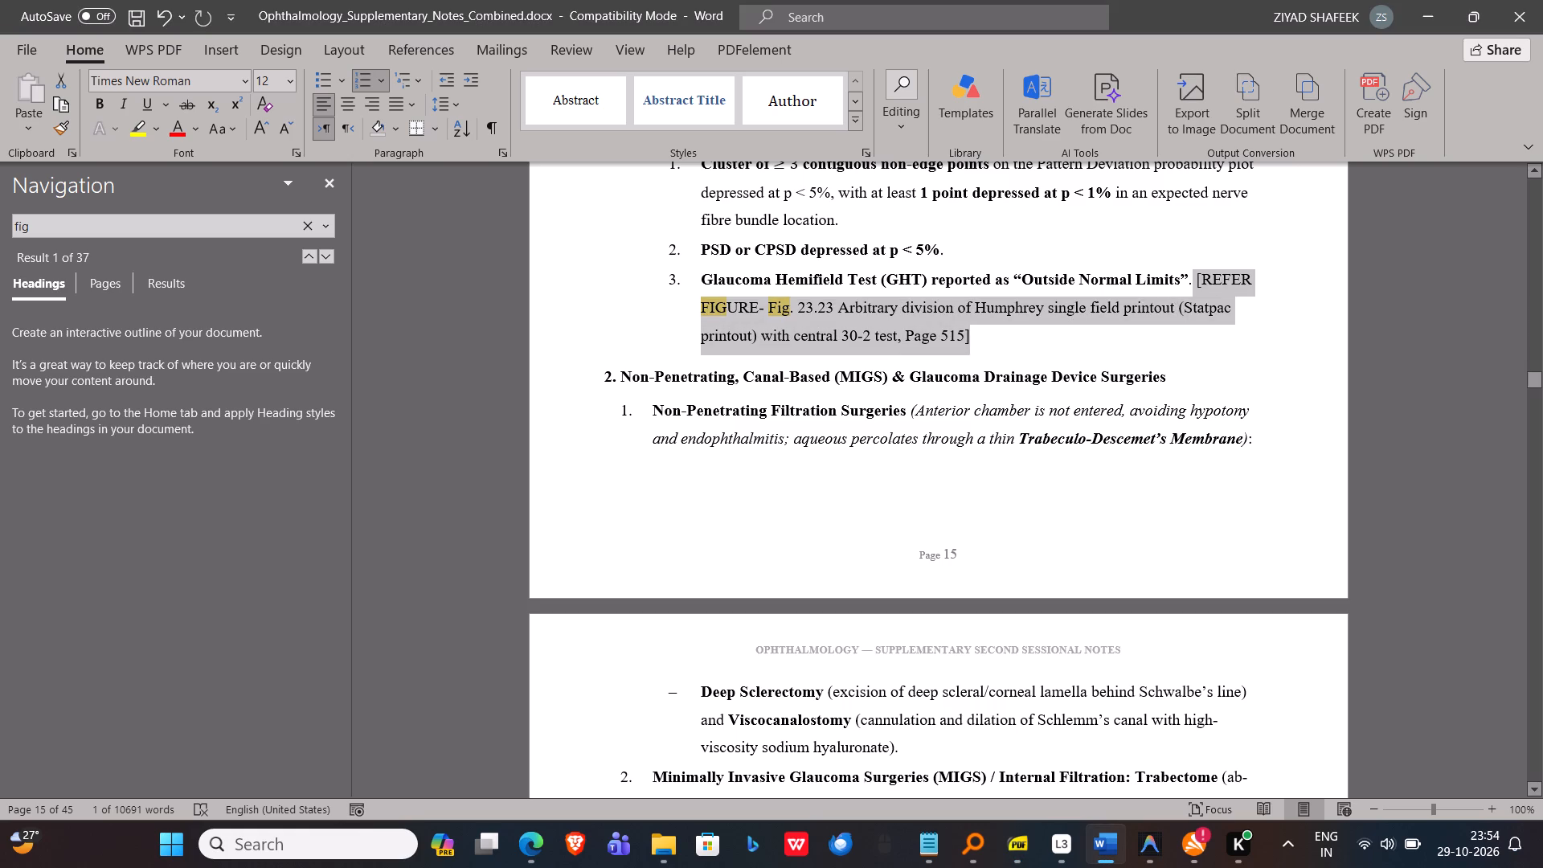
{"action": "left_click_drag", "start_coordinate": [1234, 227], "coordinate": [1202, 272]}
{"action": "key", "text": "BackSpace"}
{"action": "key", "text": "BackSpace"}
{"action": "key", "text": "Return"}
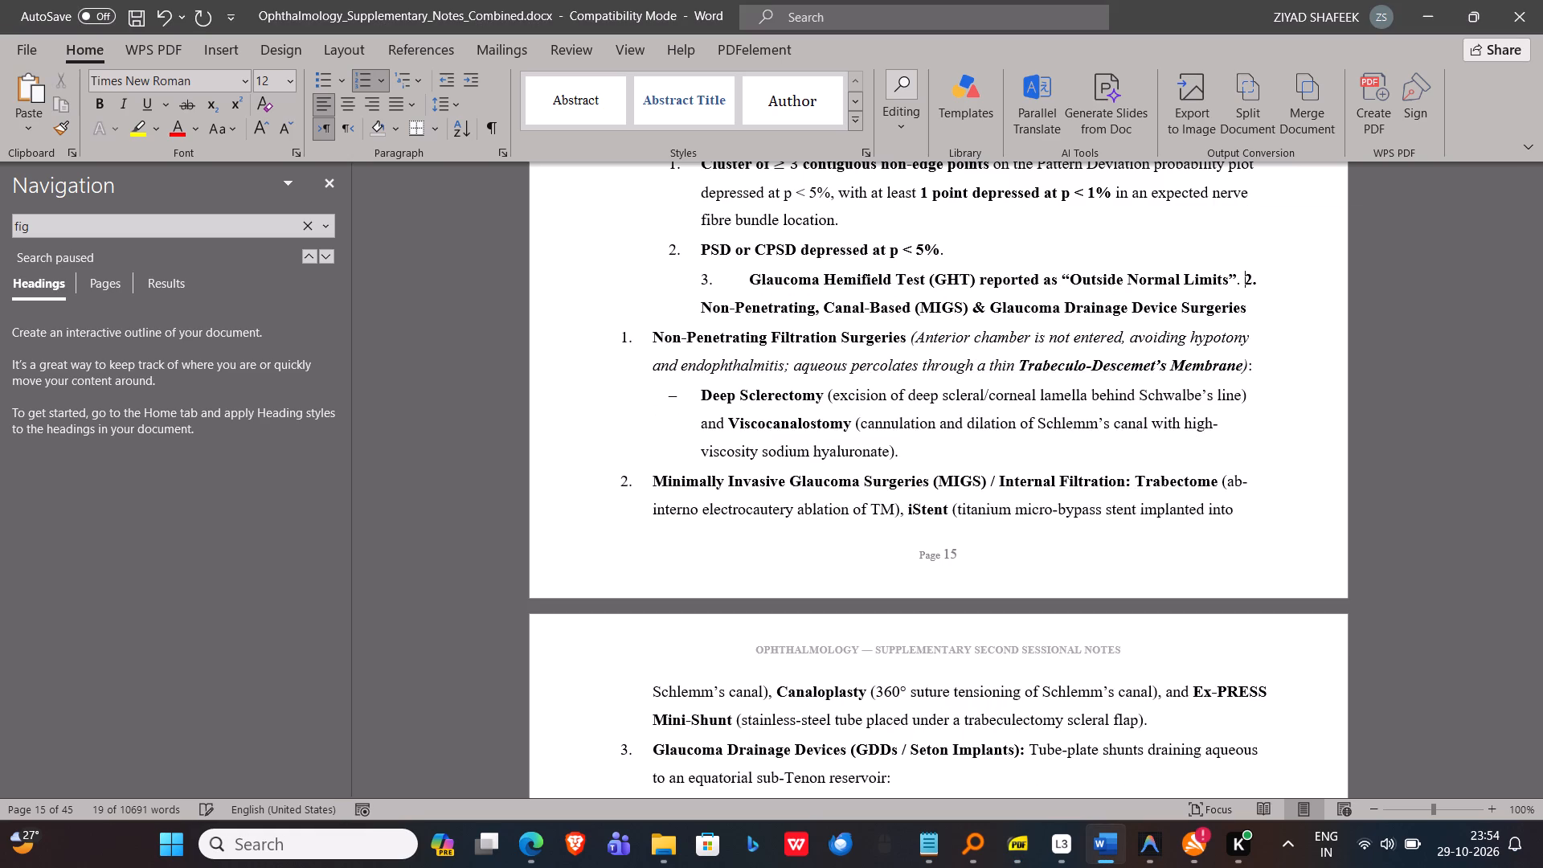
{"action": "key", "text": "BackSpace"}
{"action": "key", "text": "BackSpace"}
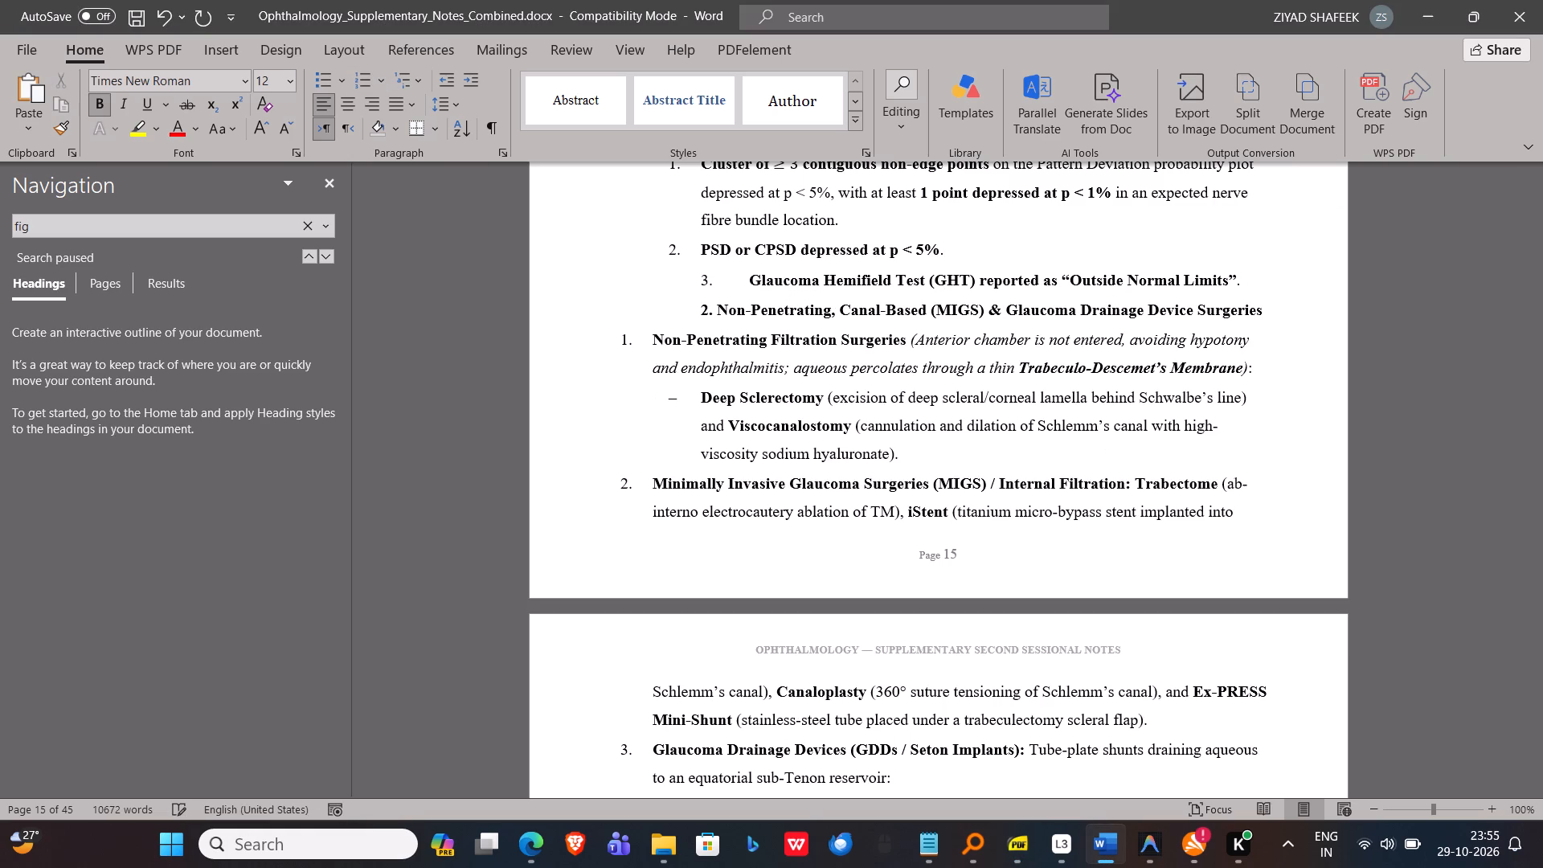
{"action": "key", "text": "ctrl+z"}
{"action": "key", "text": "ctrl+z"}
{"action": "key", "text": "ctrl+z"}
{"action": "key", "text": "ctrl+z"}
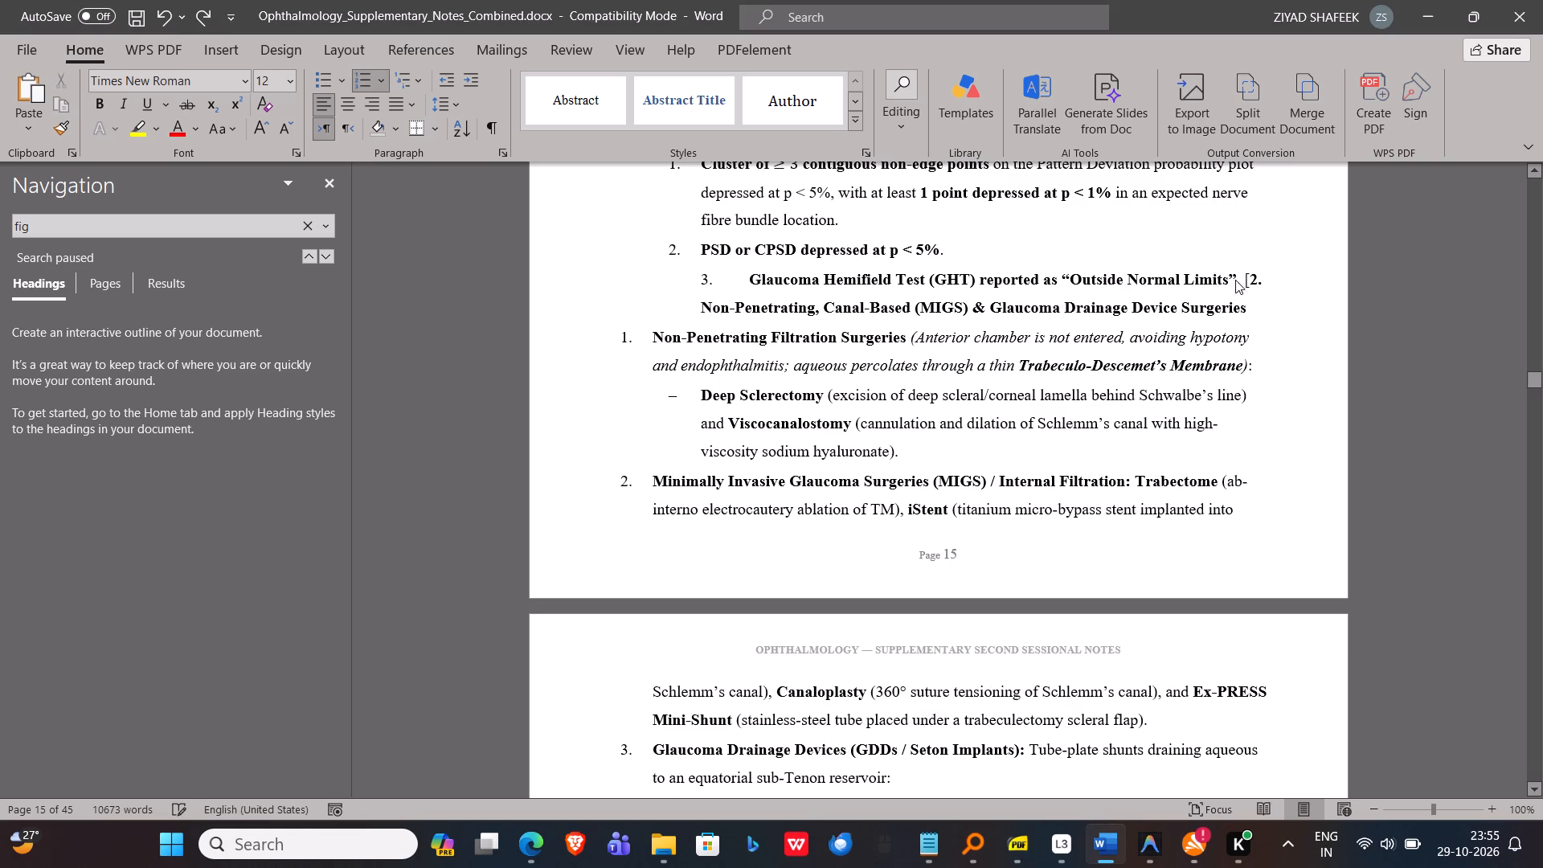
Remove the leftover bracket after the Glaucoma Hemifield Test item and move the Non-Penetrating surgeries heading onto its own line with blank lines above.
{"action": "key", "text": "BackSpace"}
{"action": "key", "text": "BackSpace"}
{"action": "key", "text": "Return"}
{"action": "key", "text": "BackSpace"}
{"action": "key", "text": "BackSpace"}
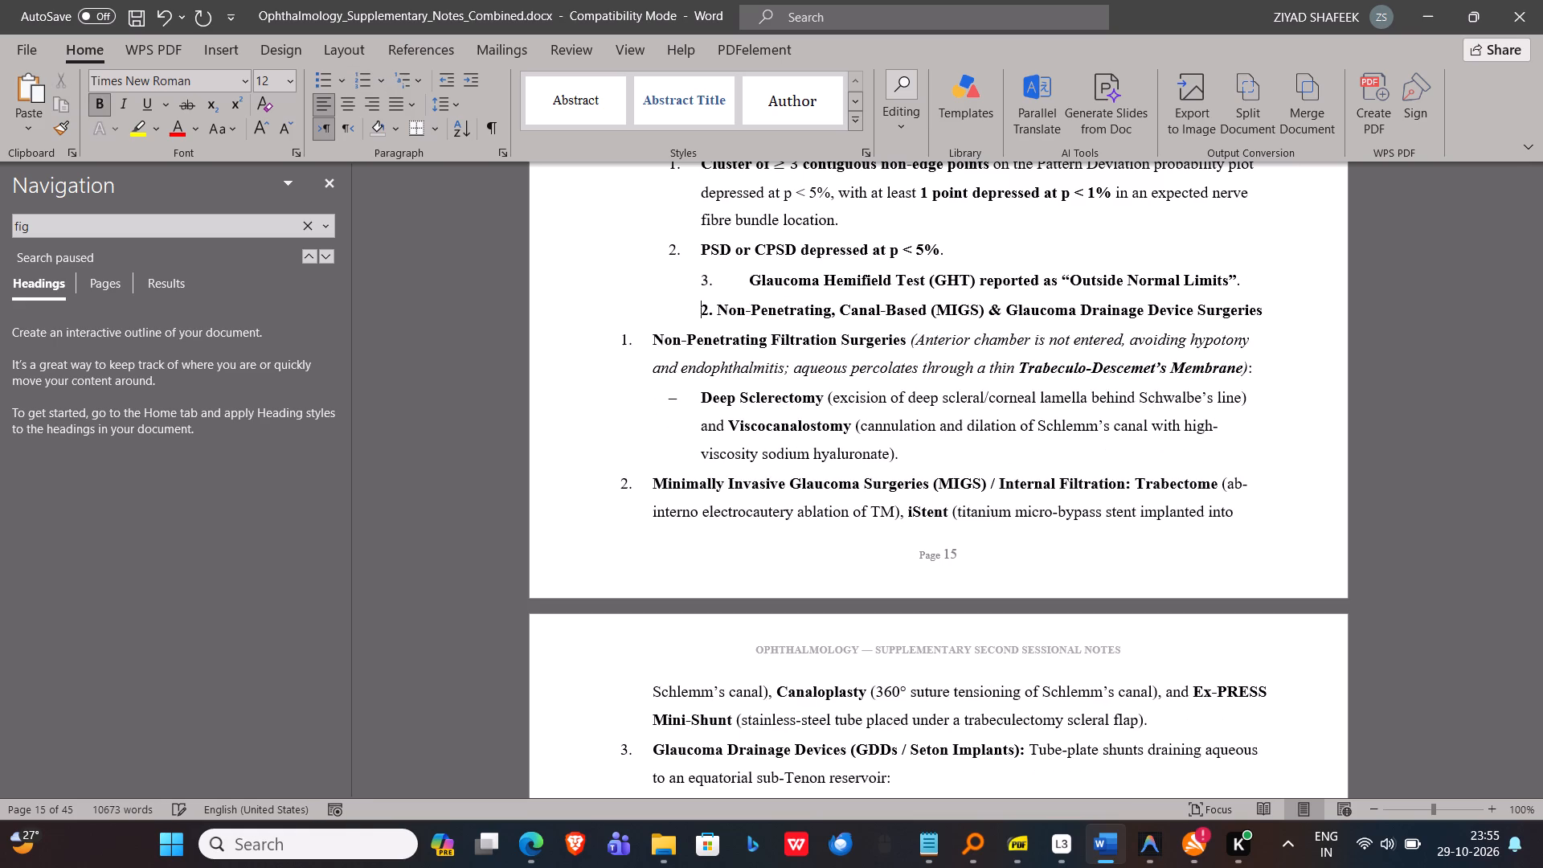
{"action": "key", "text": "Return"}
{"action": "key", "text": "Return"}
{"action": "key", "text": "Return"}
{"action": "key", "text": "BackSpace"}
{"action": "key", "text": "Return"}
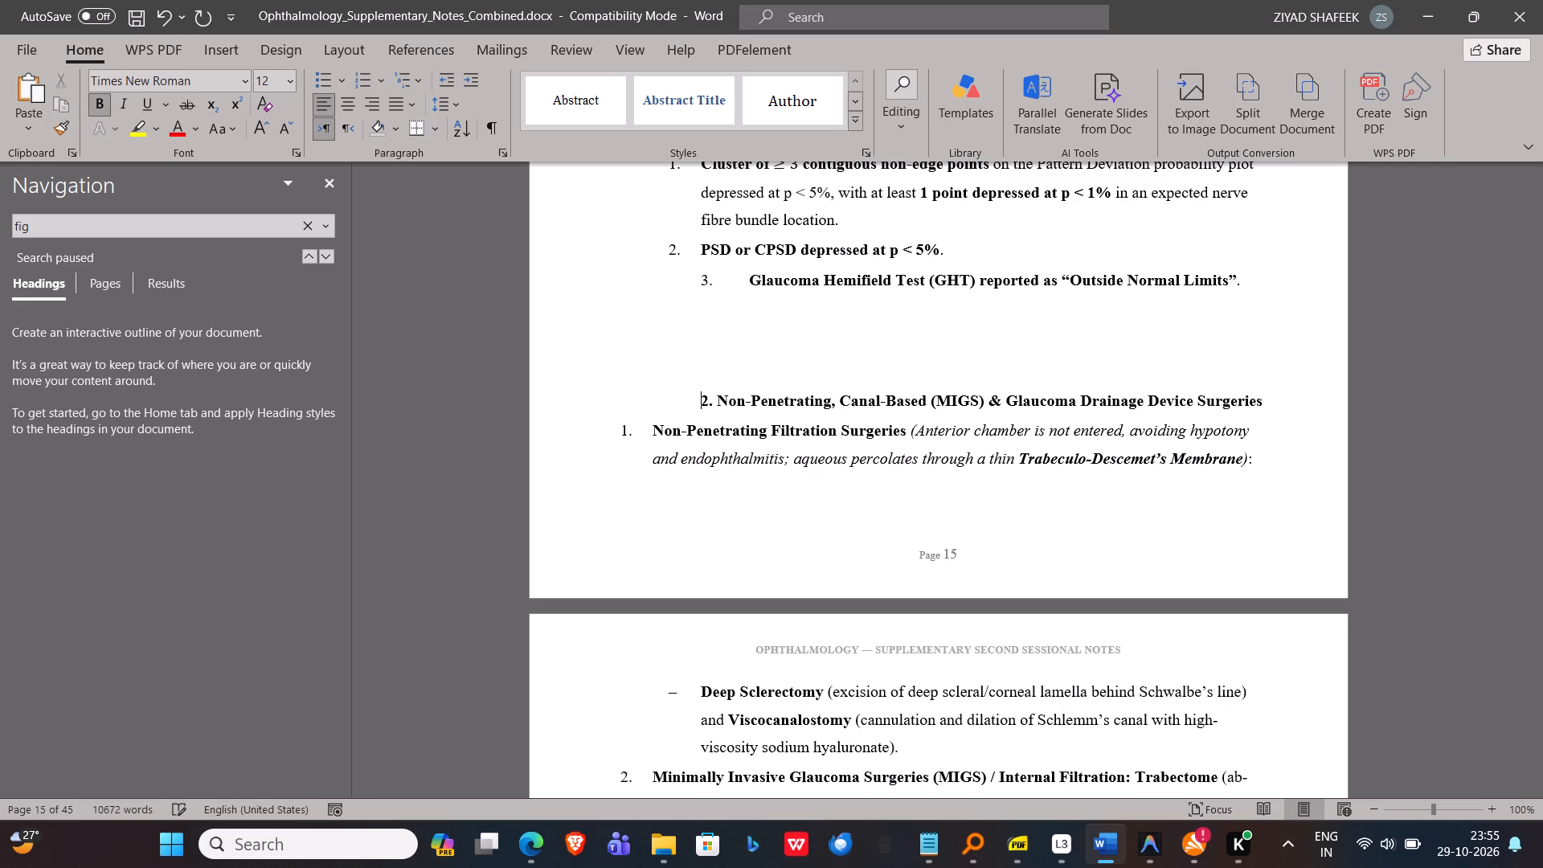
Insert the captured Fig. 23.23 on its own line below the Glaucoma Hemifield Test item.
{"action": "left_click", "coordinate": [1263, 297]}
{"action": "left_click", "coordinate": [1217, 327]}
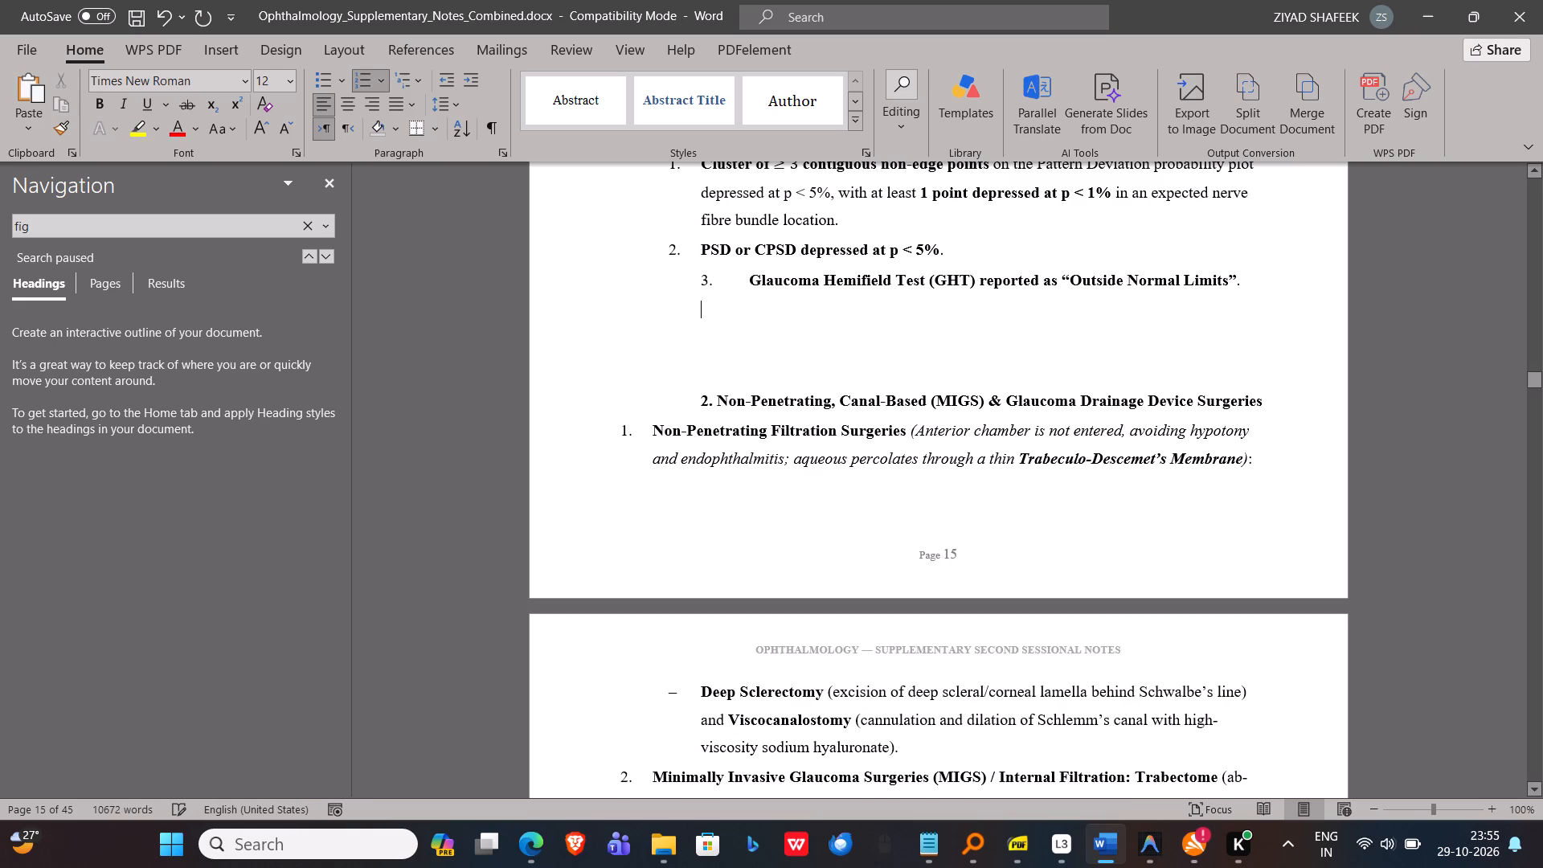
{"action": "left_click", "coordinate": [1289, 289]}
{"action": "key", "text": "Return"}
{"action": "key", "text": "BackSpace"}
{"action": "key", "text": "BackSpace"}
{"action": "key", "text": "BackSpace"}
{"action": "key", "text": "ctrl+v"}
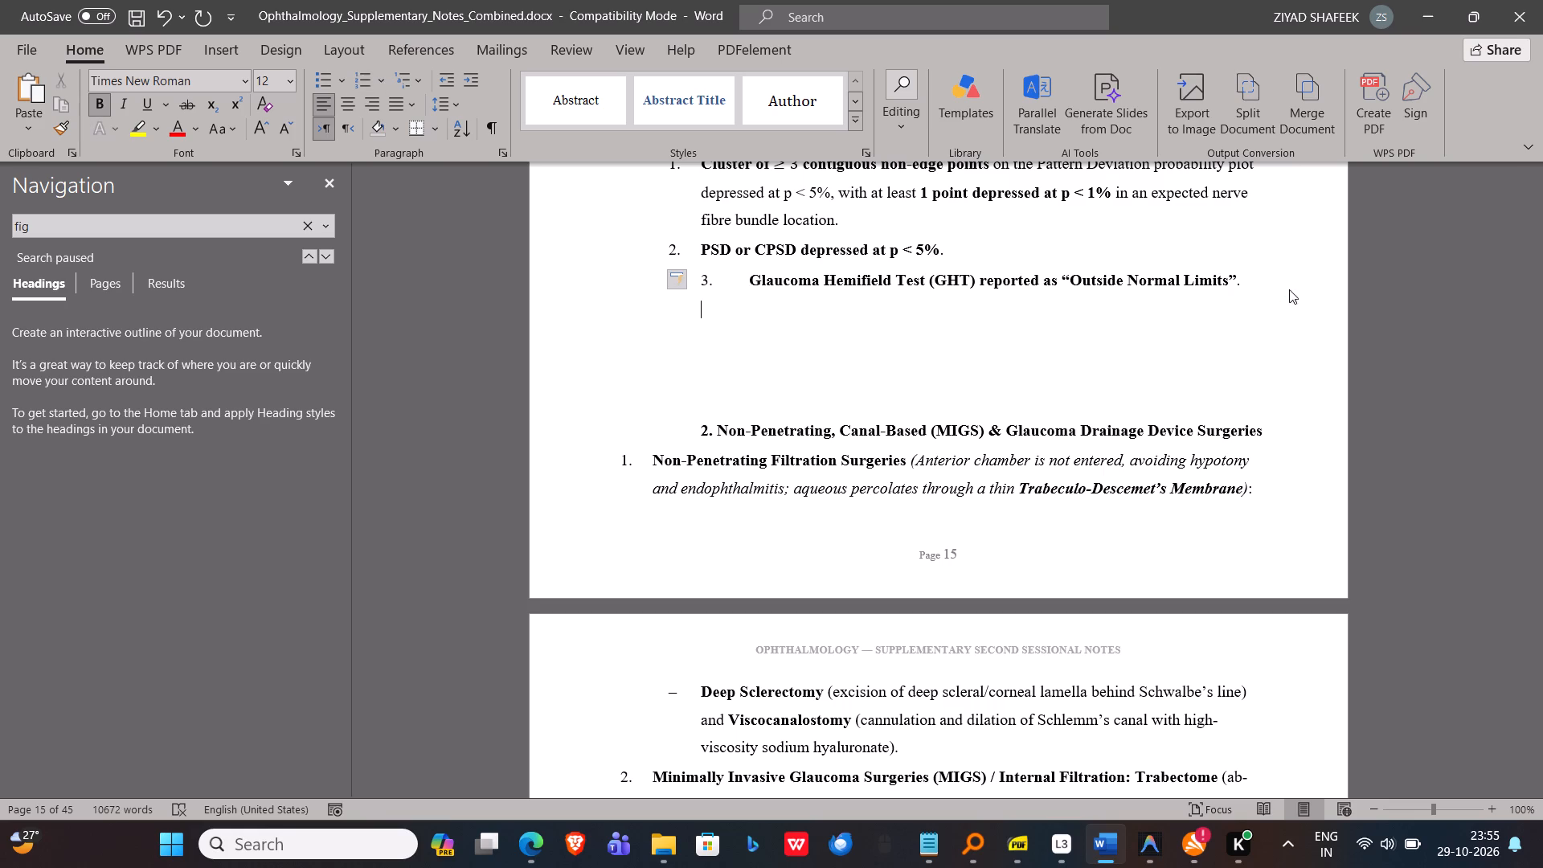
{"action": "left_click", "coordinate": [980, 503]}
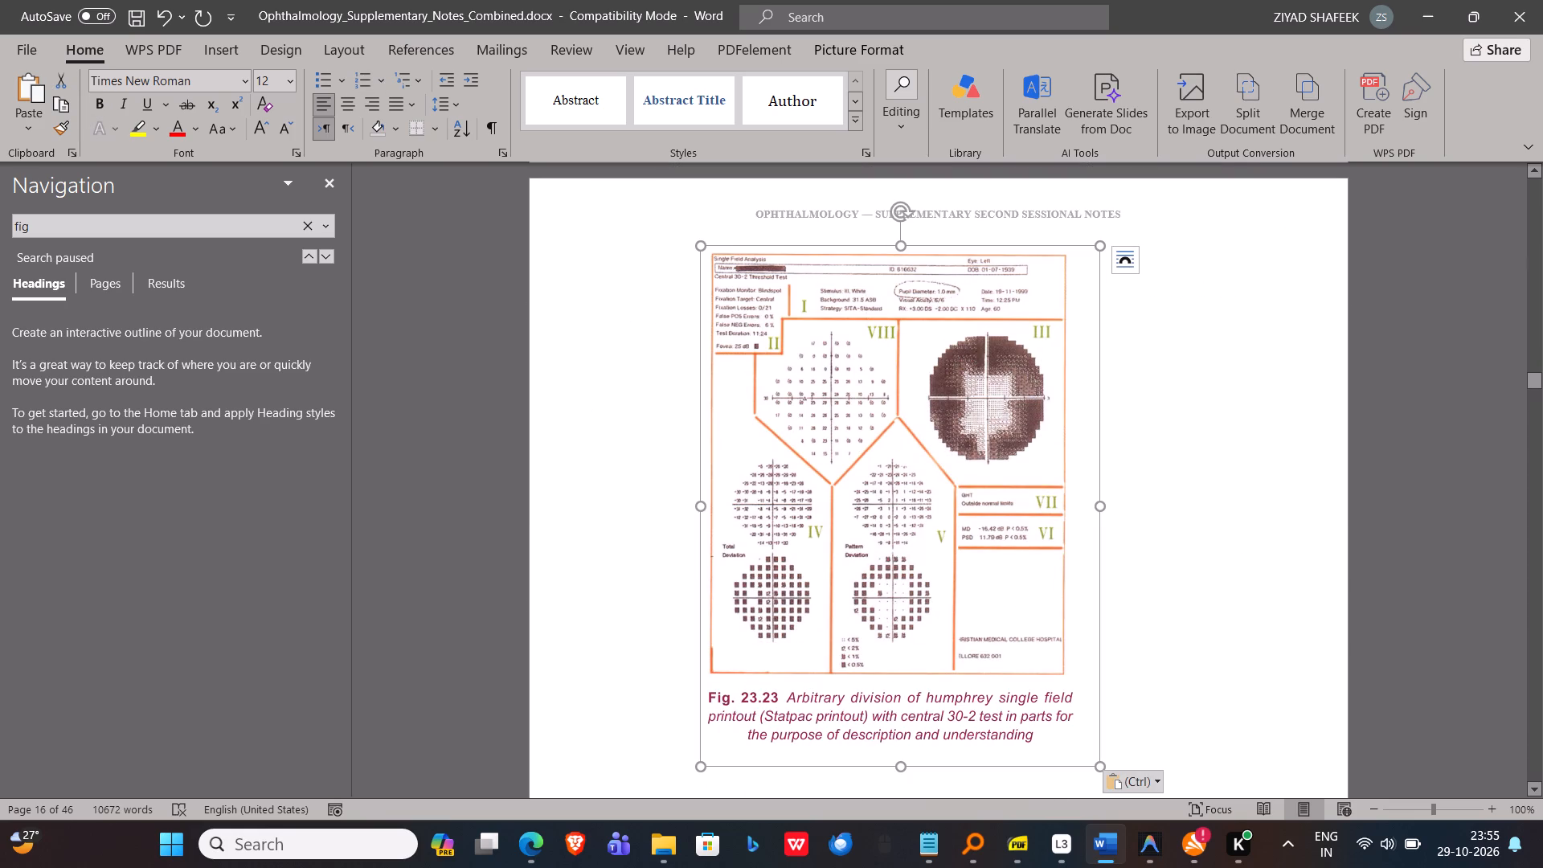
Locate the next figure reference in the notes, find 10.26 in the Khurana PDF and capture Fig. 10.26 with its caption.
{"action": "left_click", "coordinate": [316, 253]}
{"action": "left_click", "coordinate": [324, 256]}
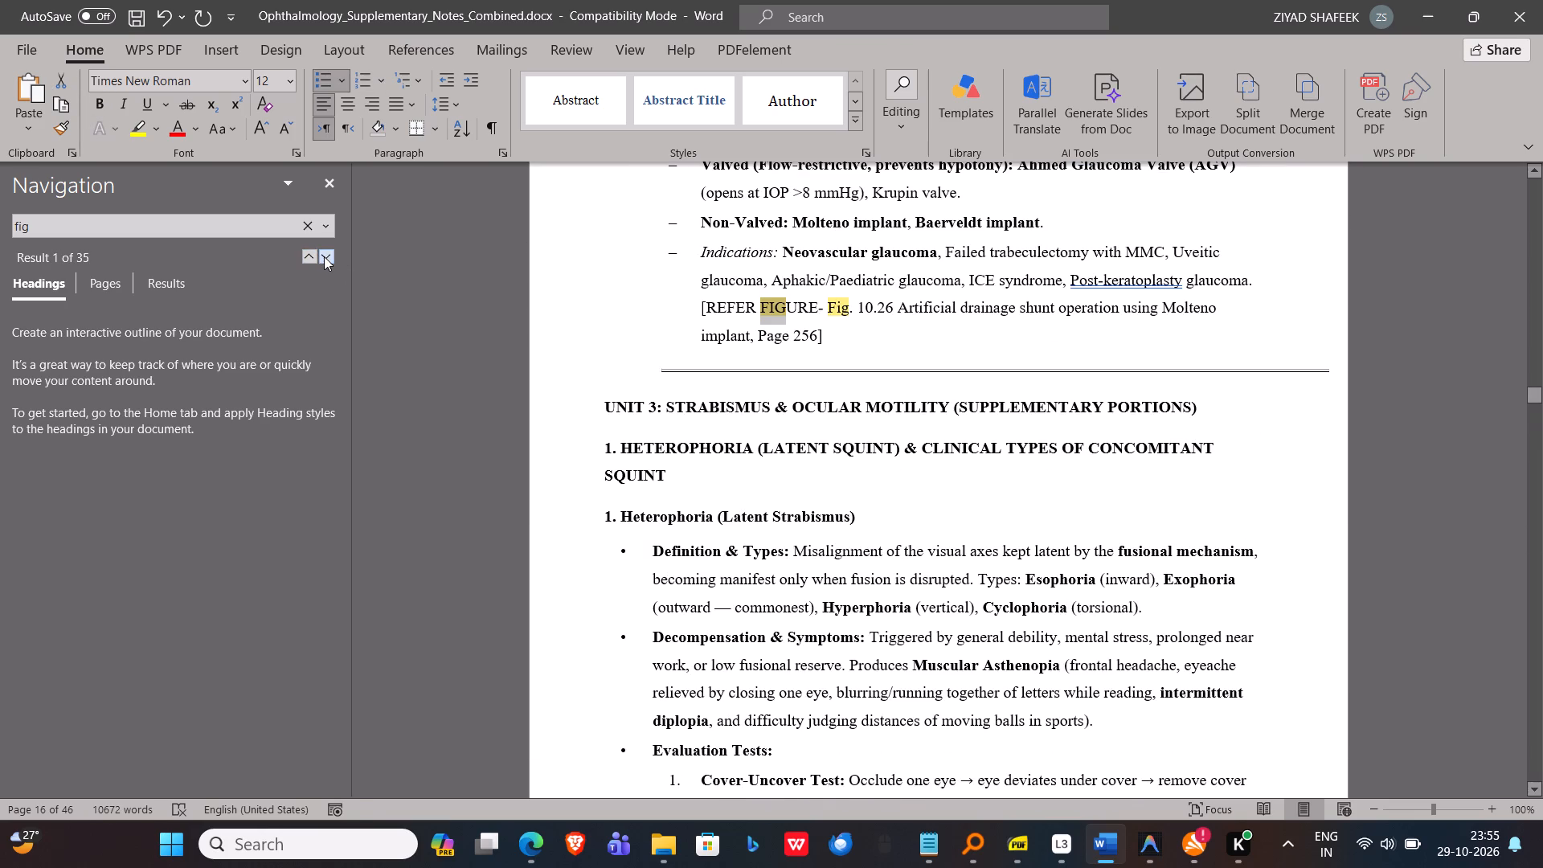
{"action": "key", "text": "alt+Tab"}
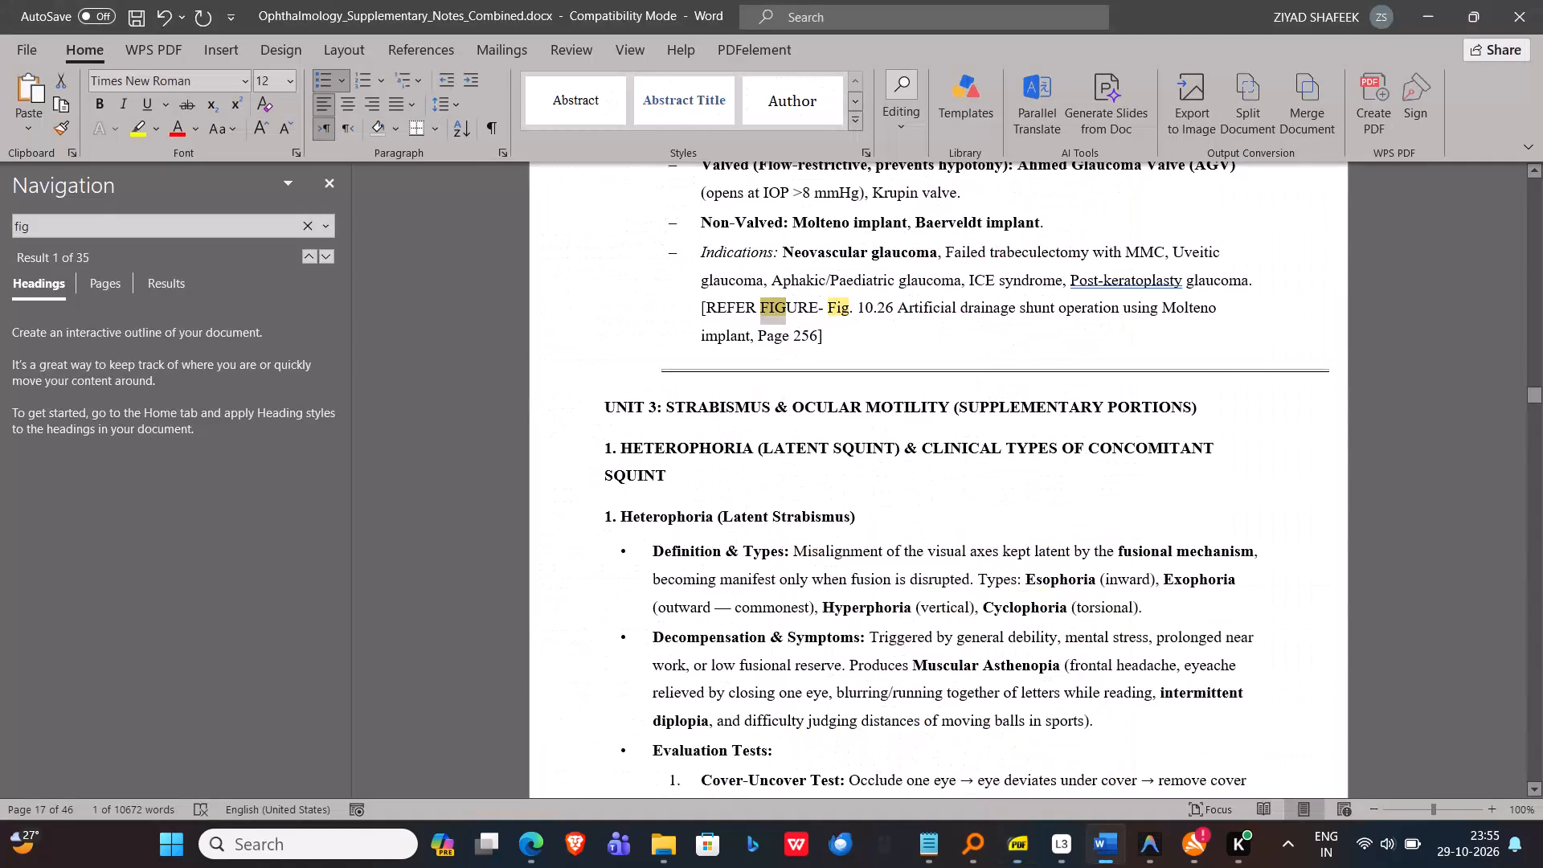
{"action": "key", "text": "alt+Tab"}
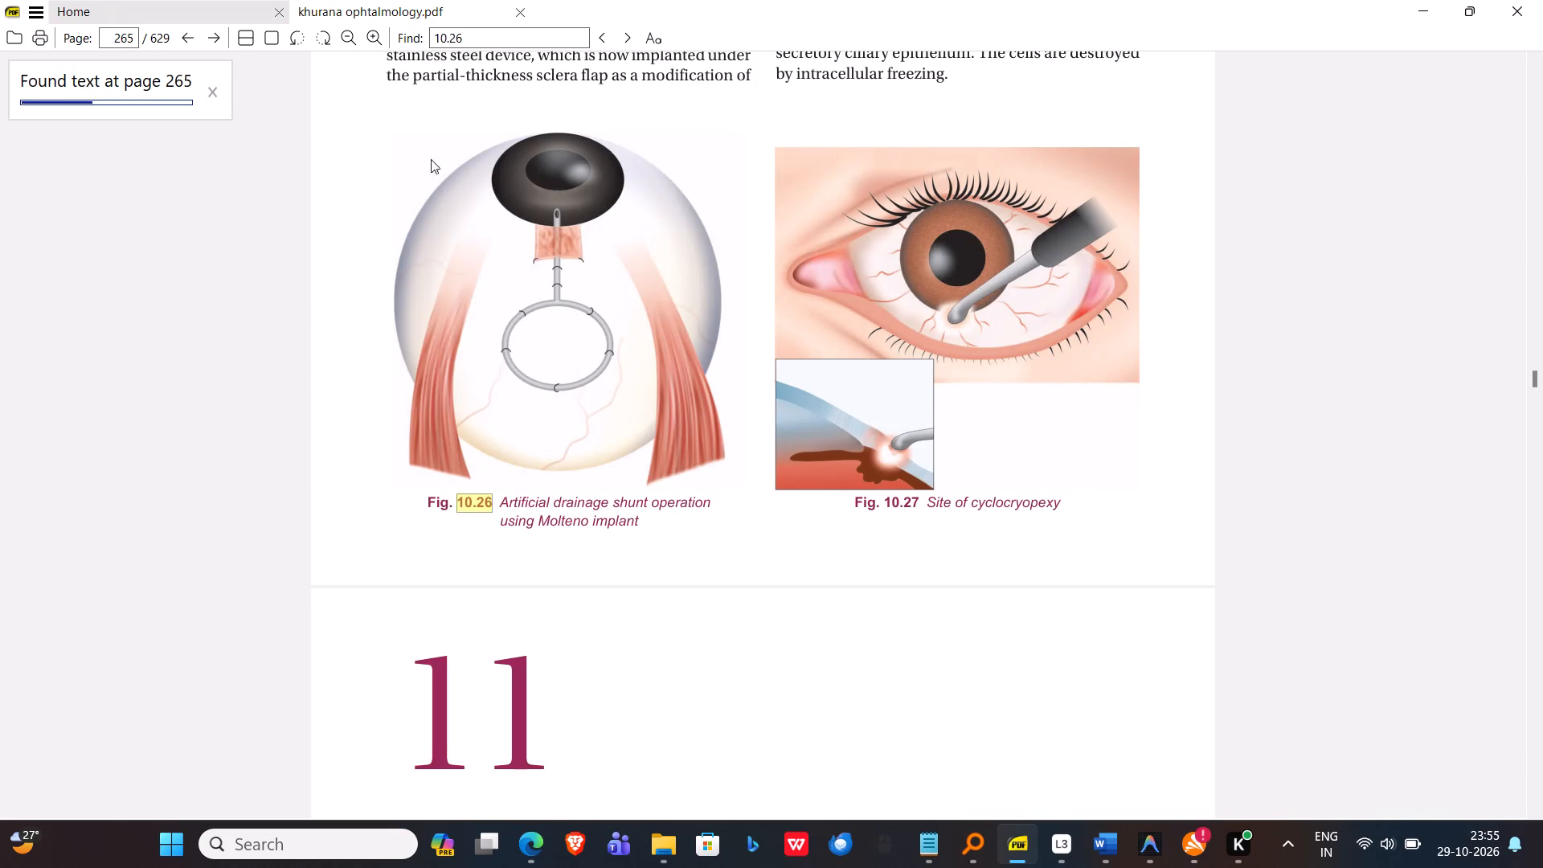
{"action": "left_click_drag", "start_coordinate": [370, 124], "coordinate": [681, 542]}
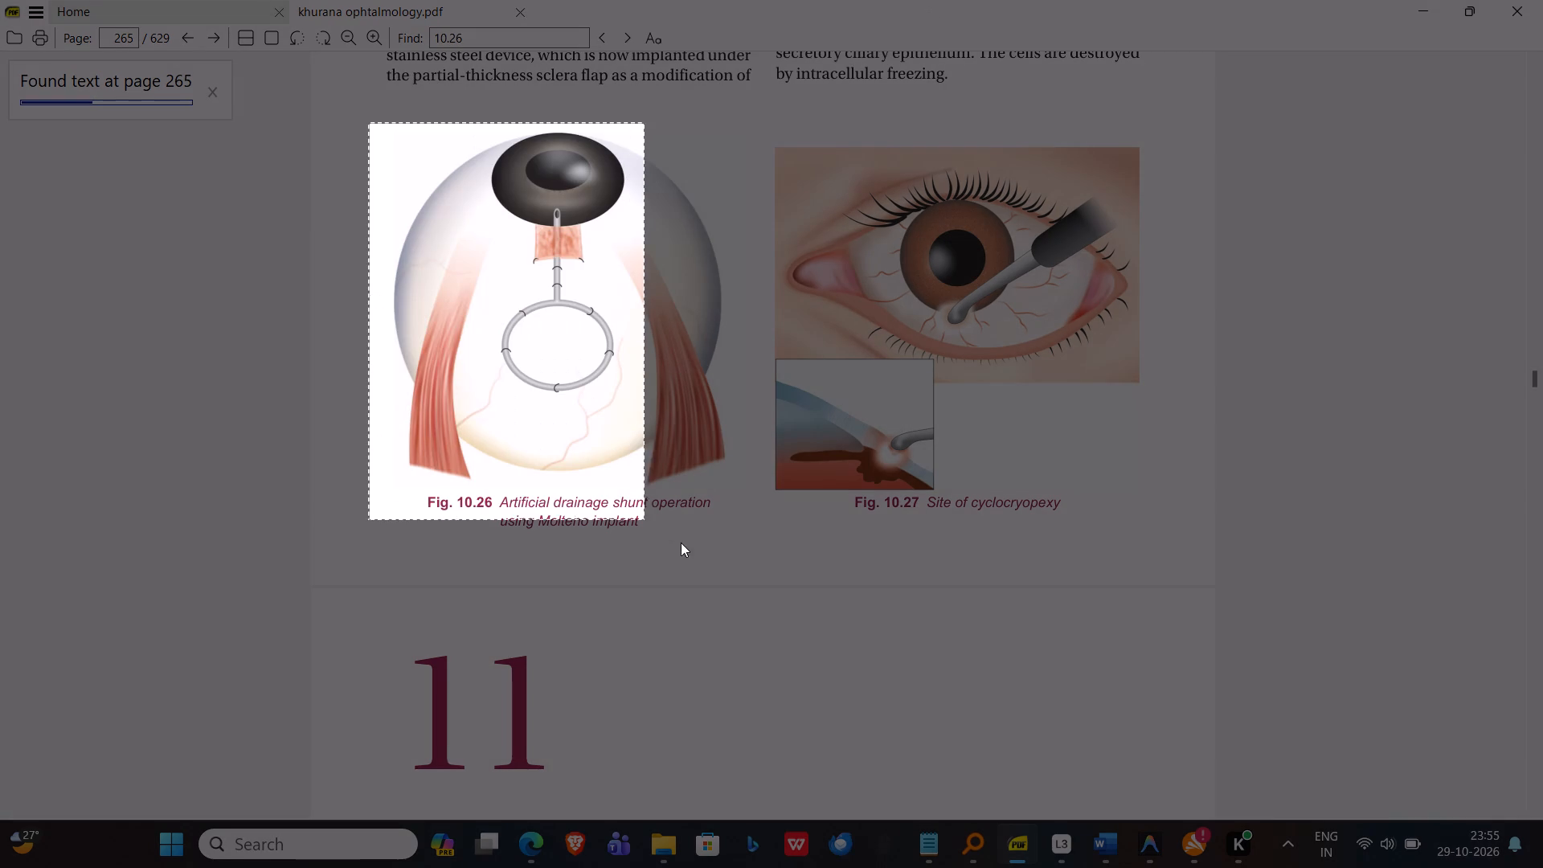
{"action": "left_click_drag", "start_coordinate": [681, 542], "coordinate": [726, 548]}
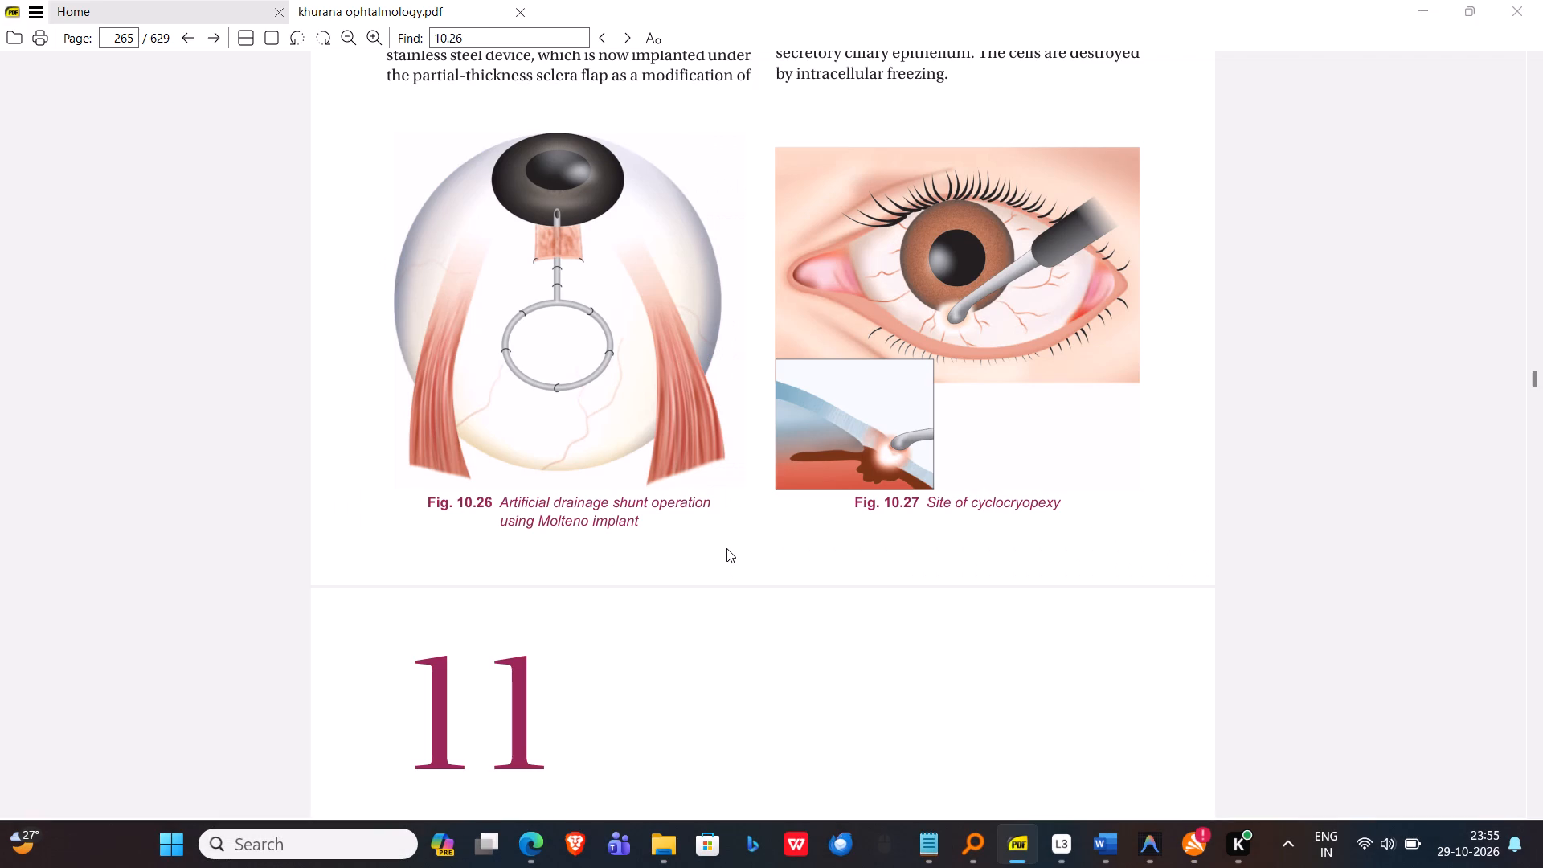
Delete the whole bracketed Fig. 10.26 reference at the end of the Indications item for drainage implants.
{"action": "left_click_drag", "start_coordinate": [857, 310], "coordinate": [706, 283]}
{"action": "left_click", "coordinate": [847, 313]}
{"action": "left_click_drag", "start_coordinate": [863, 348], "coordinate": [723, 319]}
{"action": "key", "text": "BackSpace"}
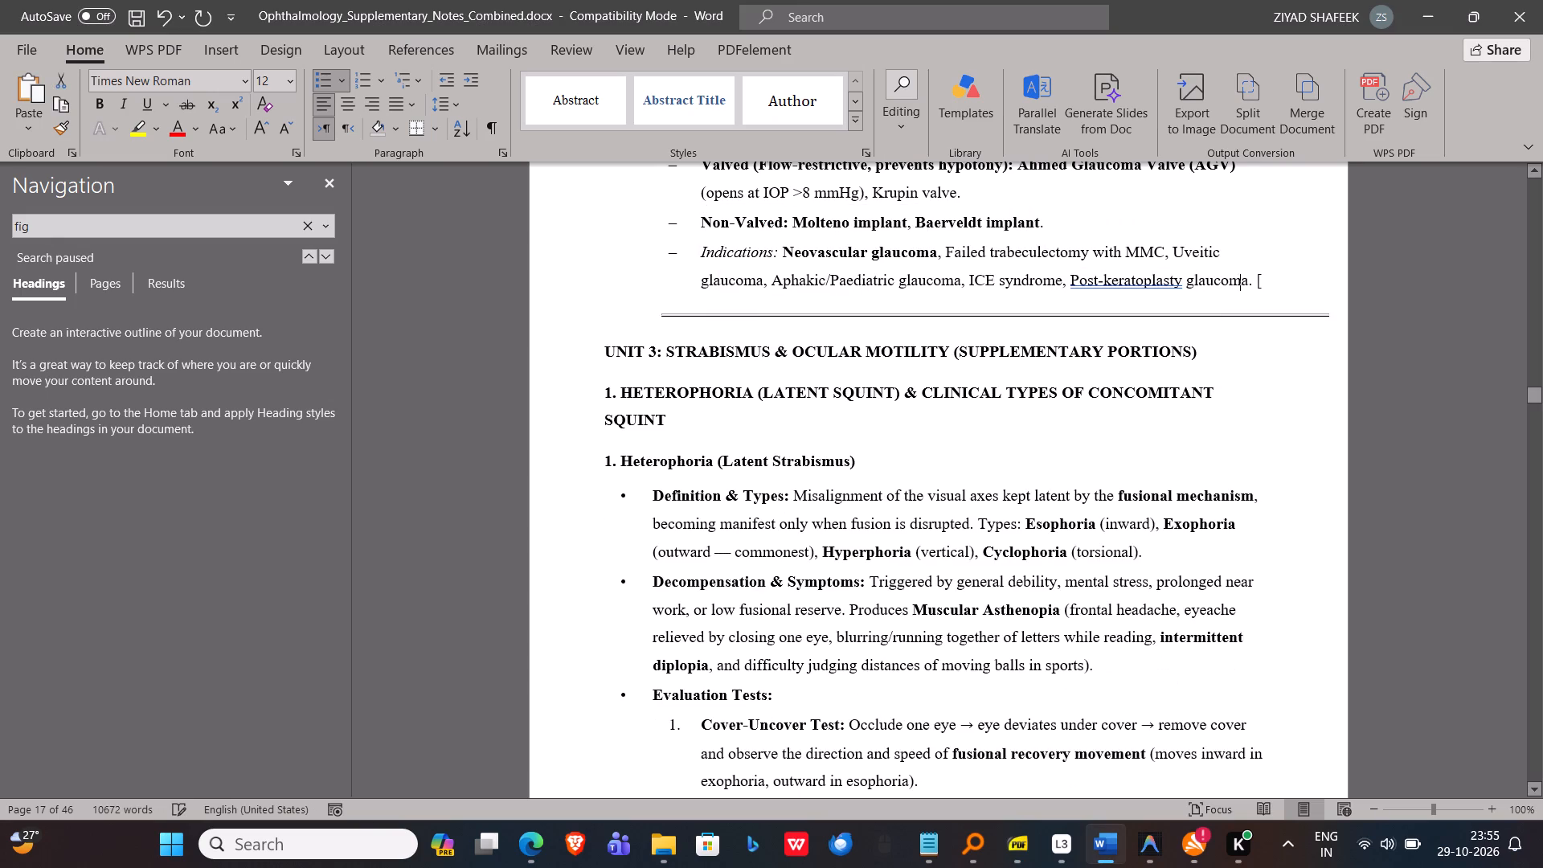
{"action": "key", "text": "BackSpace"}
Insert the captured Fig. 10.26 on its own unindented line below the Indications item and shrink it slightly in proportion.
{"action": "key", "text": "Return"}
{"action": "key", "text": "BackSpace"}
{"action": "key", "text": "BackSpace"}
{"action": "key", "text": "BackSpace"}
{"action": "key", "text": "ctrl+v"}
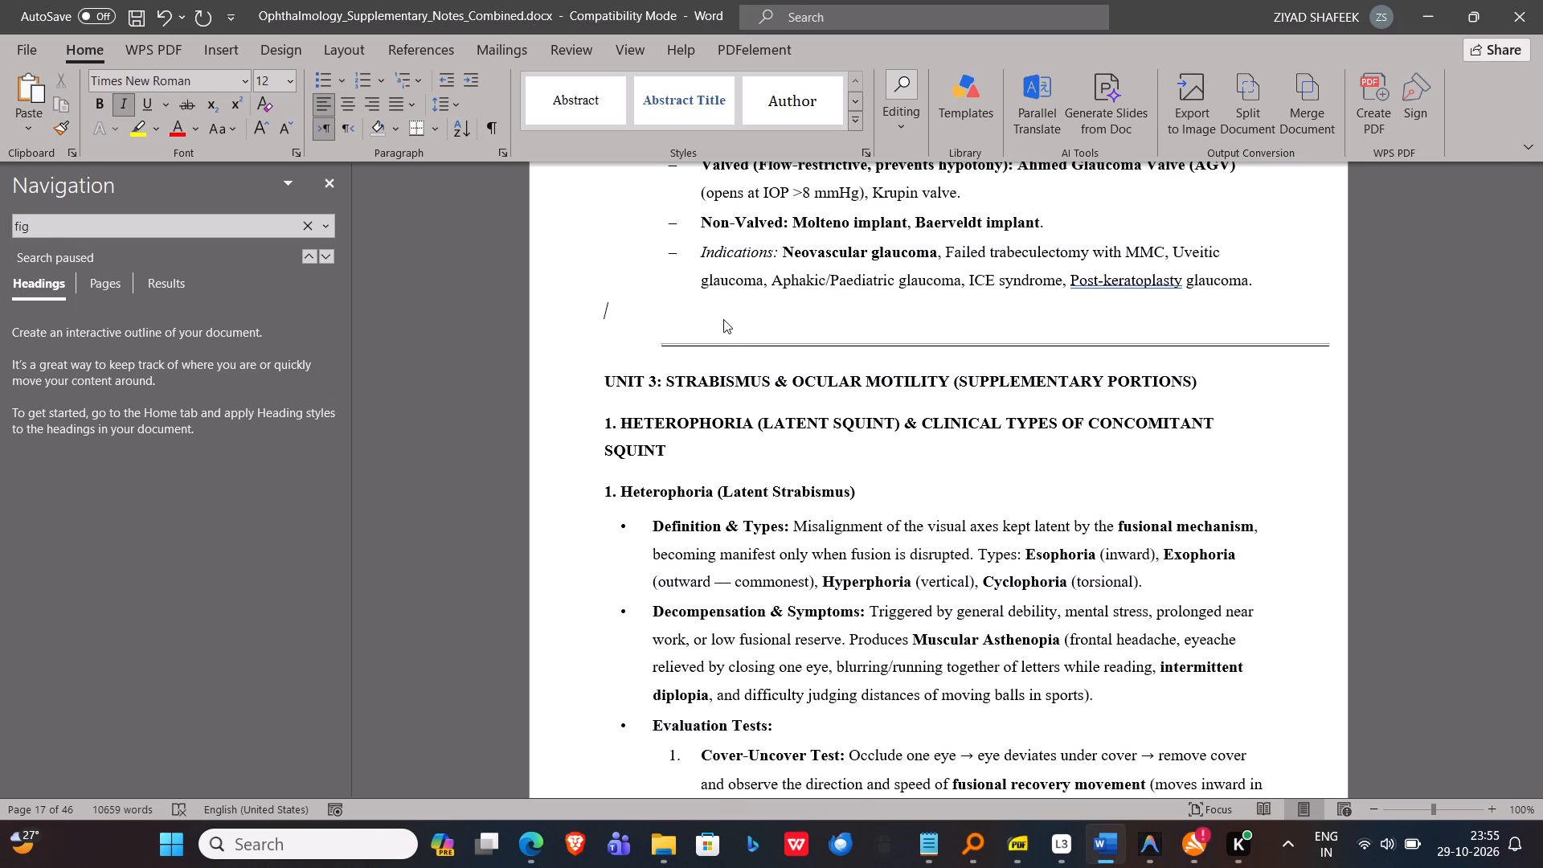
{"action": "left_click", "coordinate": [853, 634]}
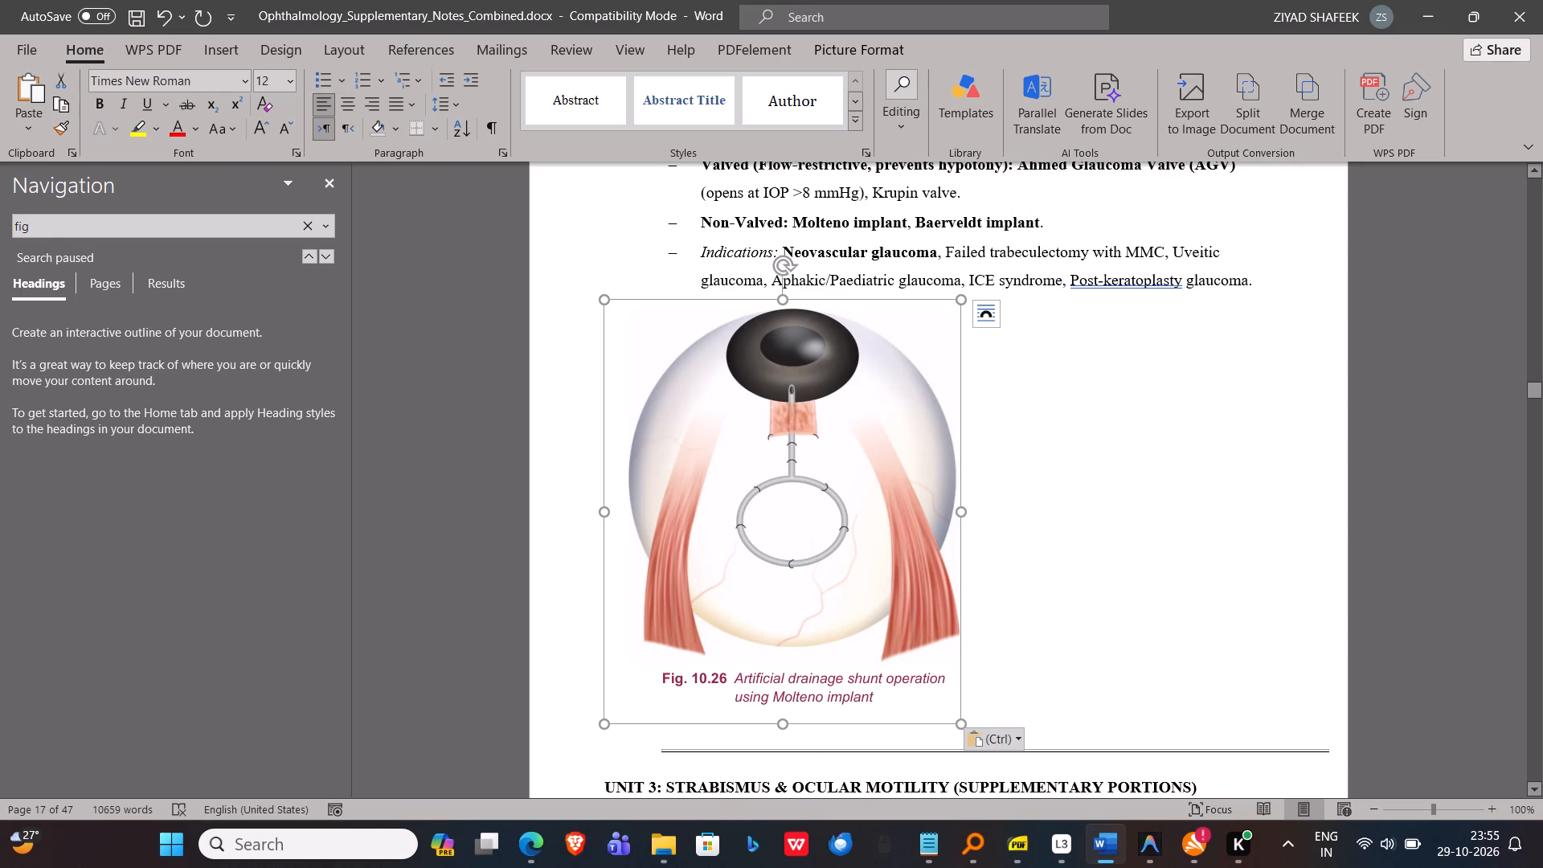
{"action": "left_click_drag", "start_coordinate": [958, 723], "coordinate": [905, 664]}
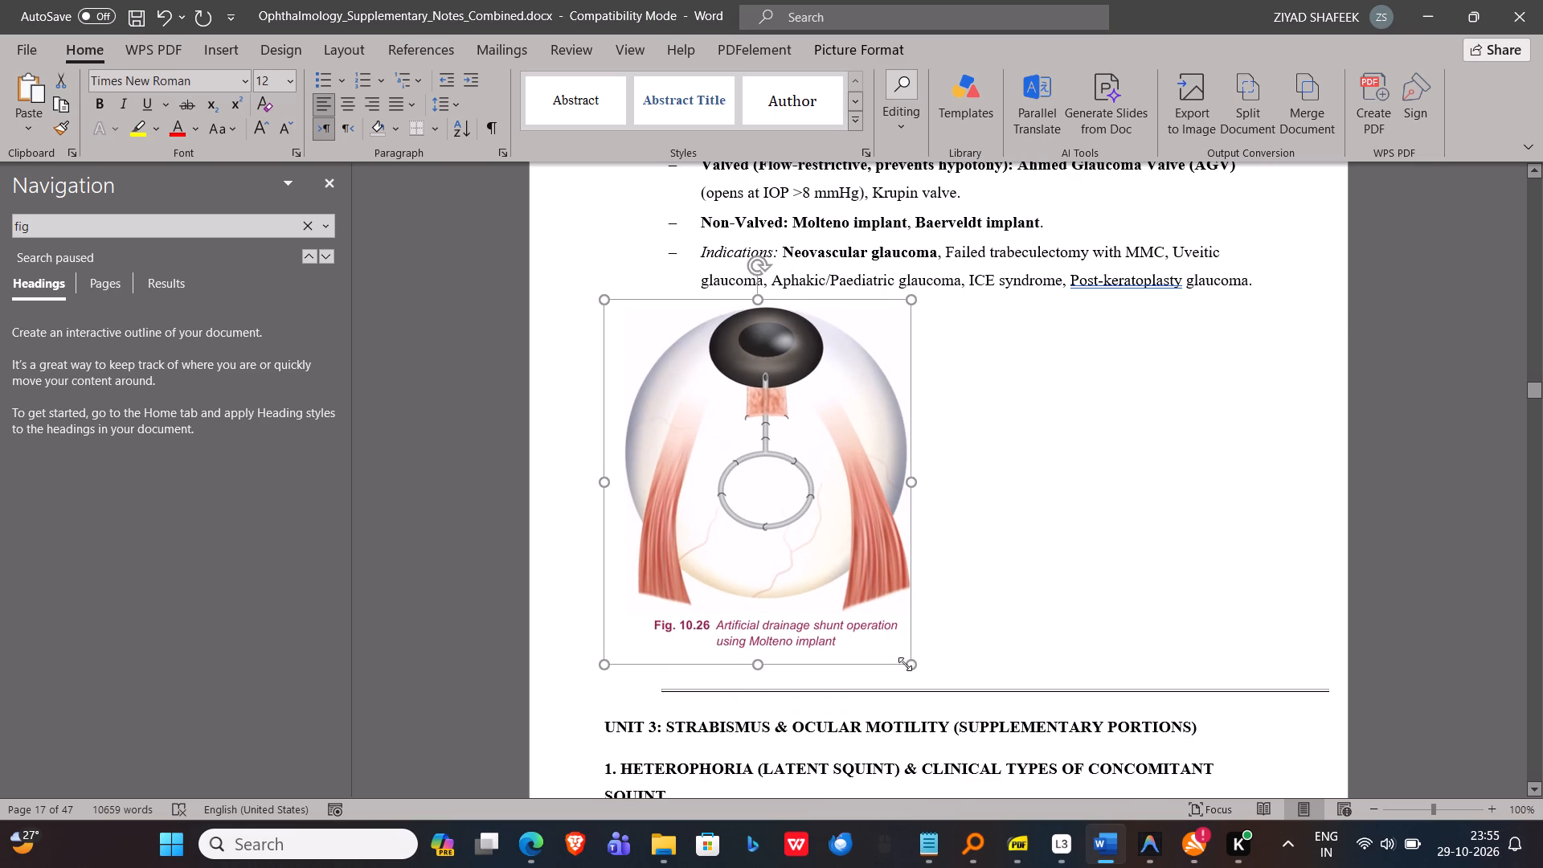
Locate the next figure reference in the notes, find 14.11 in the Khurana PDF and capture Fig. 14.11 with its caption.
{"action": "left_click", "coordinate": [324, 260]}
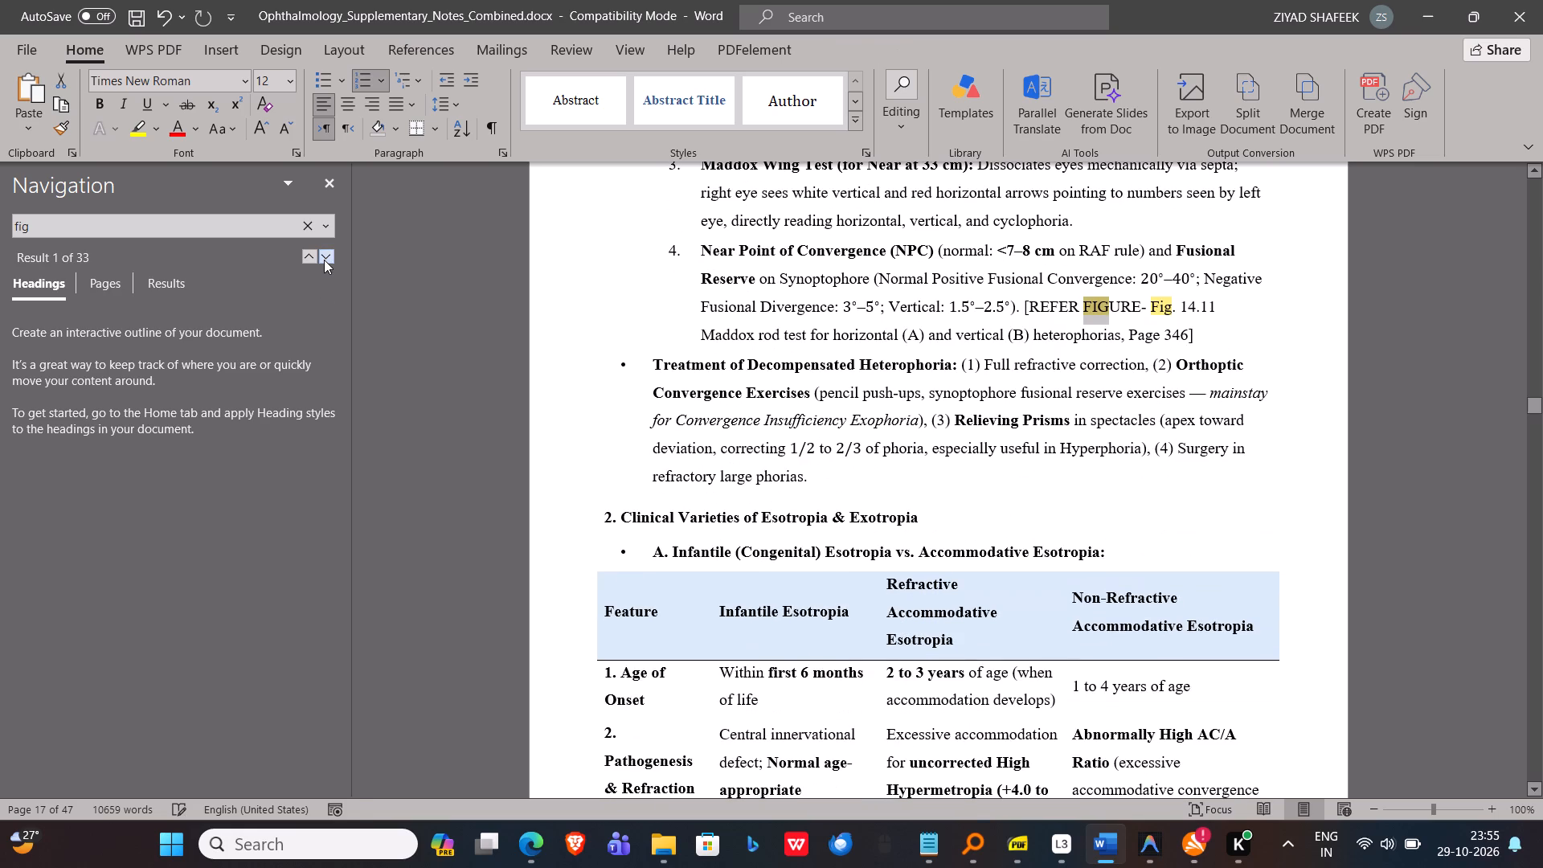
{"action": "key", "text": "alt+Tab"}
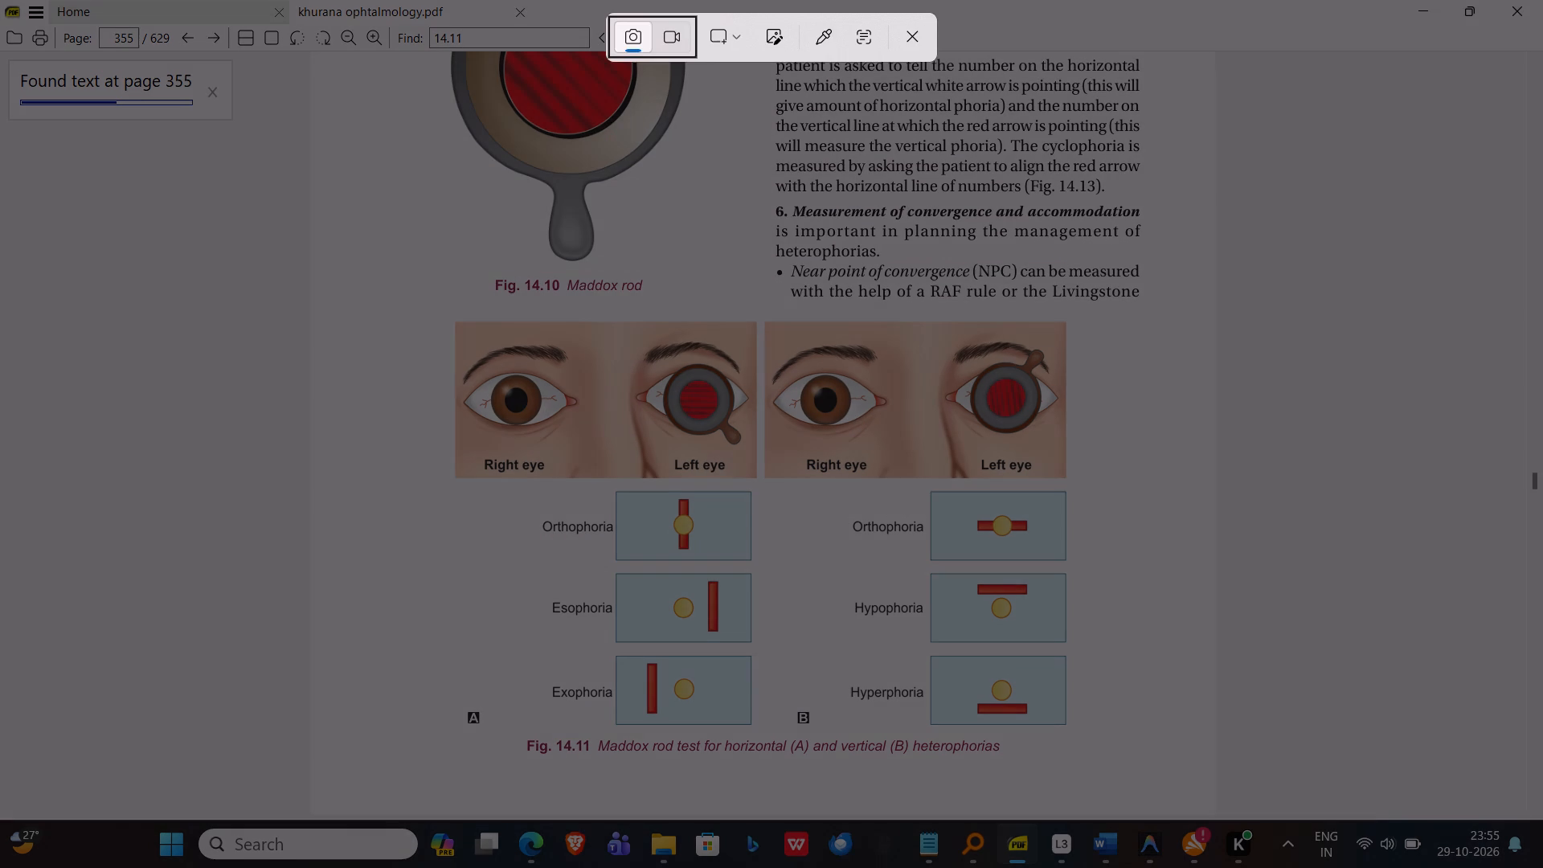
{"action": "left_click_drag", "start_coordinate": [444, 312], "coordinate": [1131, 792]}
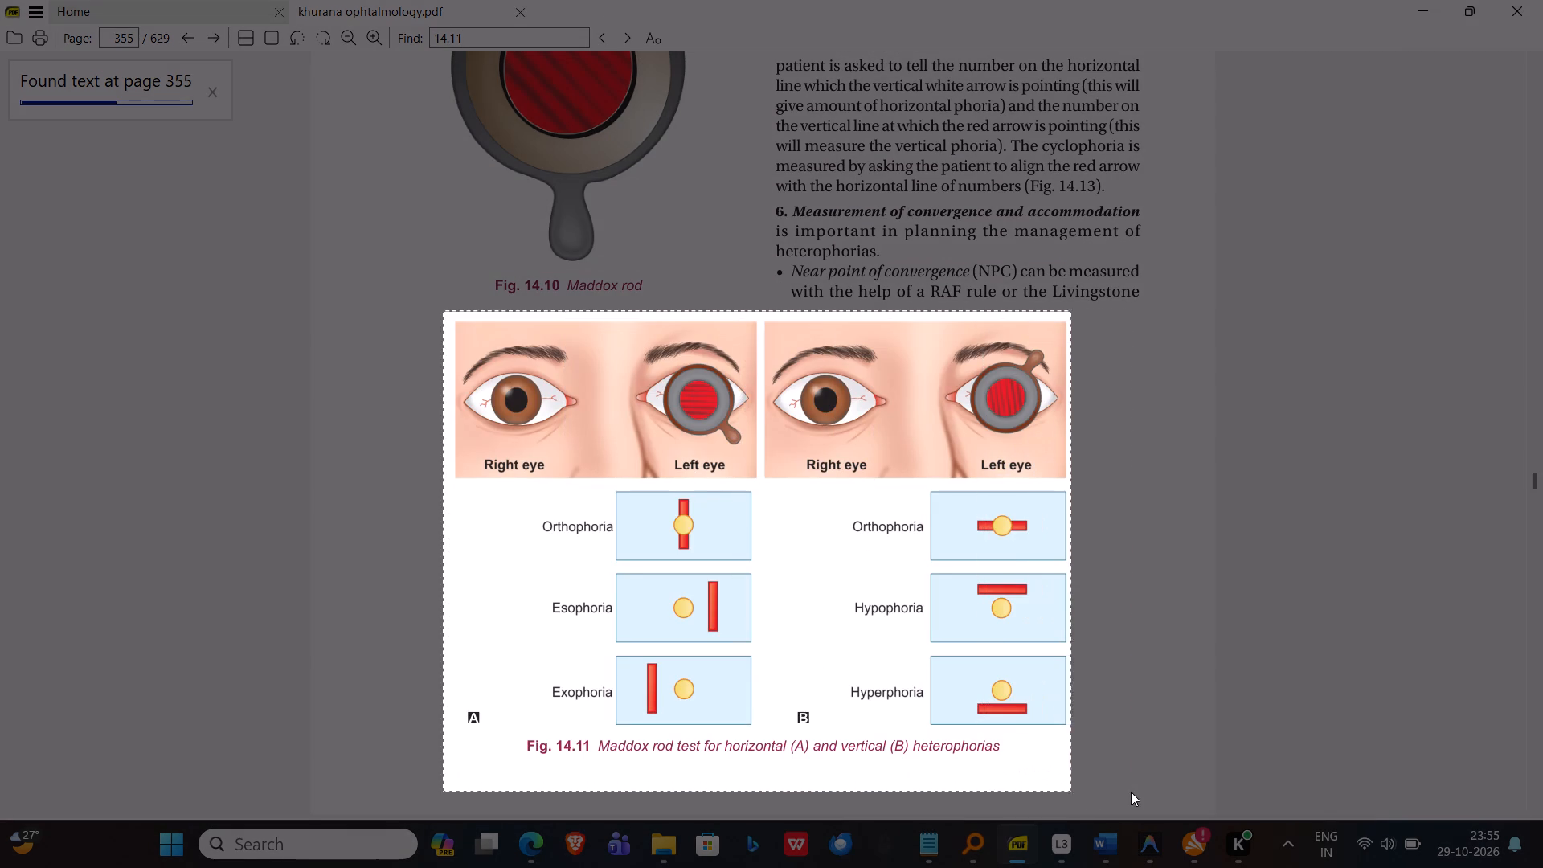
{"action": "left_click_drag", "start_coordinate": [1131, 792], "coordinate": [1106, 787]}
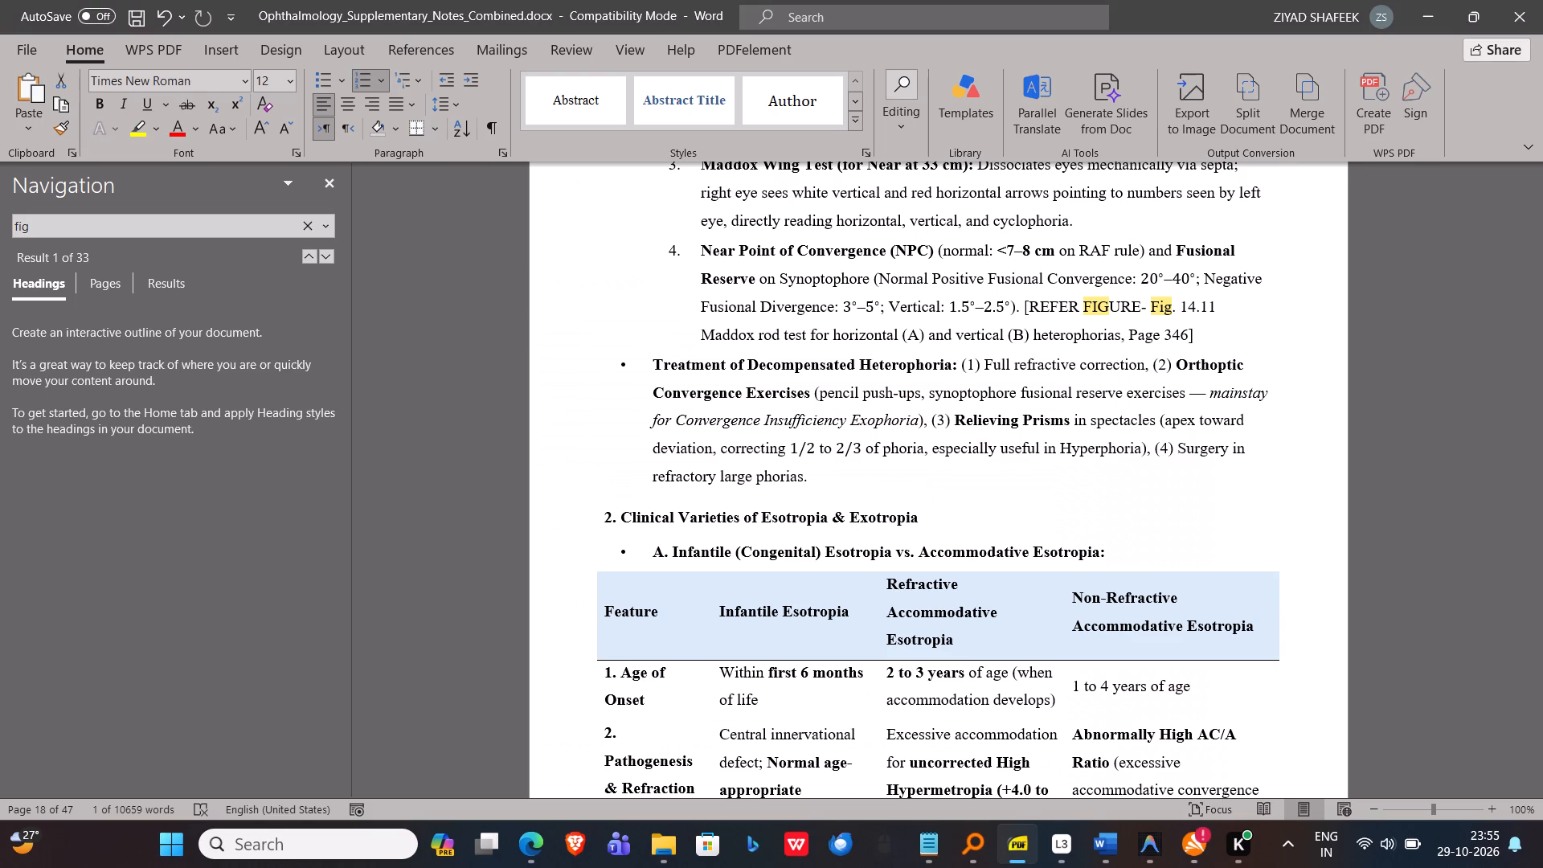
Delete the whole bracketed Fig. 14.11 reference at the end of the Near Point of Convergence item.
{"action": "left_click_drag", "start_coordinate": [1211, 335], "coordinate": [1029, 302]}
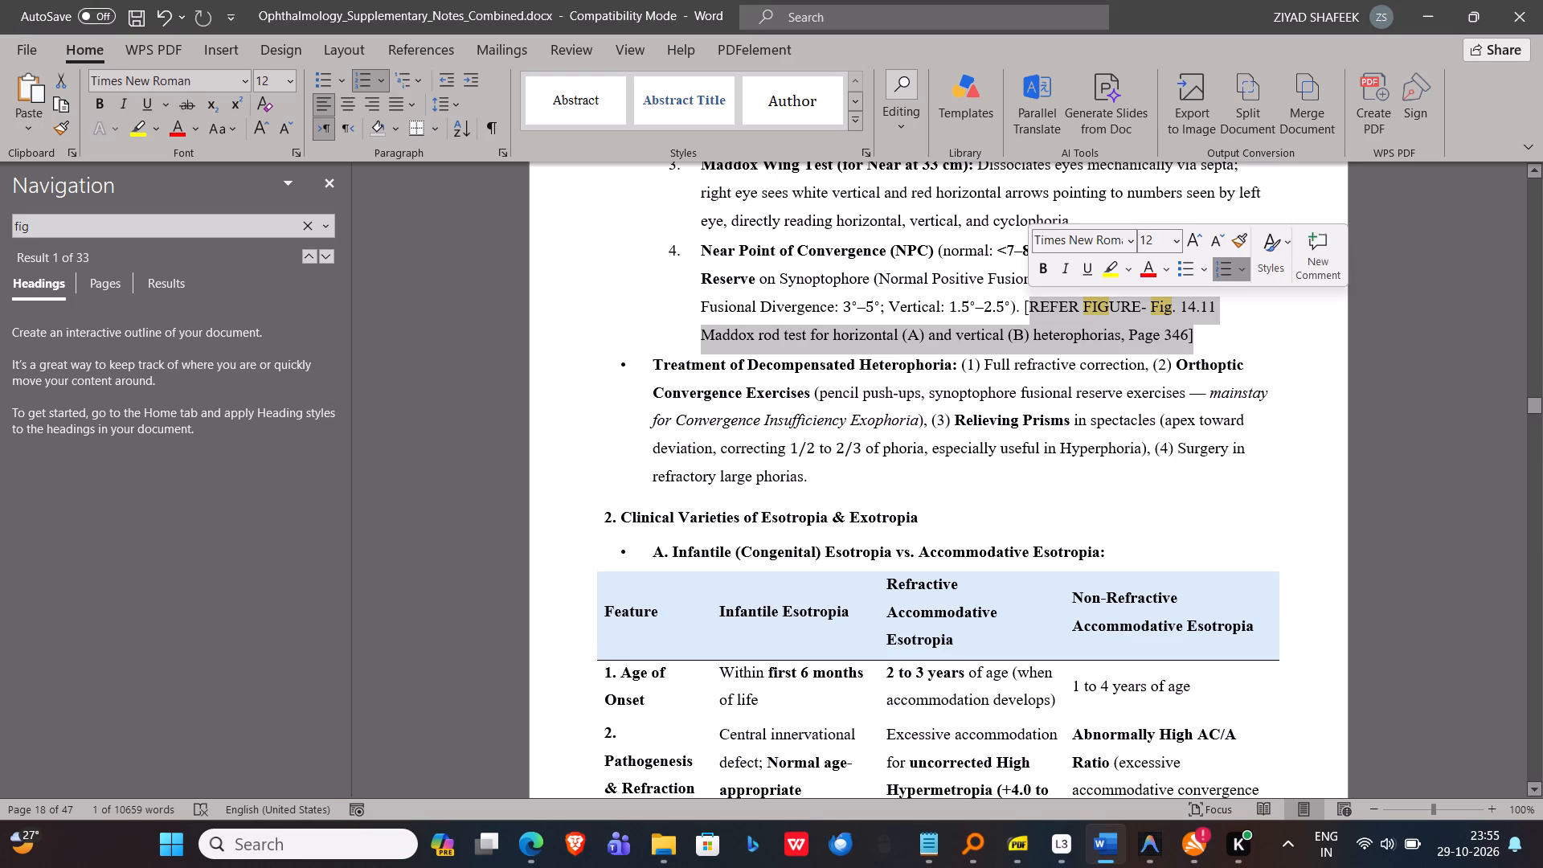
{"action": "key", "text": "BackSpace"}
{"action": "key", "text": "BackSpace"}
Insert the captured Fig. 14.11 on its own unindented line below the Near Point of Convergence item and shrink it slightly in proportion.
{"action": "key", "text": "Return"}
{"action": "key", "text": "BackSpace"}
{"action": "key", "text": "BackSpace"}
{"action": "key", "text": "BackSpace"}
{"action": "key", "text": "ctrl+v"}
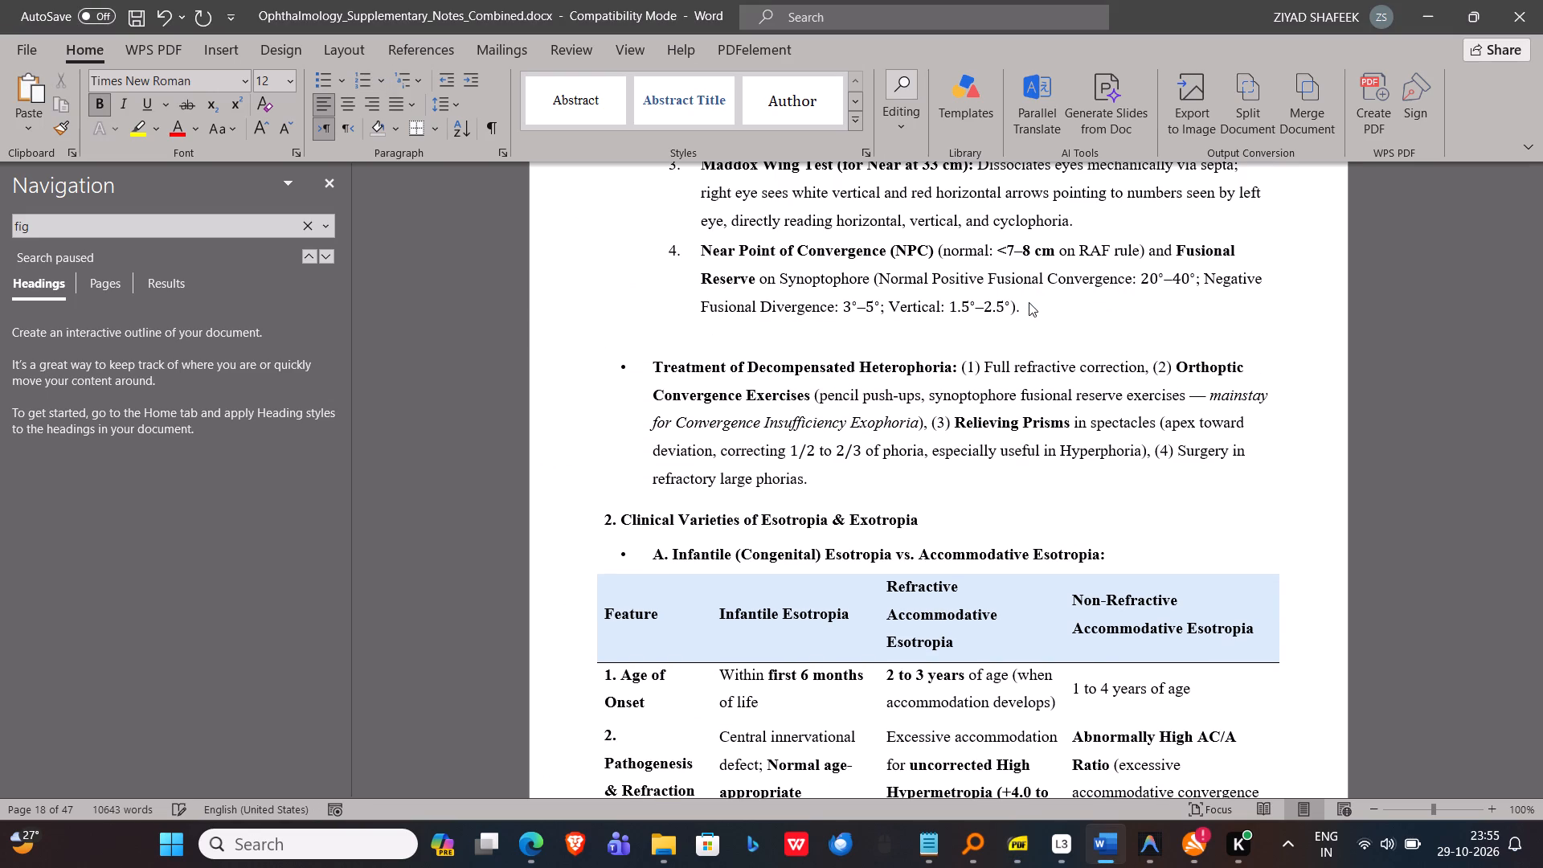
{"action": "left_click", "coordinate": [955, 523]}
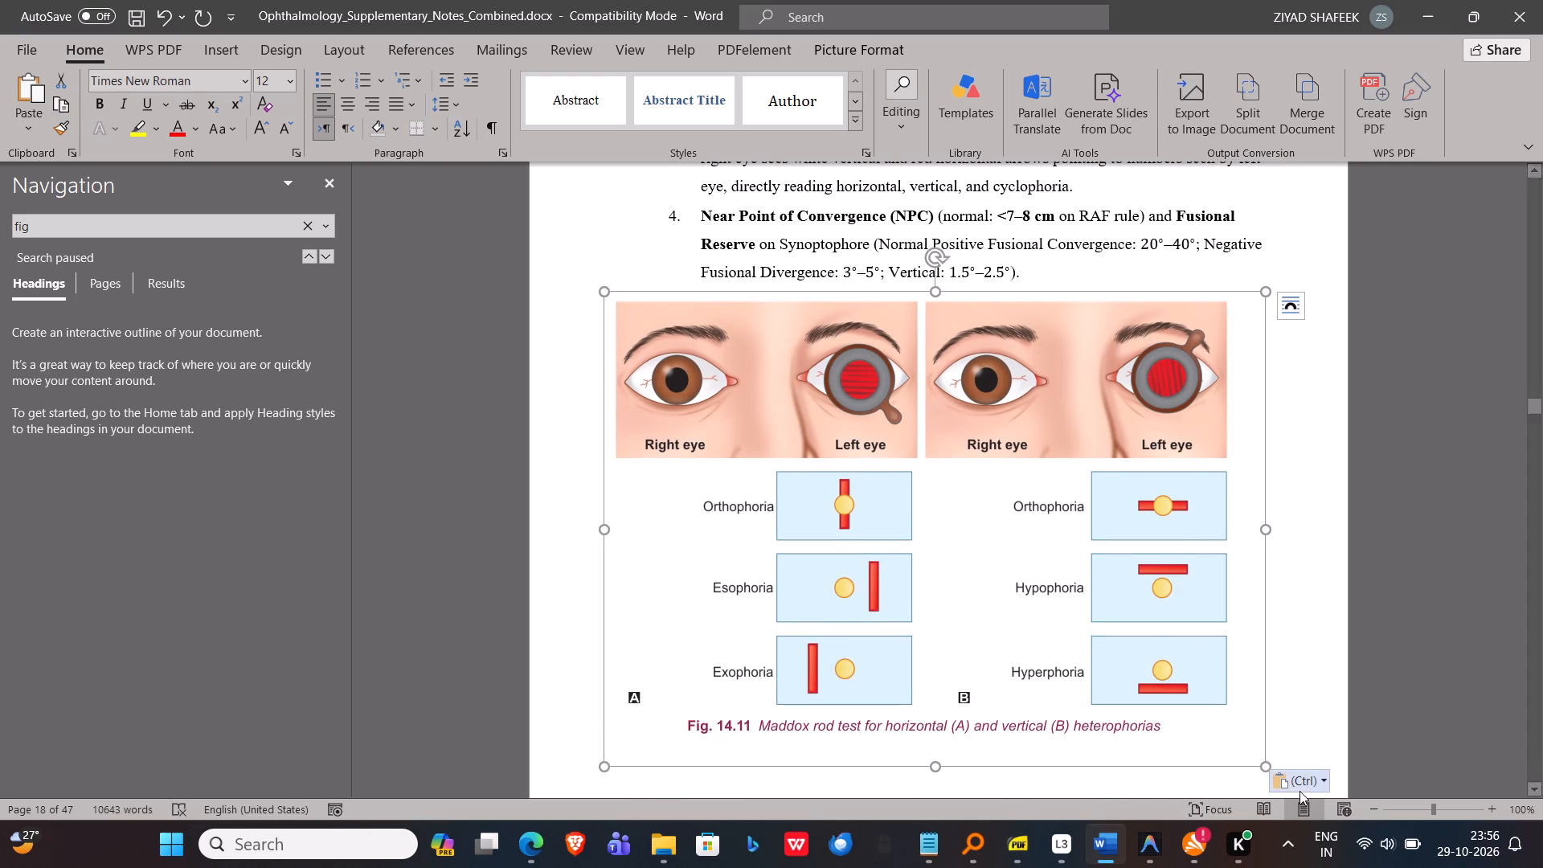
{"action": "left_click_drag", "start_coordinate": [1264, 768], "coordinate": [1217, 722]}
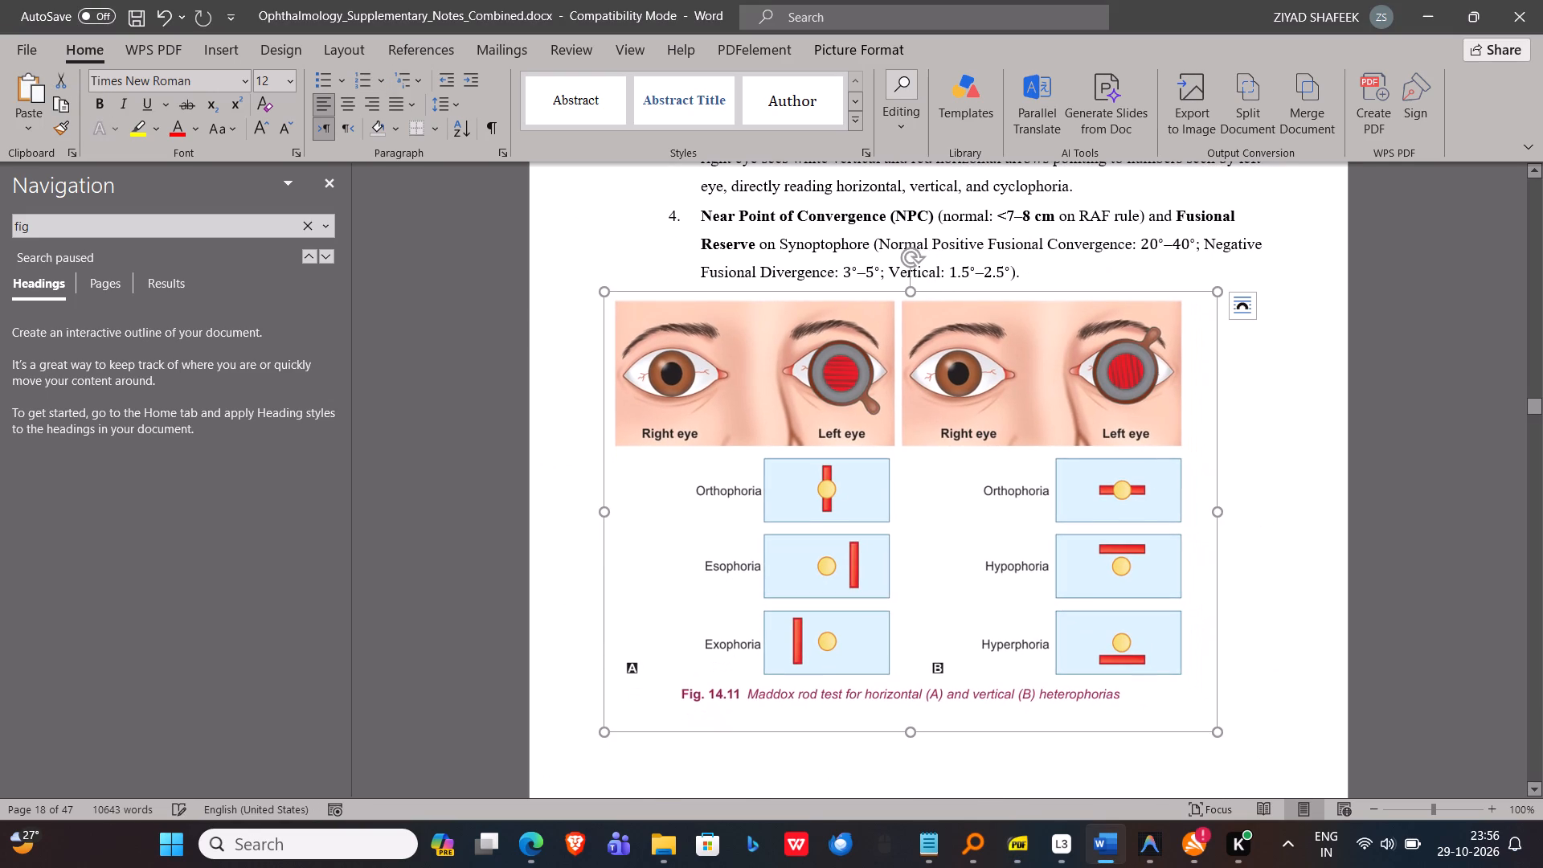
Locate the next figure reference in the notes, then go to Fig. 14.15 in the Khurana PDF and capture it with its caption.
{"action": "left_click", "coordinate": [325, 255]}
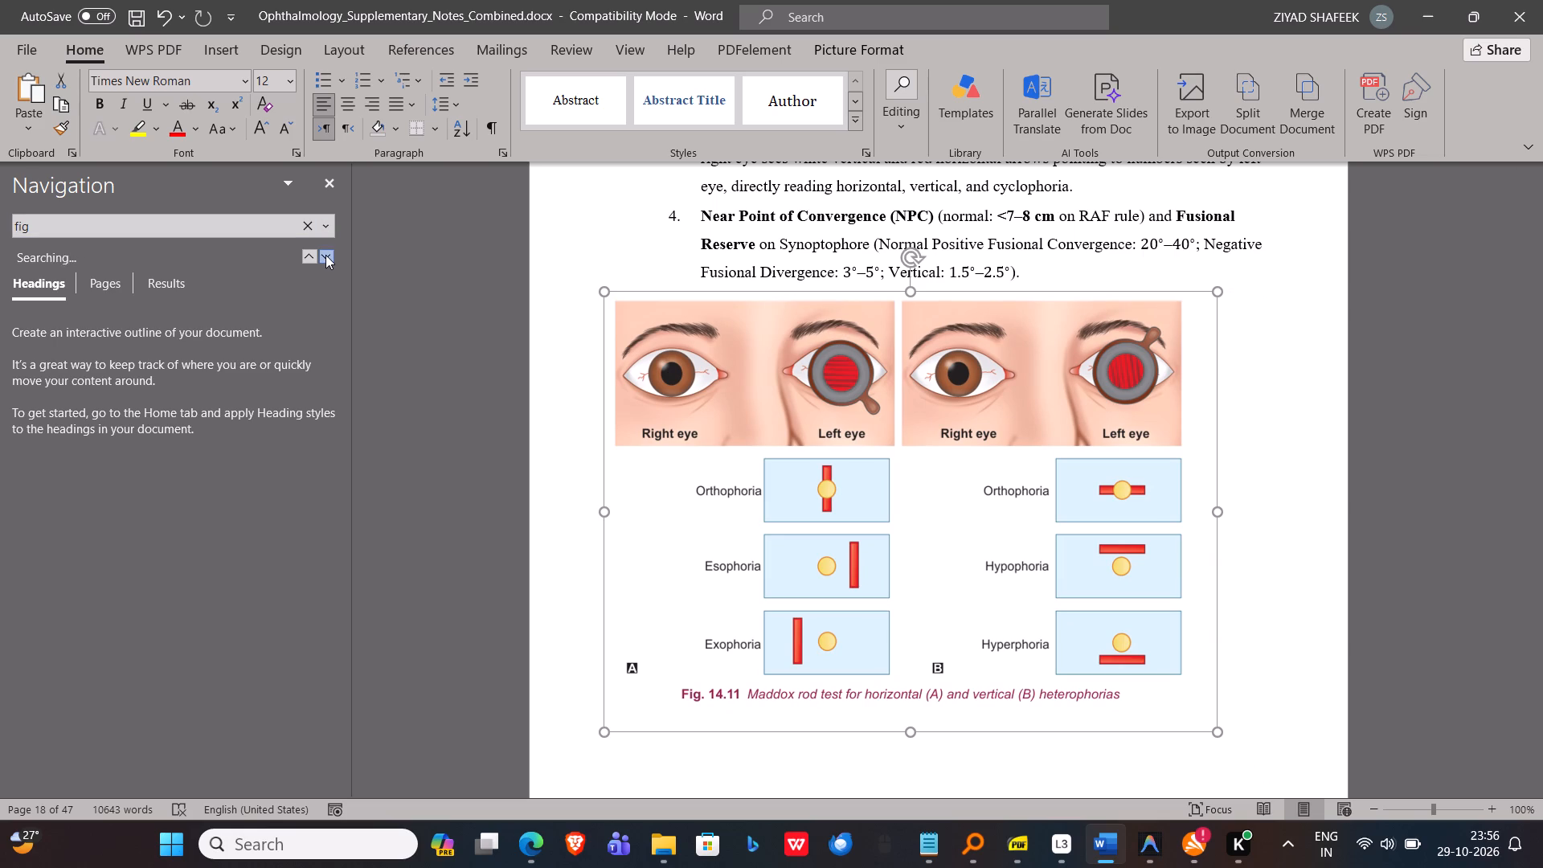
{"action": "left_click", "coordinate": [633, 370]}
{"action": "key", "text": "alt+Tab"}
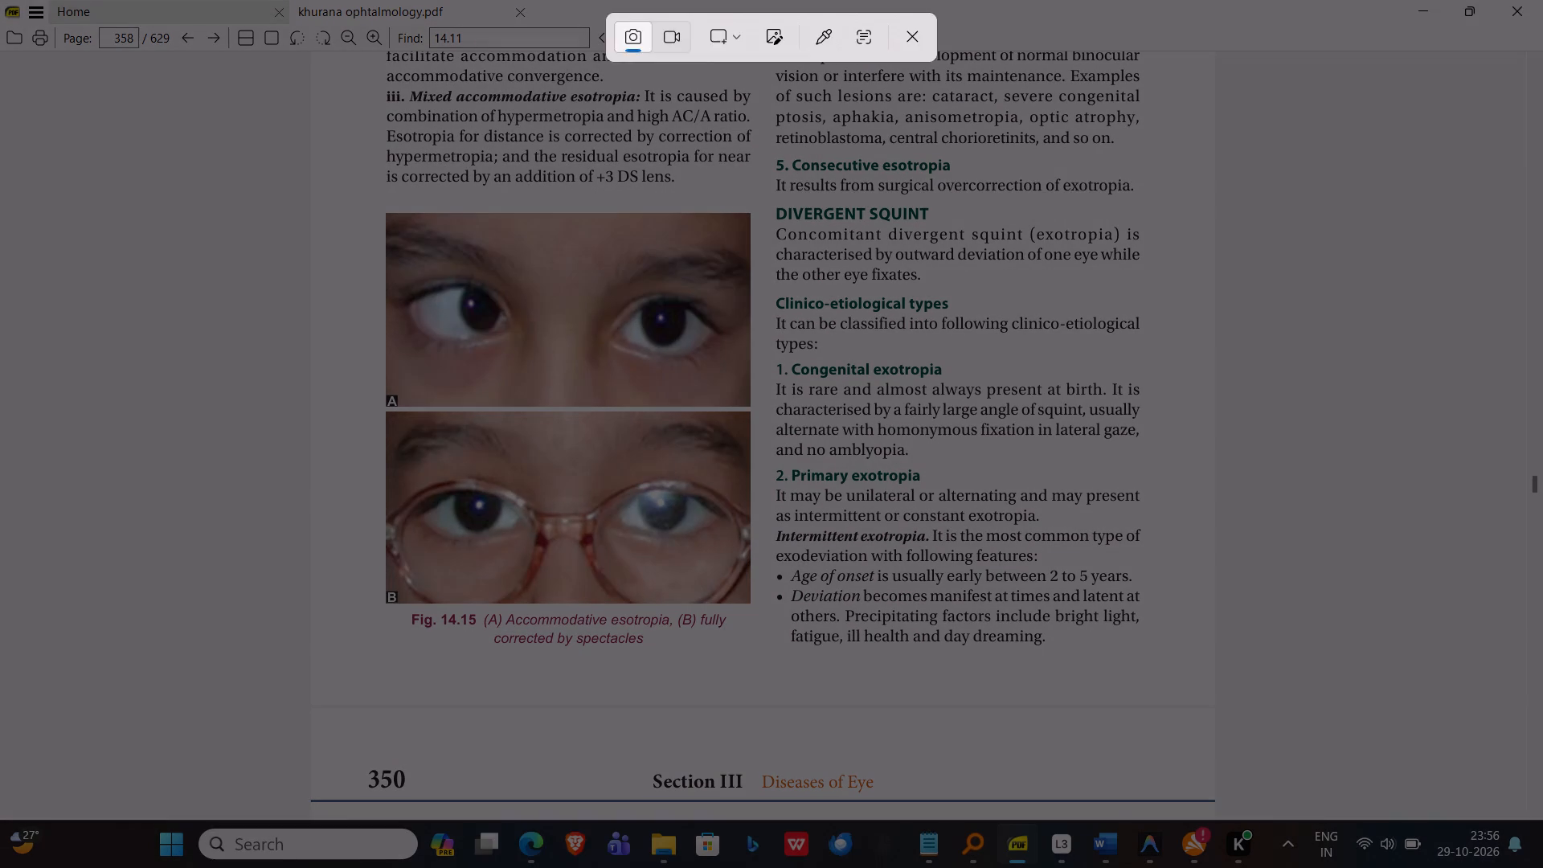
{"action": "left_click_drag", "start_coordinate": [369, 202], "coordinate": [761, 657]}
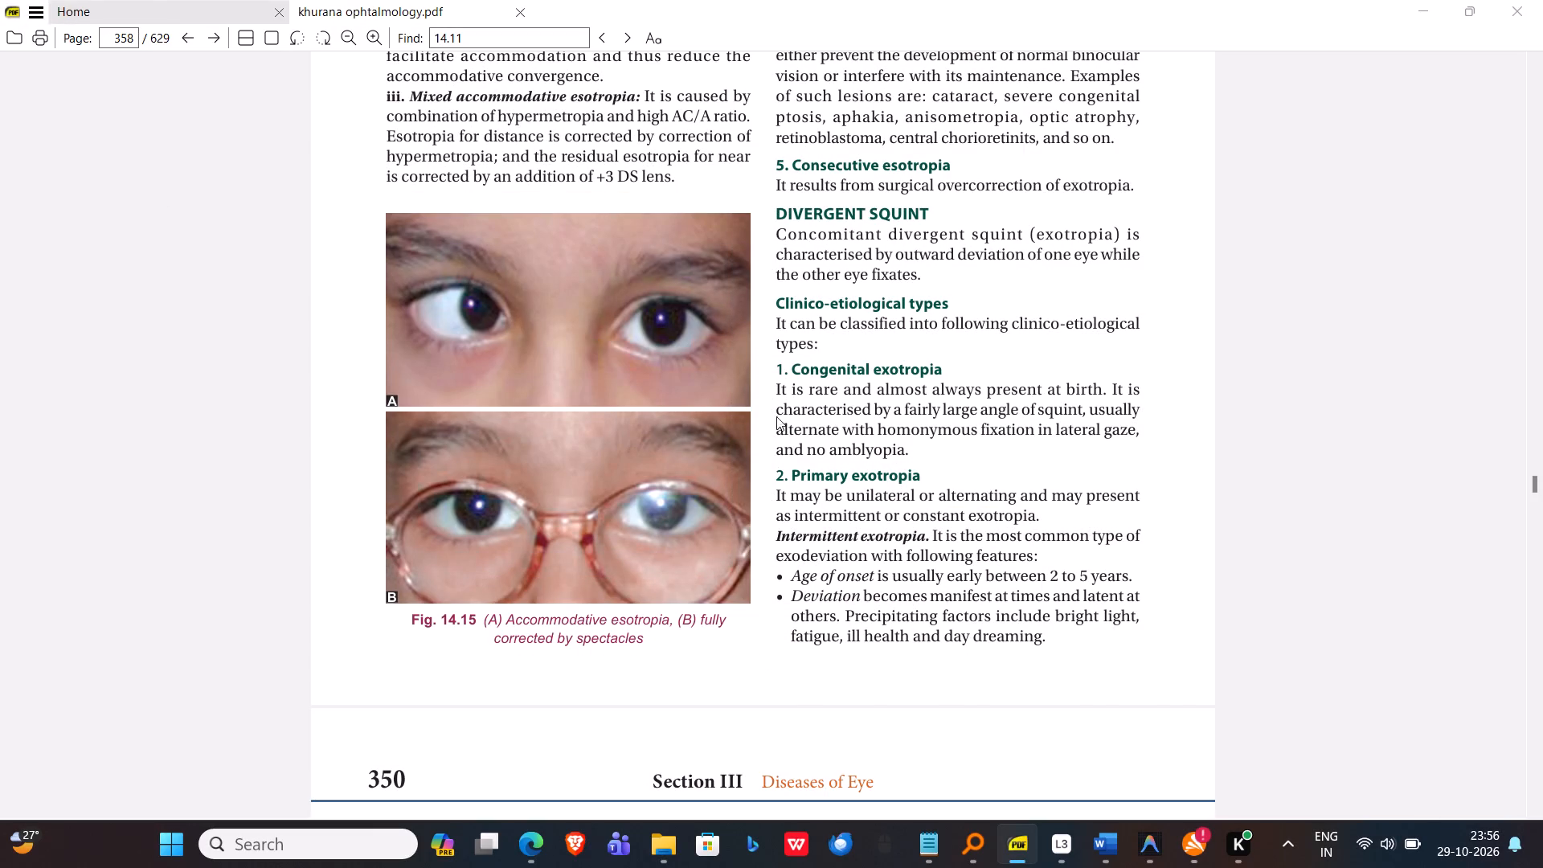
Delete the Fig. 14.15 reference and the stray asterisk before B. Intermittent Exotropia, moving that paragraph down with two blank lines above.
{"action": "left_click_drag", "start_coordinate": [595, 297], "coordinate": [640, 333]}
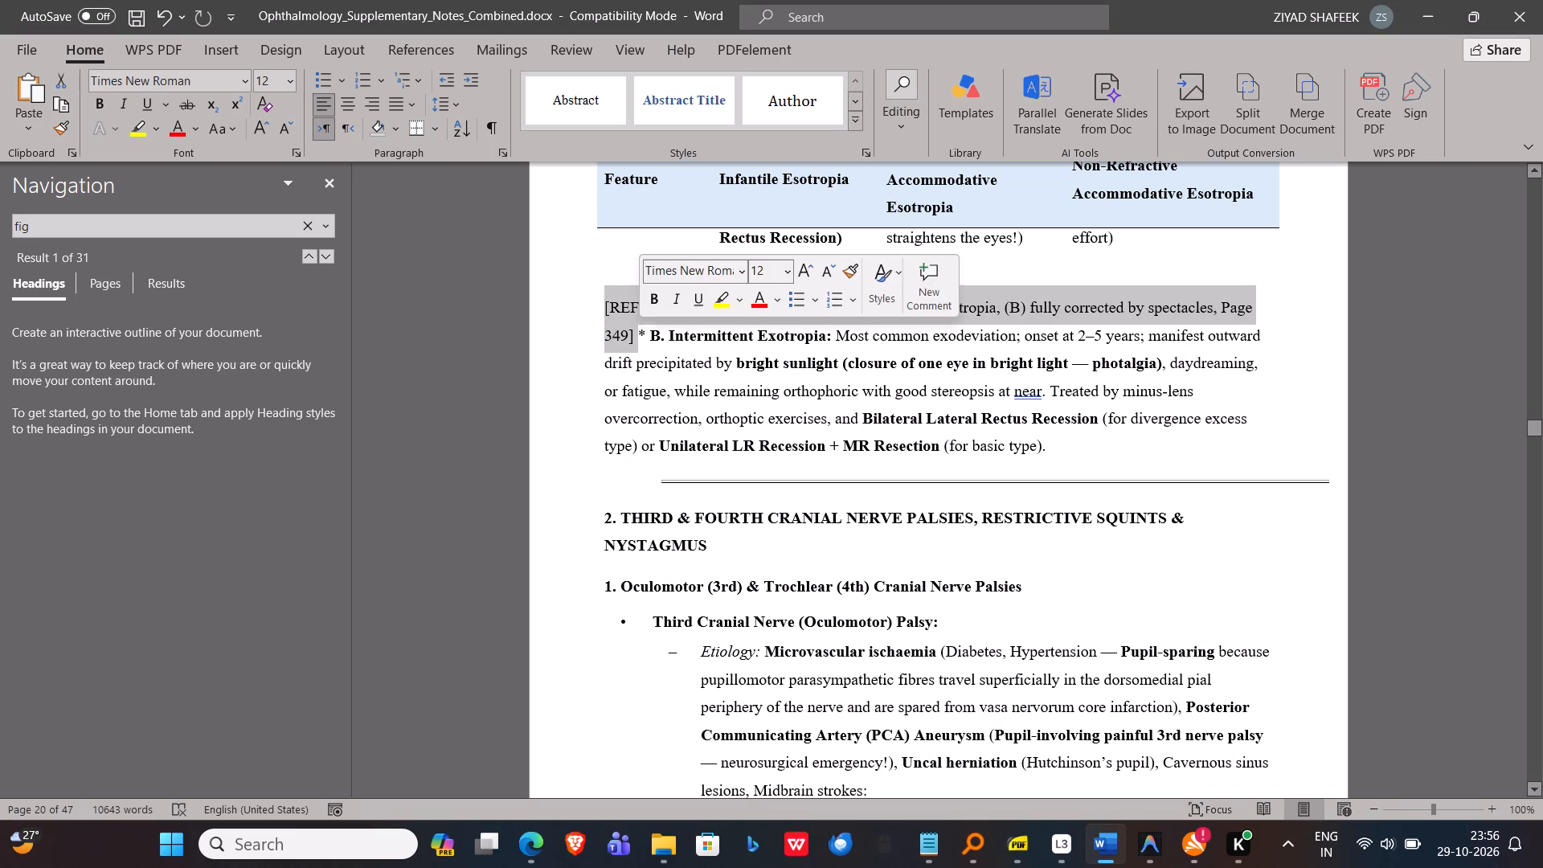
{"action": "key", "text": "BackSpace"}
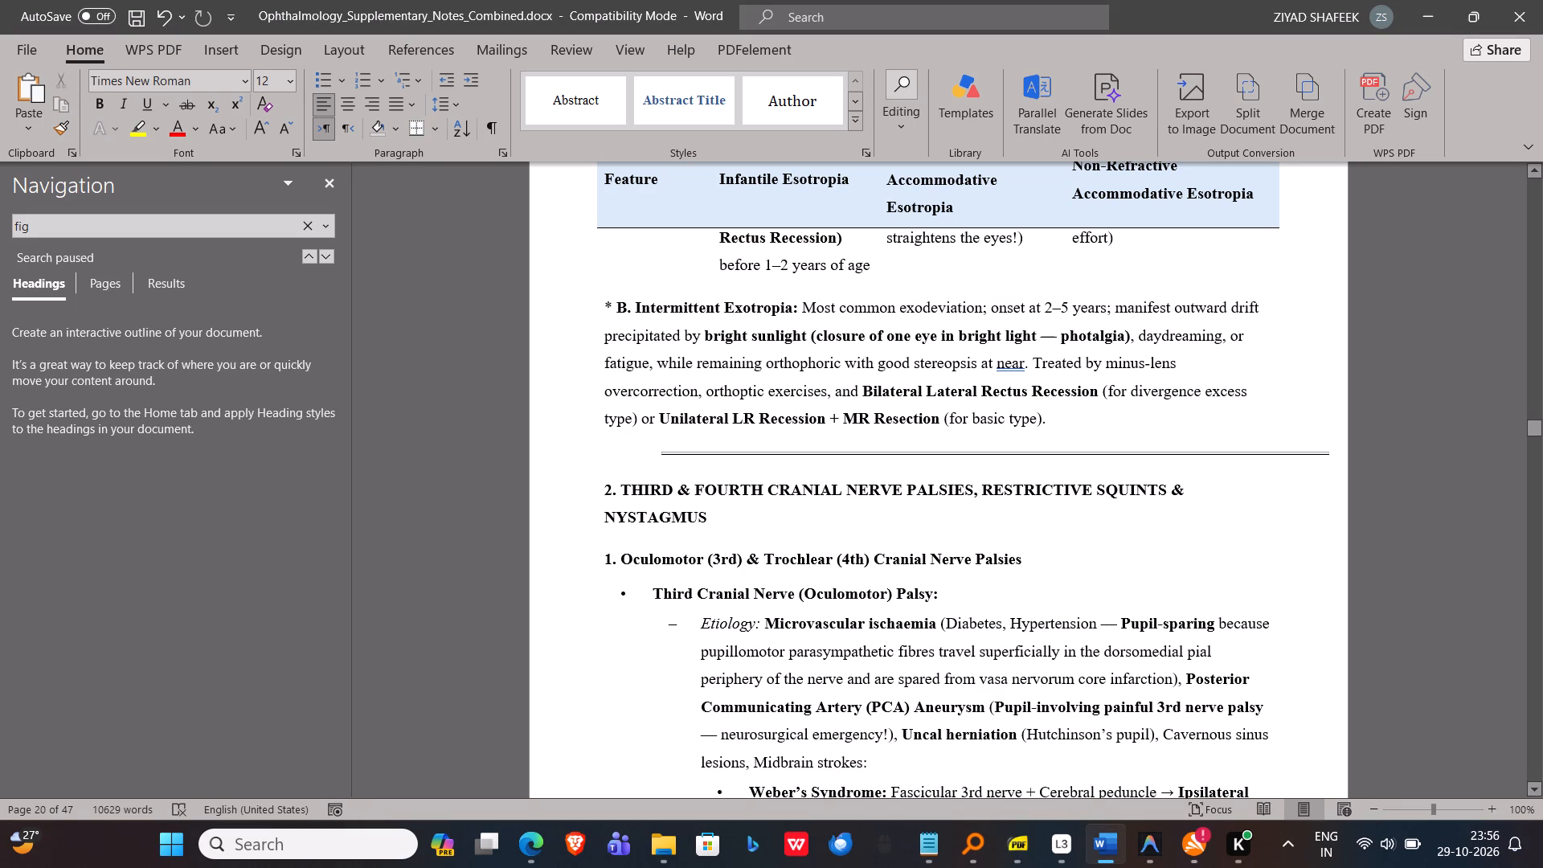
{"action": "key", "text": "Right"}
{"action": "key", "text": "BackSpace"}
{"action": "key", "text": "Return"}
{"action": "key", "text": "Return"}
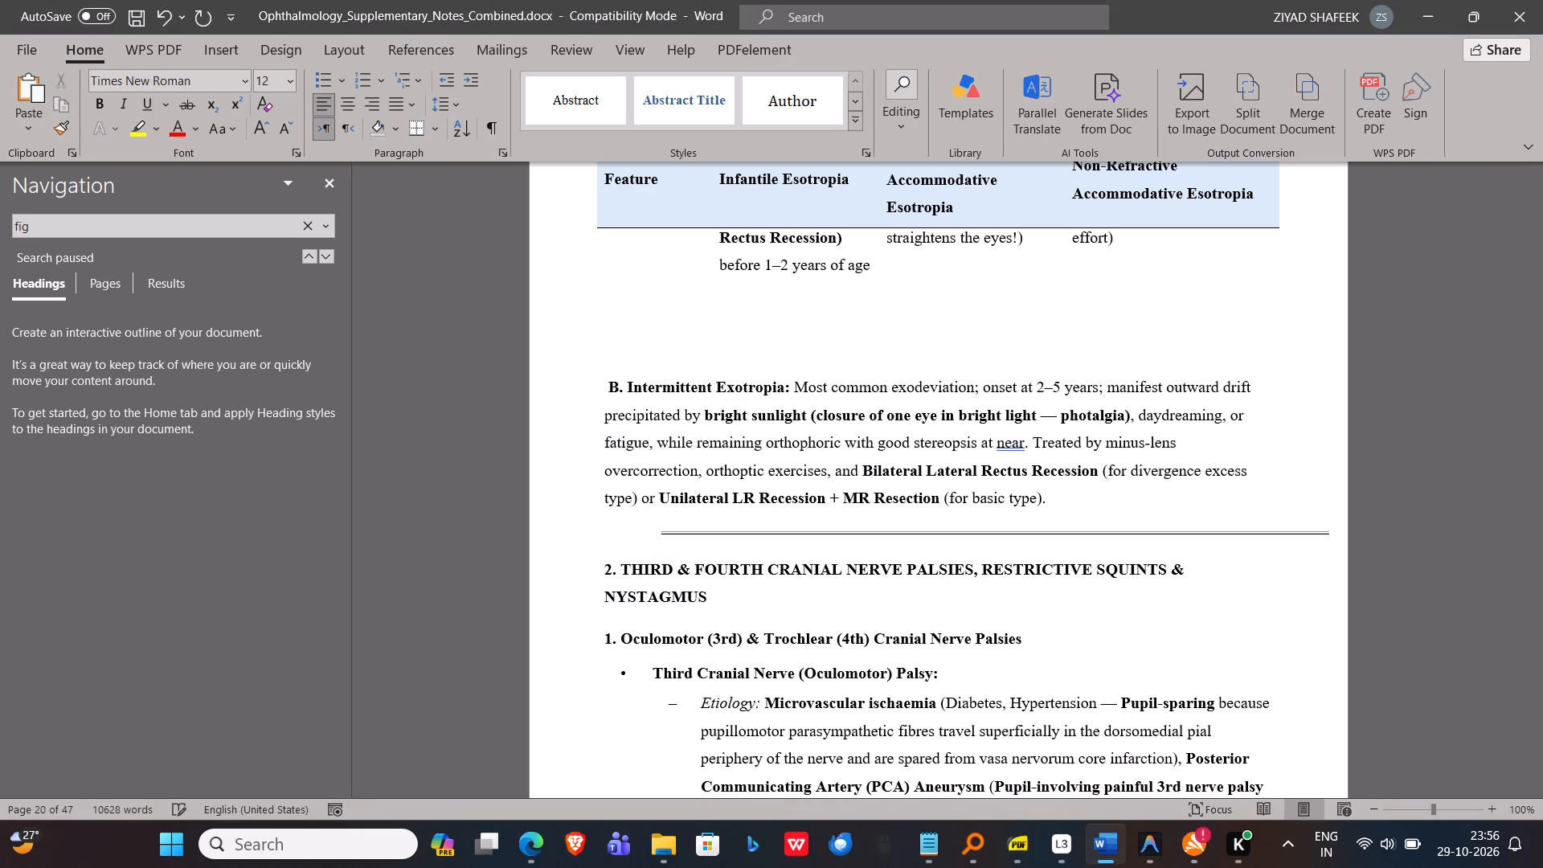
Insert the captured Fig. 14.15 on the blank line below the esotropia comparison table and shrink it slightly in proportion.
{"action": "left_click", "coordinate": [630, 306]}
{"action": "key", "text": "ctrl+v"}
{"action": "left_click", "coordinate": [833, 555]}
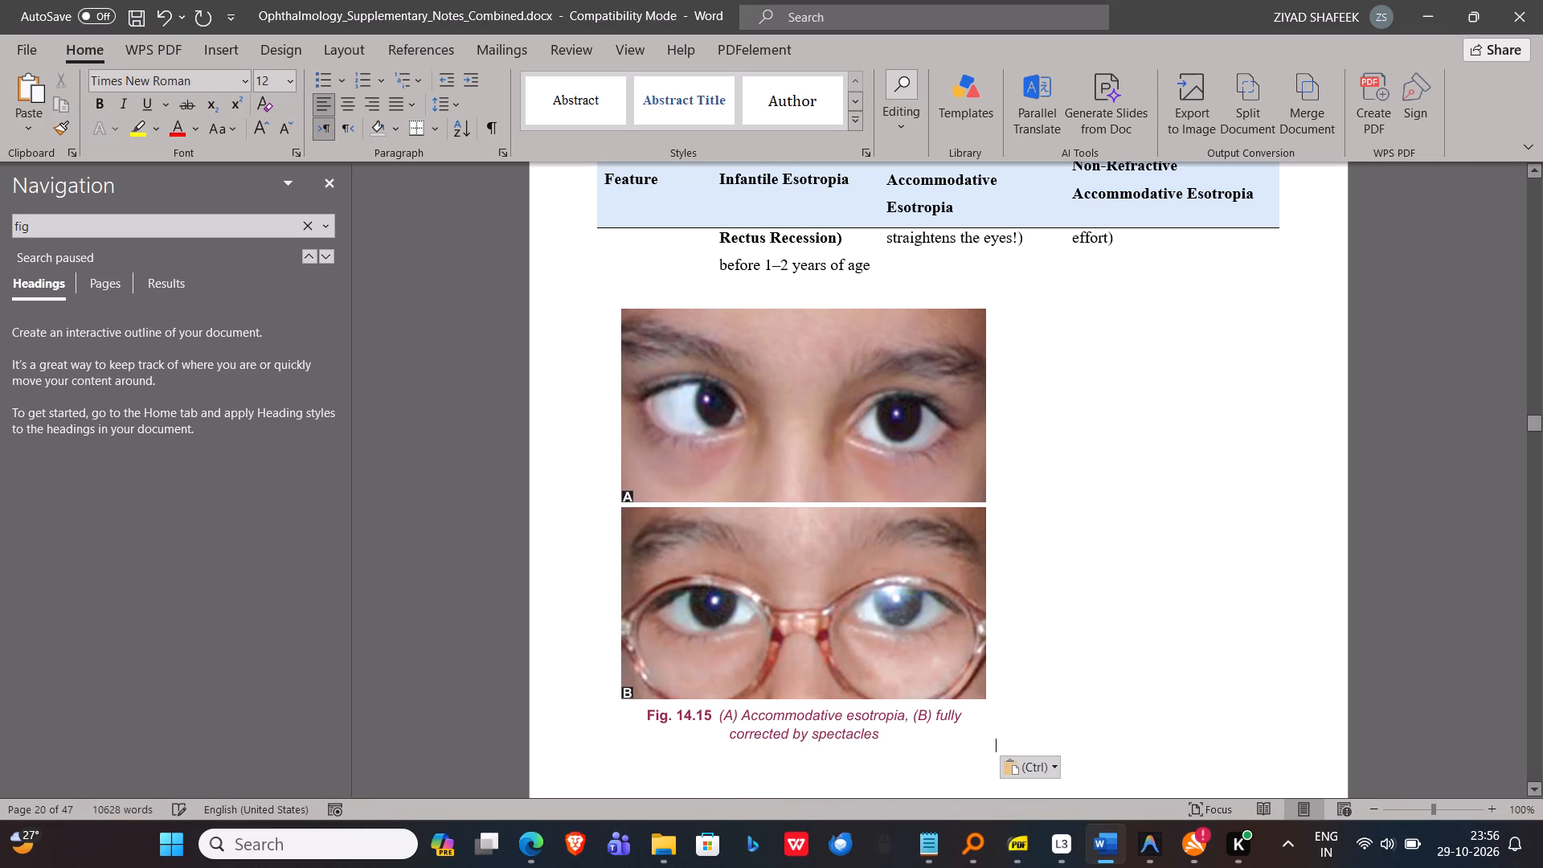
{"action": "left_click_drag", "start_coordinate": [994, 751], "coordinate": [975, 725]}
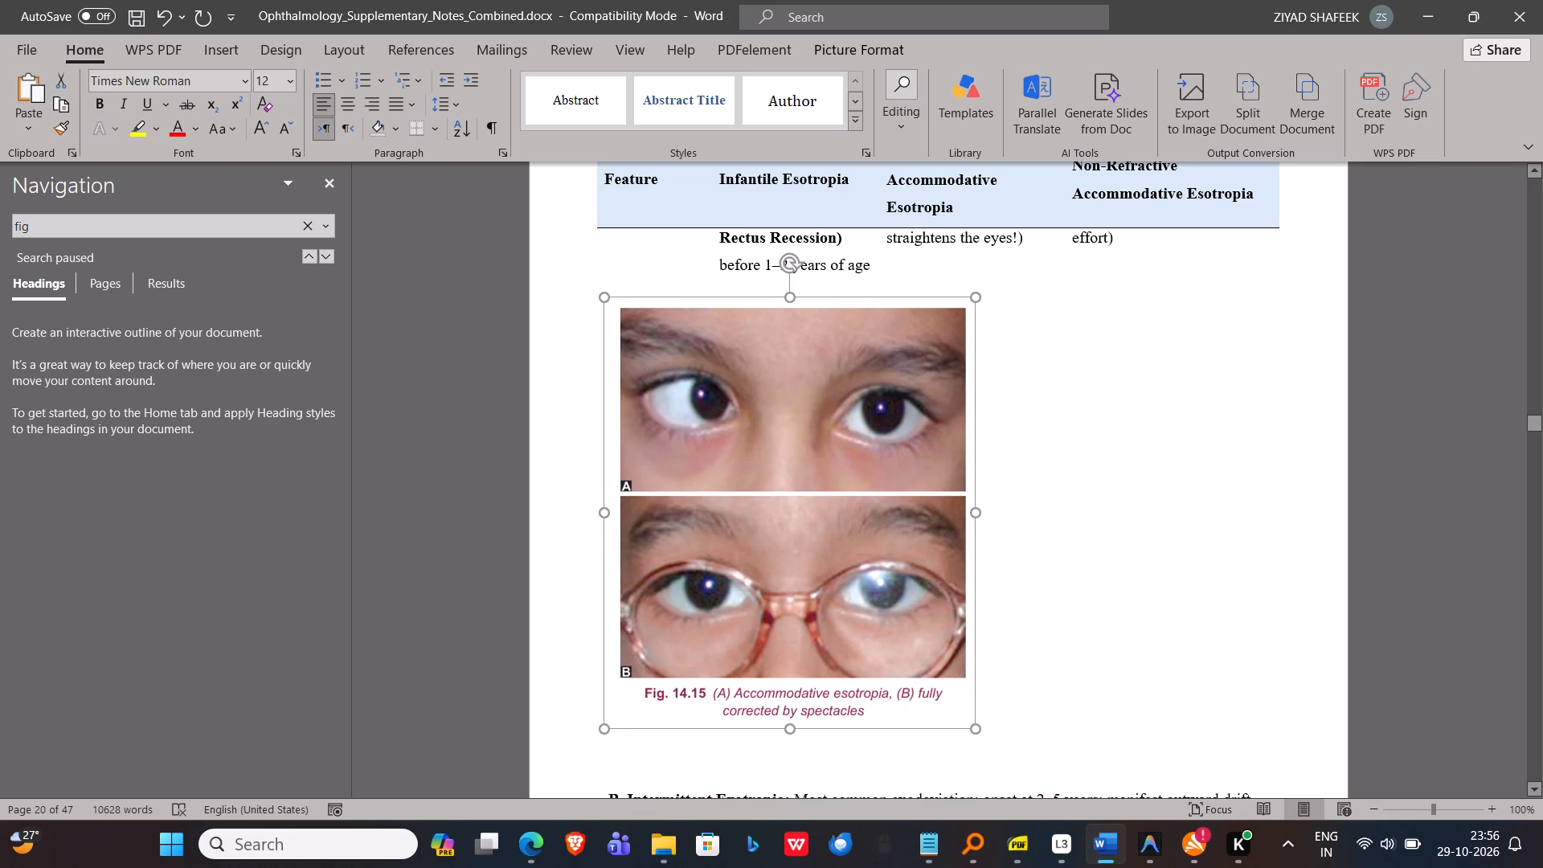
{"action": "left_click_drag", "start_coordinate": [975, 725], "coordinate": [963, 711]}
Locate the next figure reference in the notes, find 14.26 in the Khurana PDF and capture Fig. 14.26 with its caption.
{"action": "left_click", "coordinate": [328, 259]}
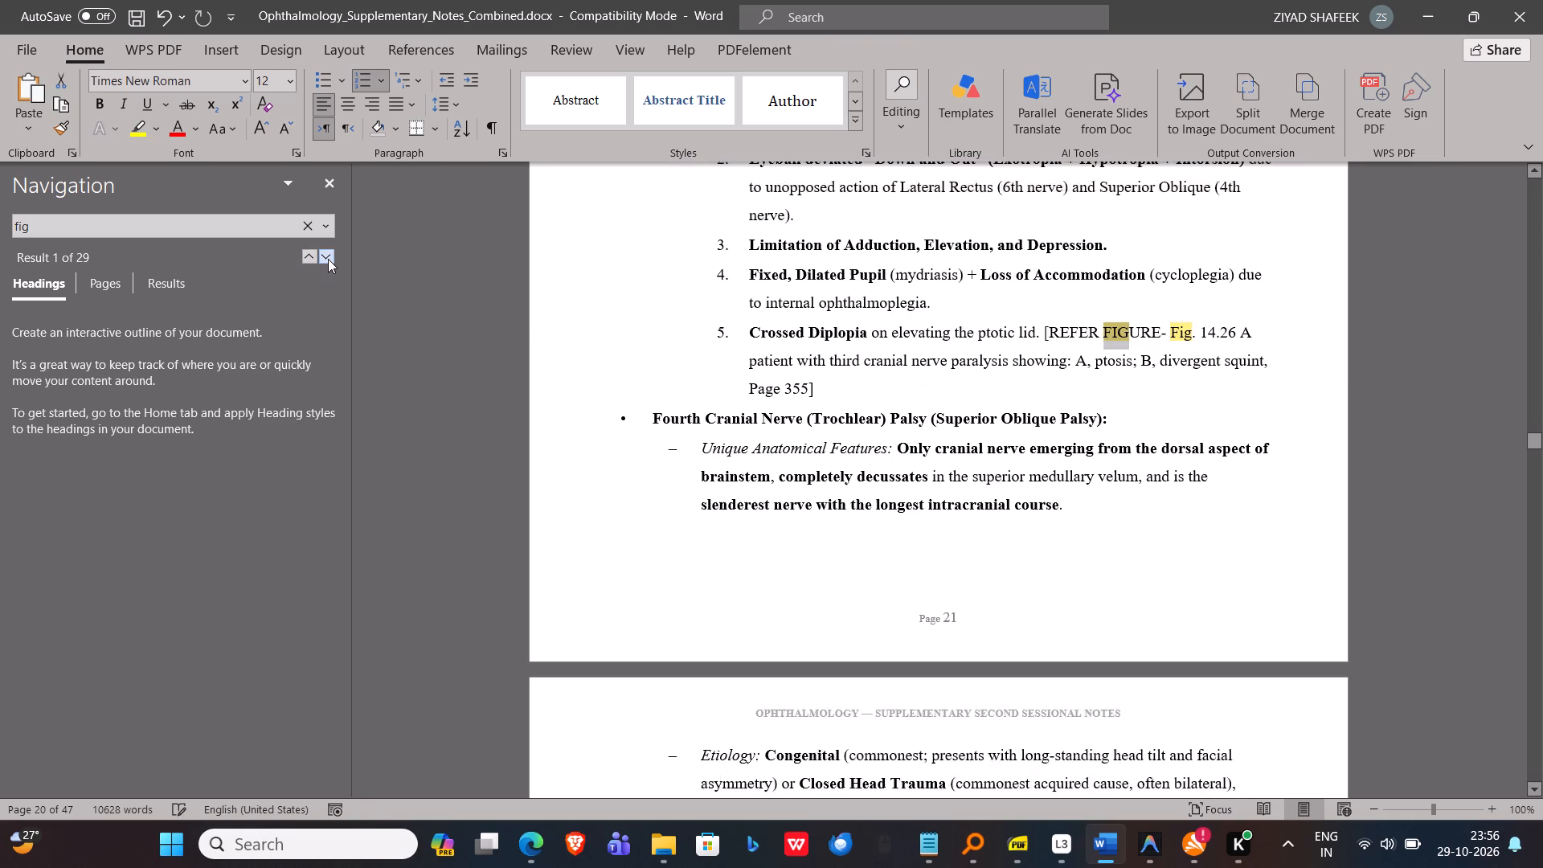
{"action": "key", "text": "alt+Tab"}
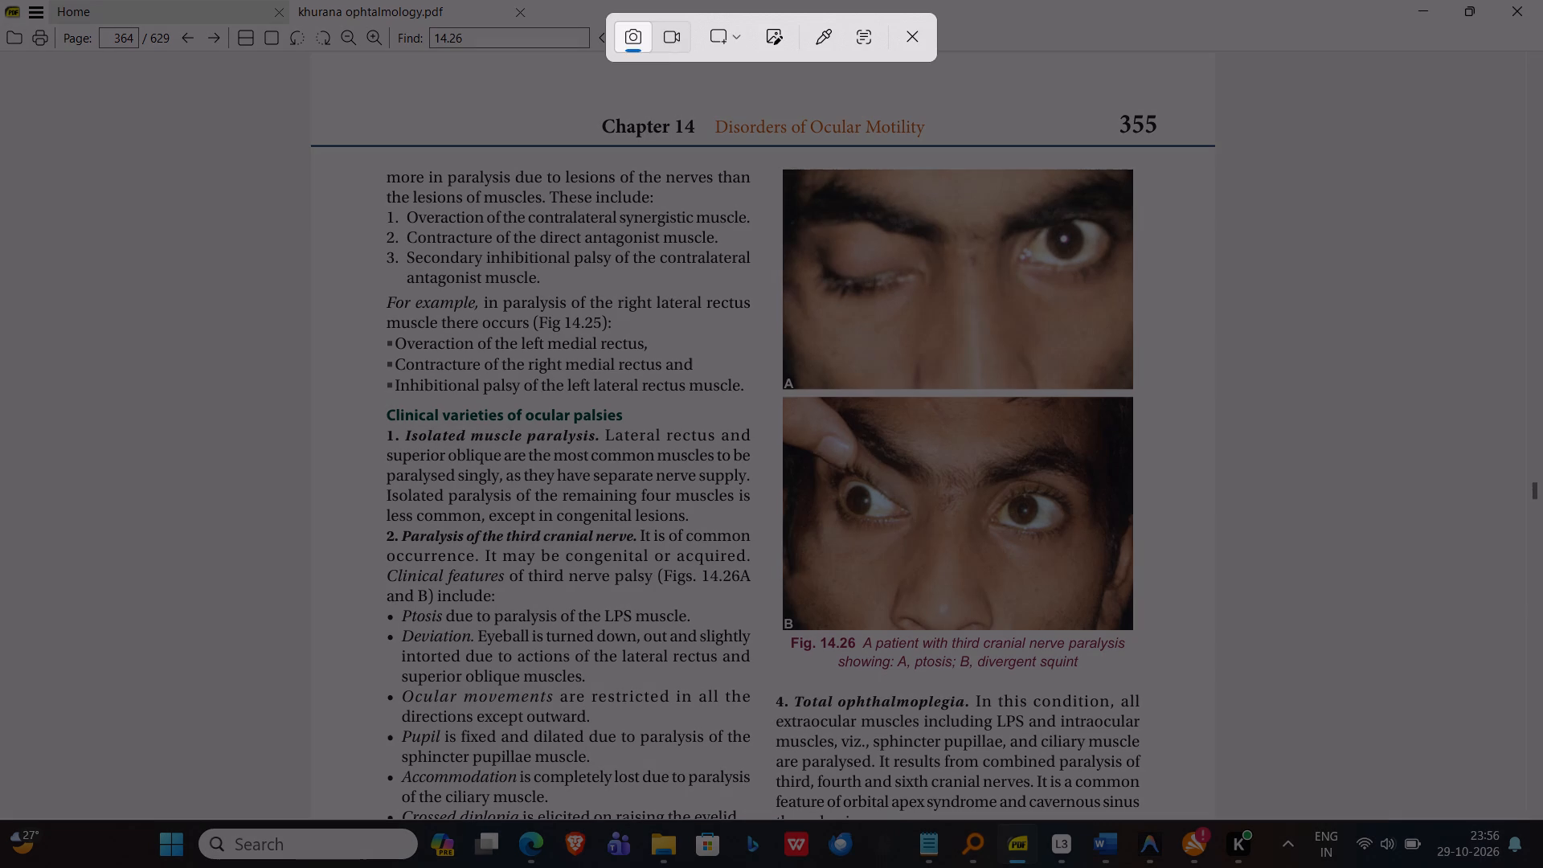
{"action": "left_click_drag", "start_coordinate": [773, 162], "coordinate": [1143, 679]}
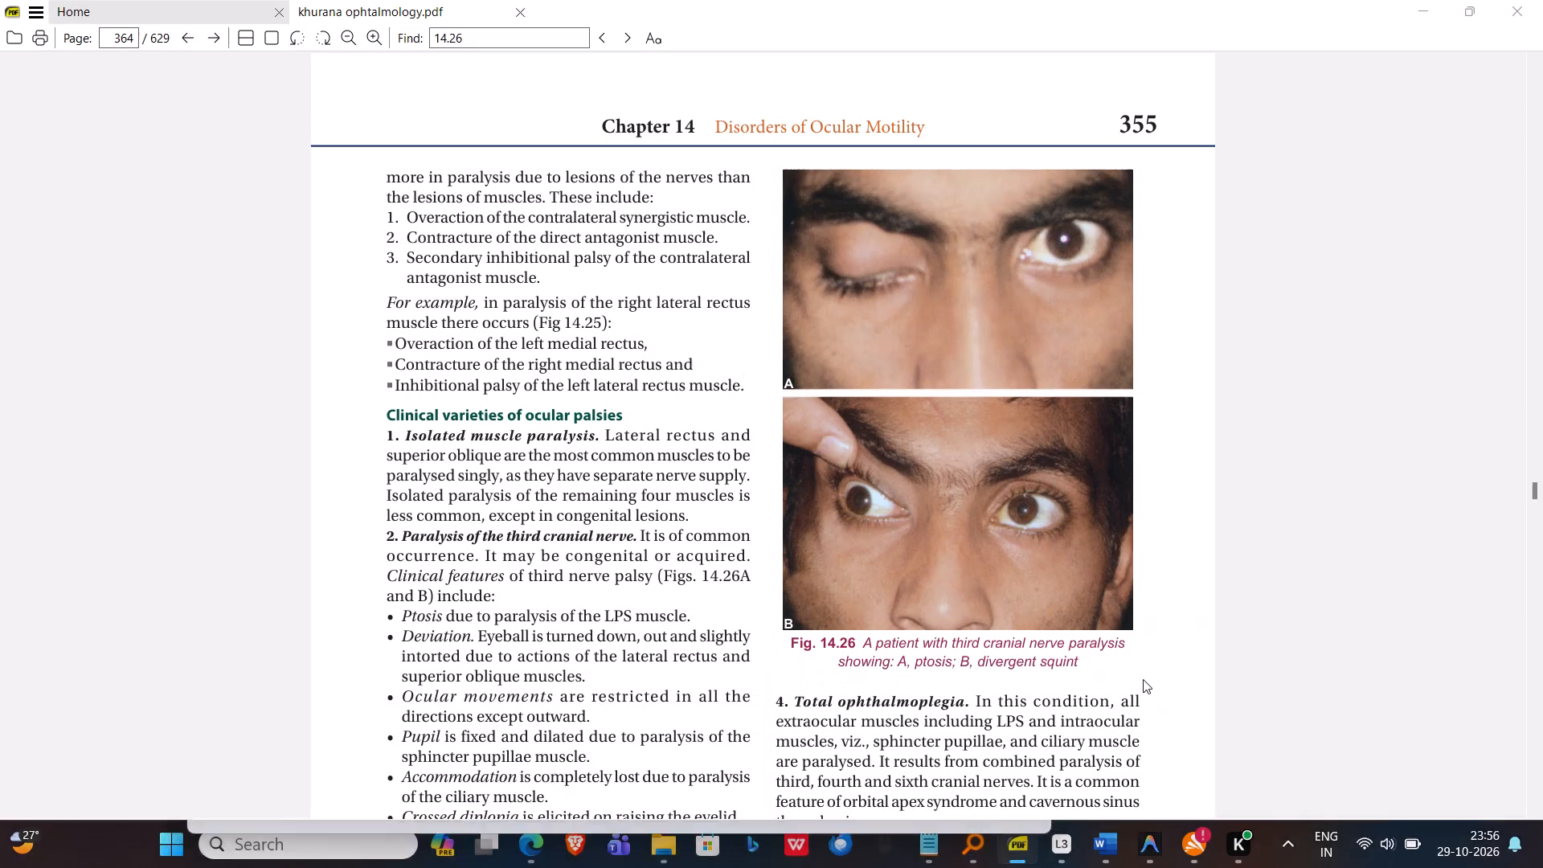
Delete the whole bracketed Fig. 14.26 reference at the end of the Crossed Diplopia item.
{"action": "left_click_drag", "start_coordinate": [1116, 359], "coordinate": [1063, 308]}
{"action": "key", "text": "BackSpace"}
{"action": "key", "text": "BackSpace"}
Insert the captured Fig. 14.26 on its own unindented line below the Crossed Diplopia item and shrink it slightly in proportion.
{"action": "key", "text": "Return"}
{"action": "key", "text": "BackSpace"}
{"action": "key", "text": "BackSpace"}
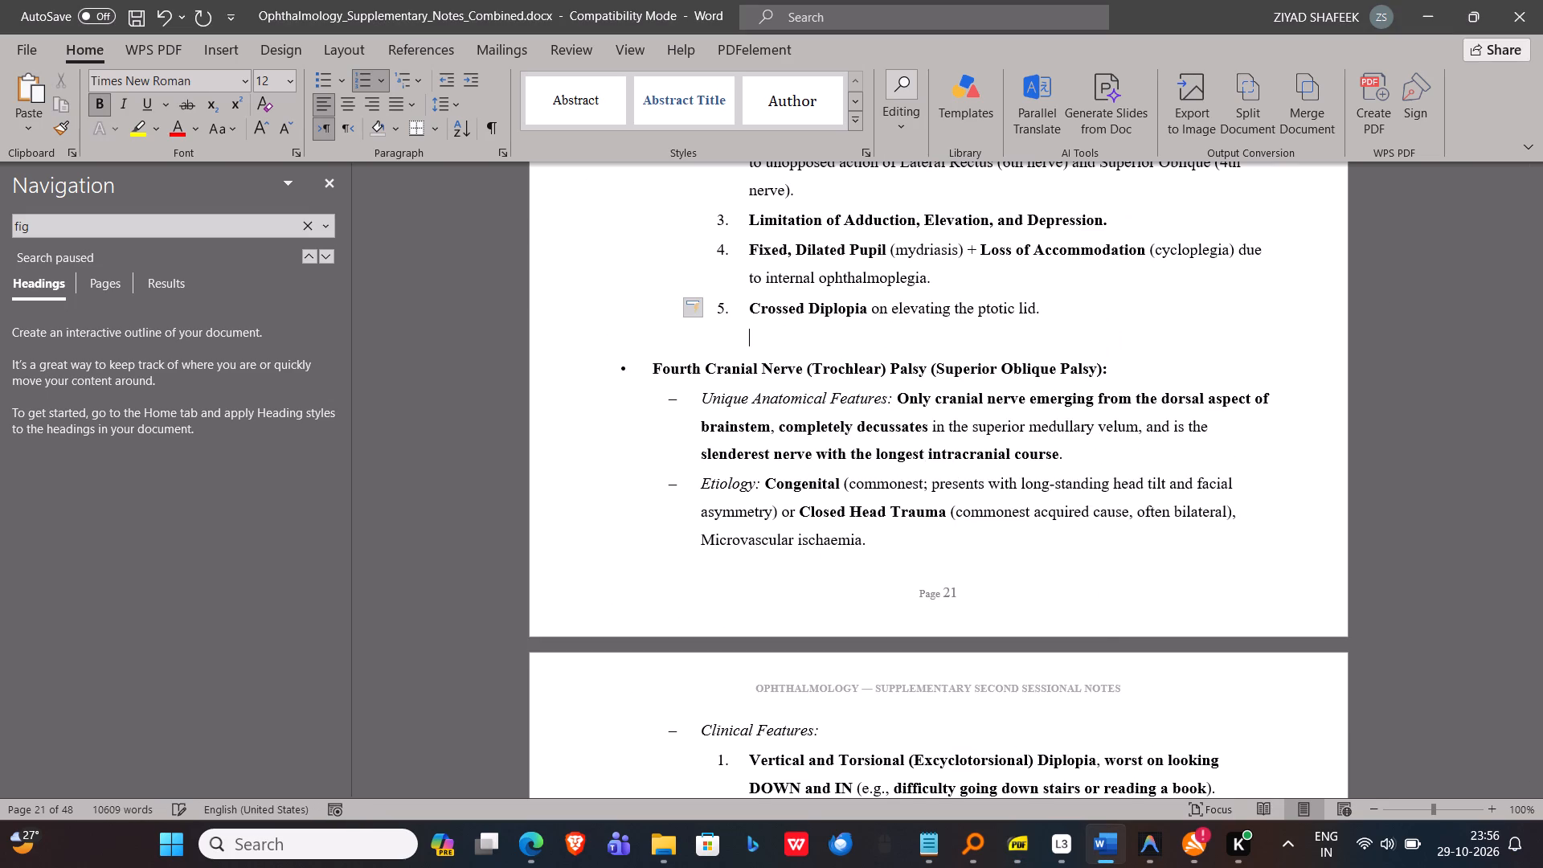
{"action": "key", "text": "BackSpace"}
{"action": "key", "text": "ctrl+v"}
{"action": "left_click", "coordinate": [910, 518]}
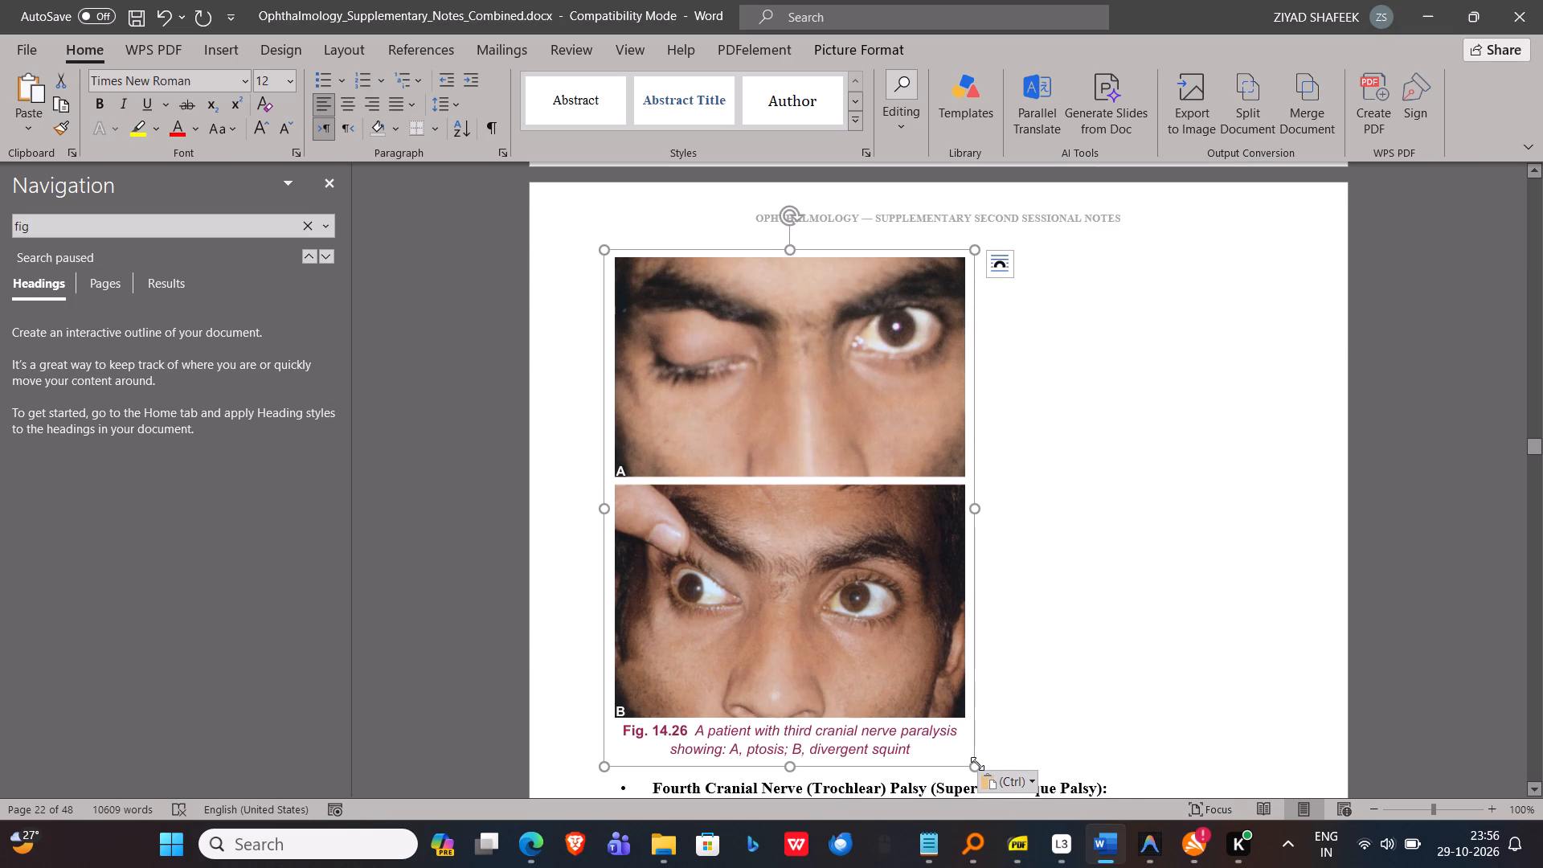
{"action": "left_click_drag", "start_coordinate": [977, 764], "coordinate": [929, 708]}
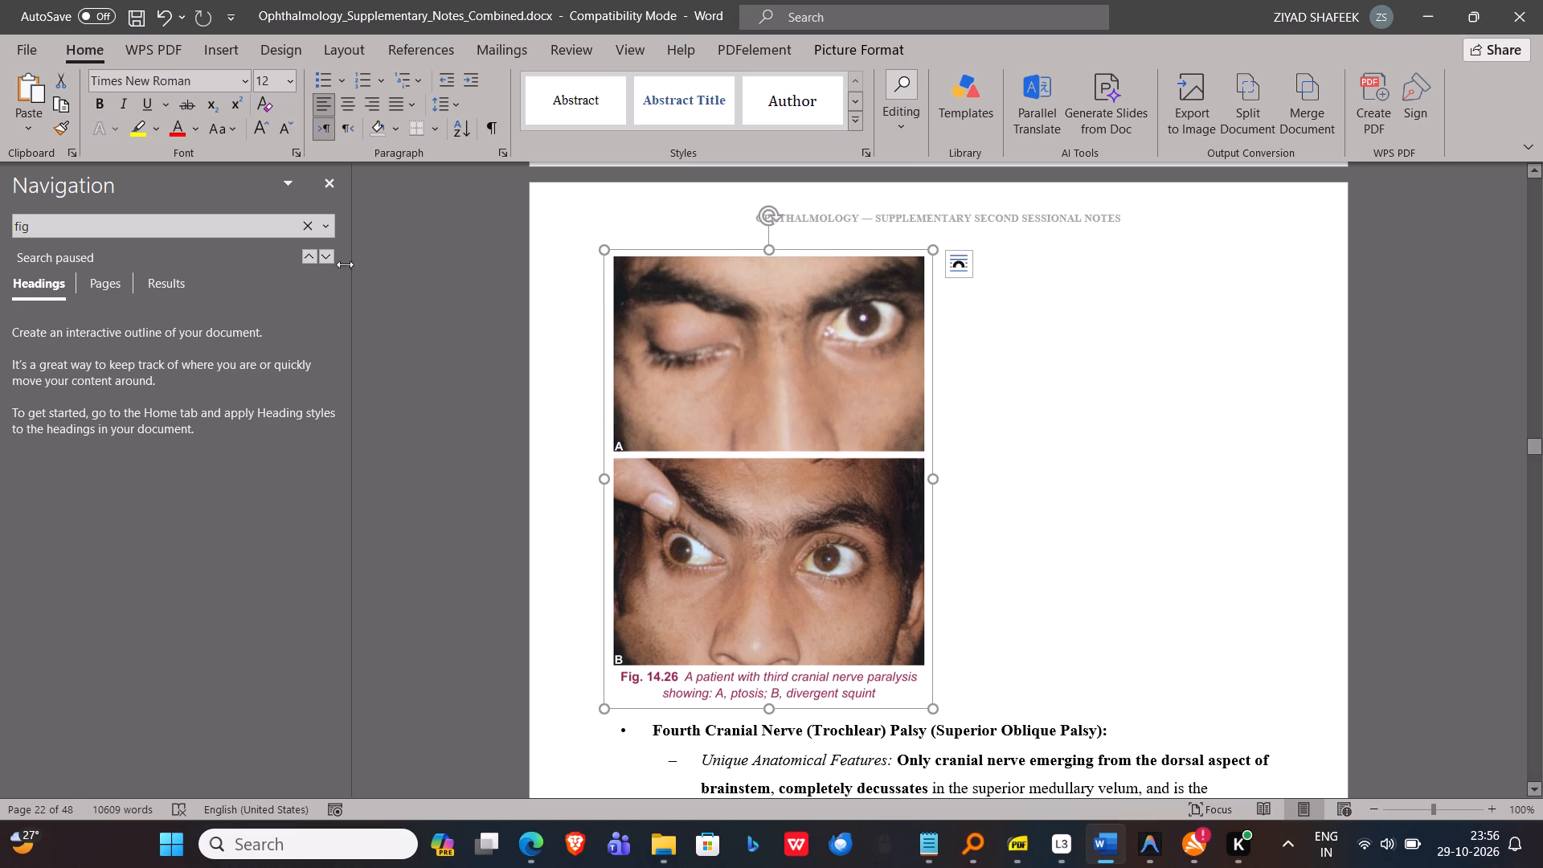
Locate the next figure reference in the notes, find 14.30 in the Khurana PDF and capture Fig. 14.30 with its caption.
{"action": "left_click", "coordinate": [330, 259]}
{"action": "key", "text": "alt+Tab"}
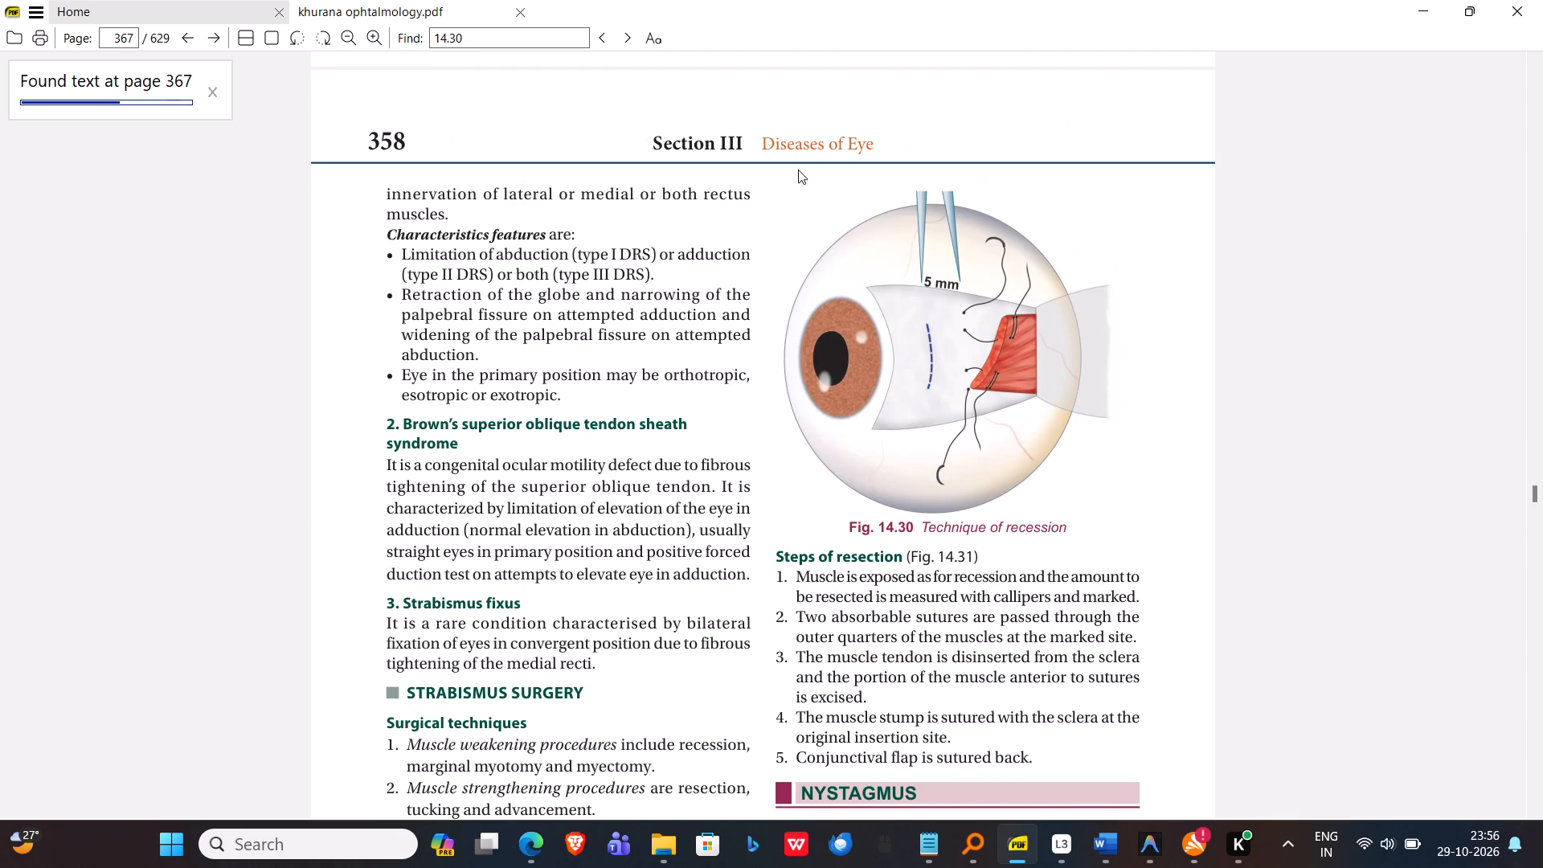
{"action": "left_click_drag", "start_coordinate": [772, 182], "coordinate": [1113, 534]}
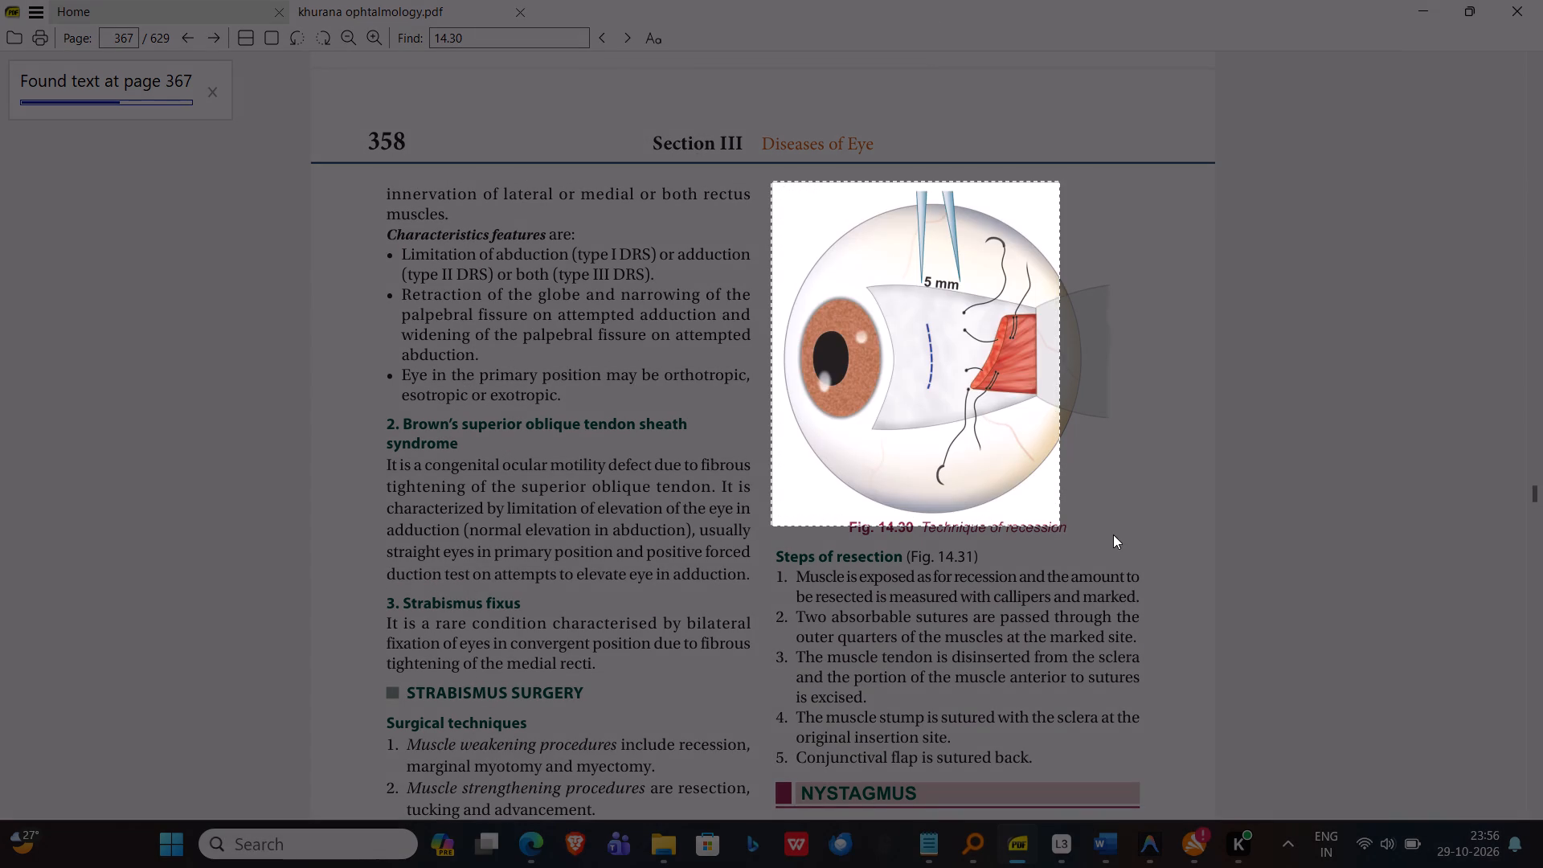
{"action": "left_click_drag", "start_coordinate": [1113, 534], "coordinate": [1122, 540]}
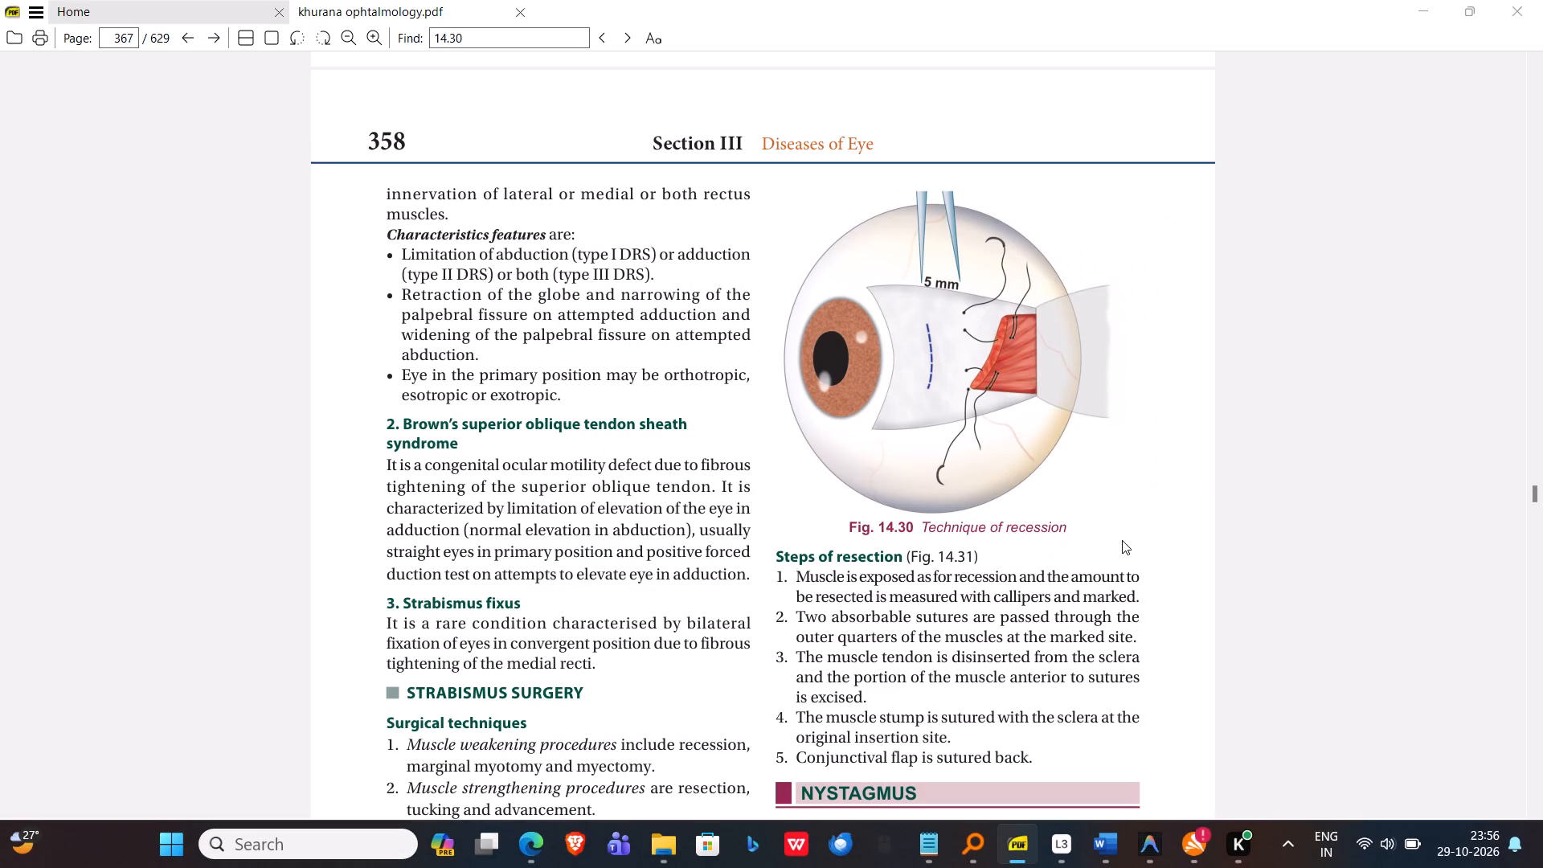
Replace the bracketed Fig. 14.30 and 14.31 reference after Strengthening Procedures with the captured Fig. 14.30 on its own unindented line.
{"action": "left_click_drag", "start_coordinate": [1183, 345], "coordinate": [1045, 313]}
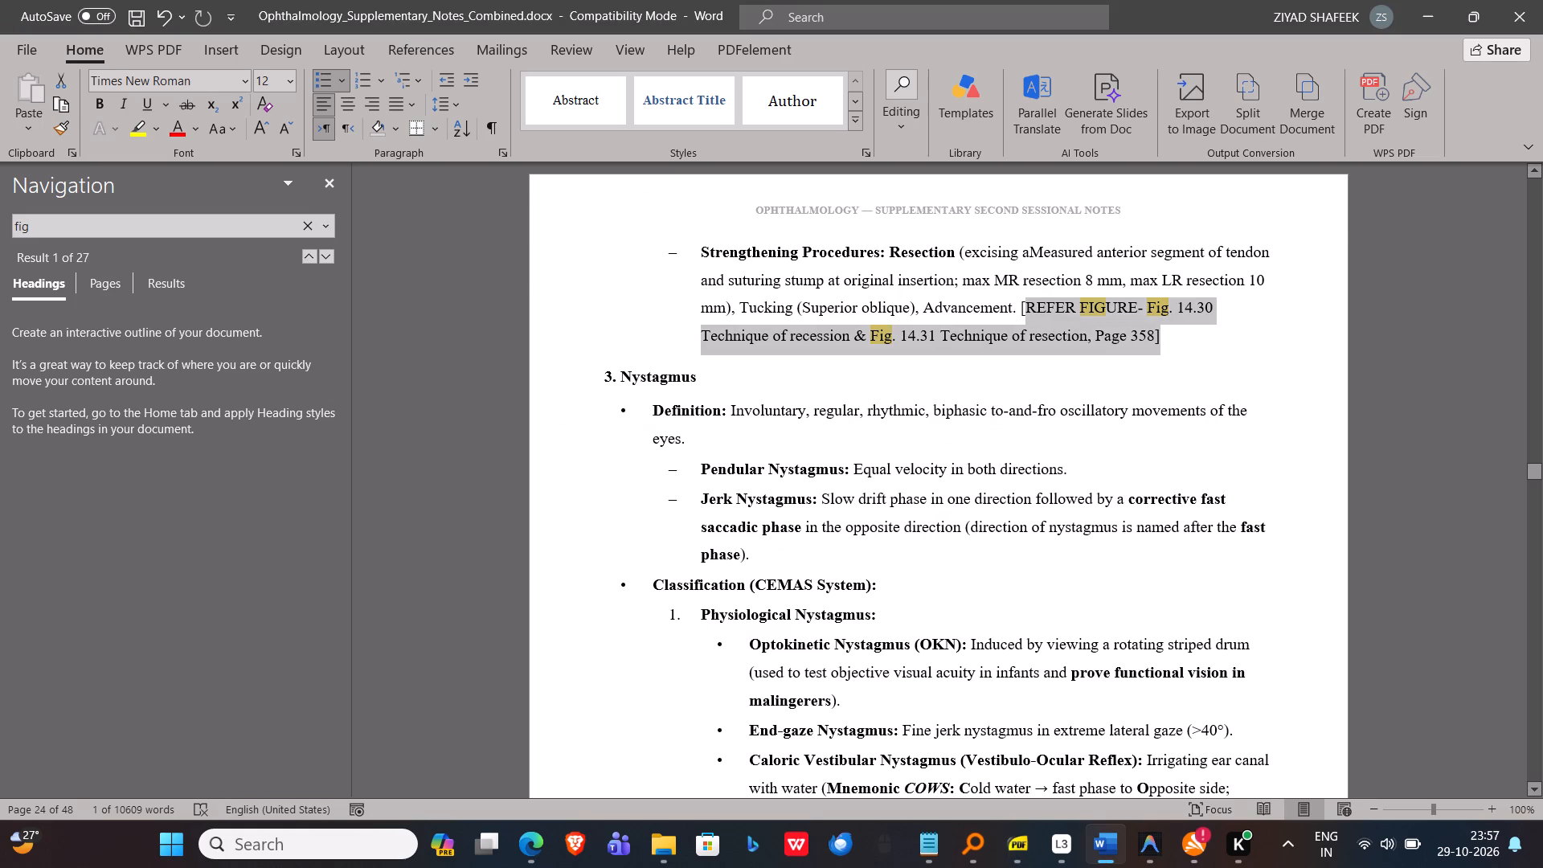
{"action": "left_click_drag", "start_coordinate": [1045, 313], "coordinate": [1032, 307]}
{"action": "key", "text": "BackSpace"}
{"action": "key", "text": "BackSpace"}
{"action": "key", "text": "Return"}
{"action": "key", "text": "BackSpace"}
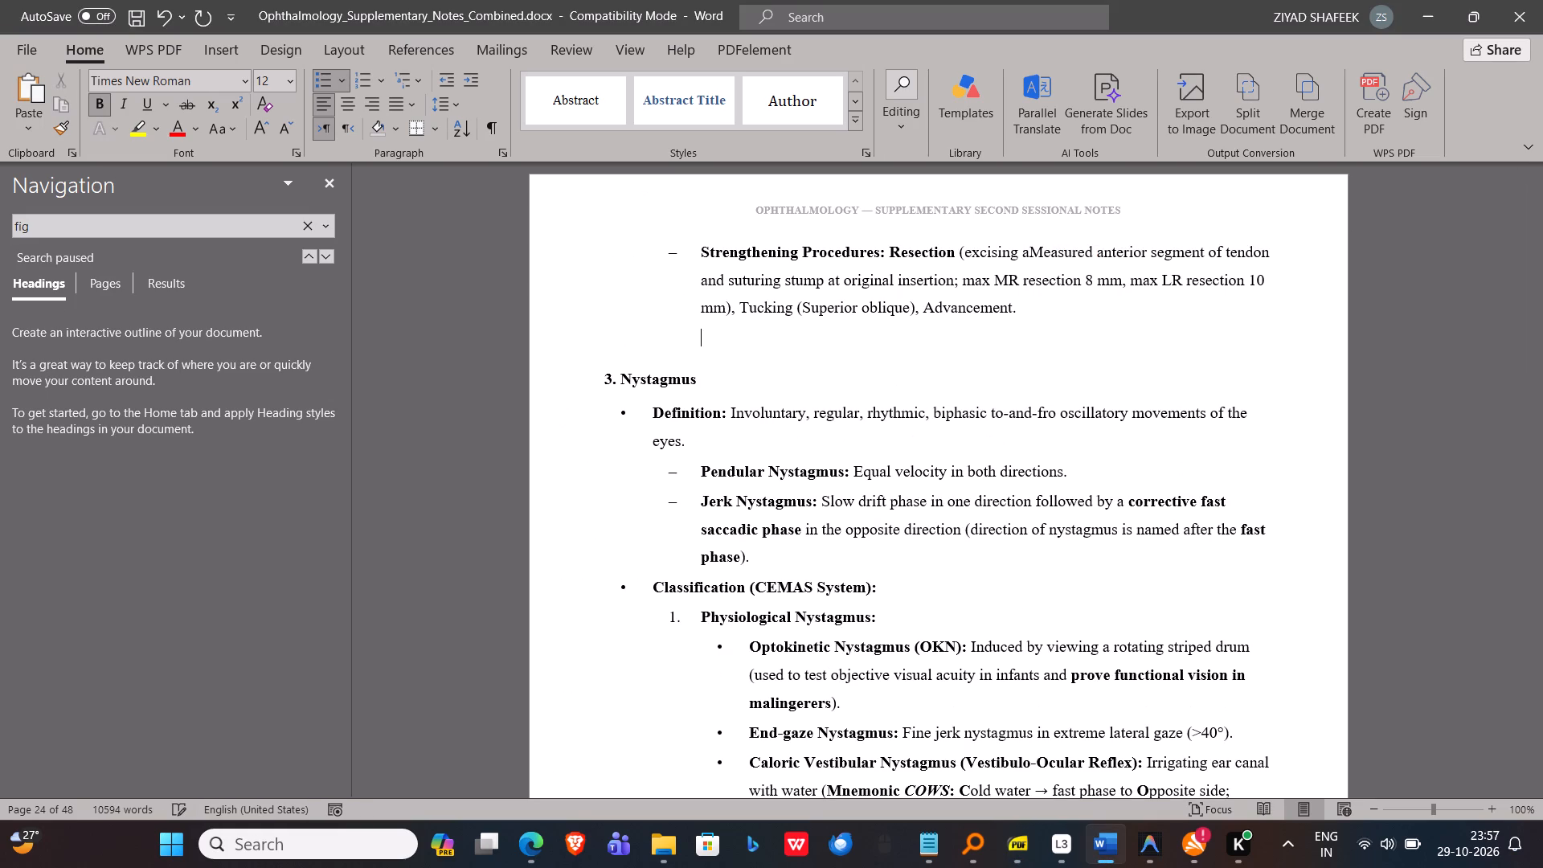
{"action": "key", "text": "BackSpace"}
{"action": "key", "text": "BackSpace"}
{"action": "key", "text": "ctrl+v"}
Capture Fig. 14.31 with its caption from the Khurana PDF and insert it directly after Fig. 14.30 in the notes.
{"action": "key", "text": "alt+Tab"}
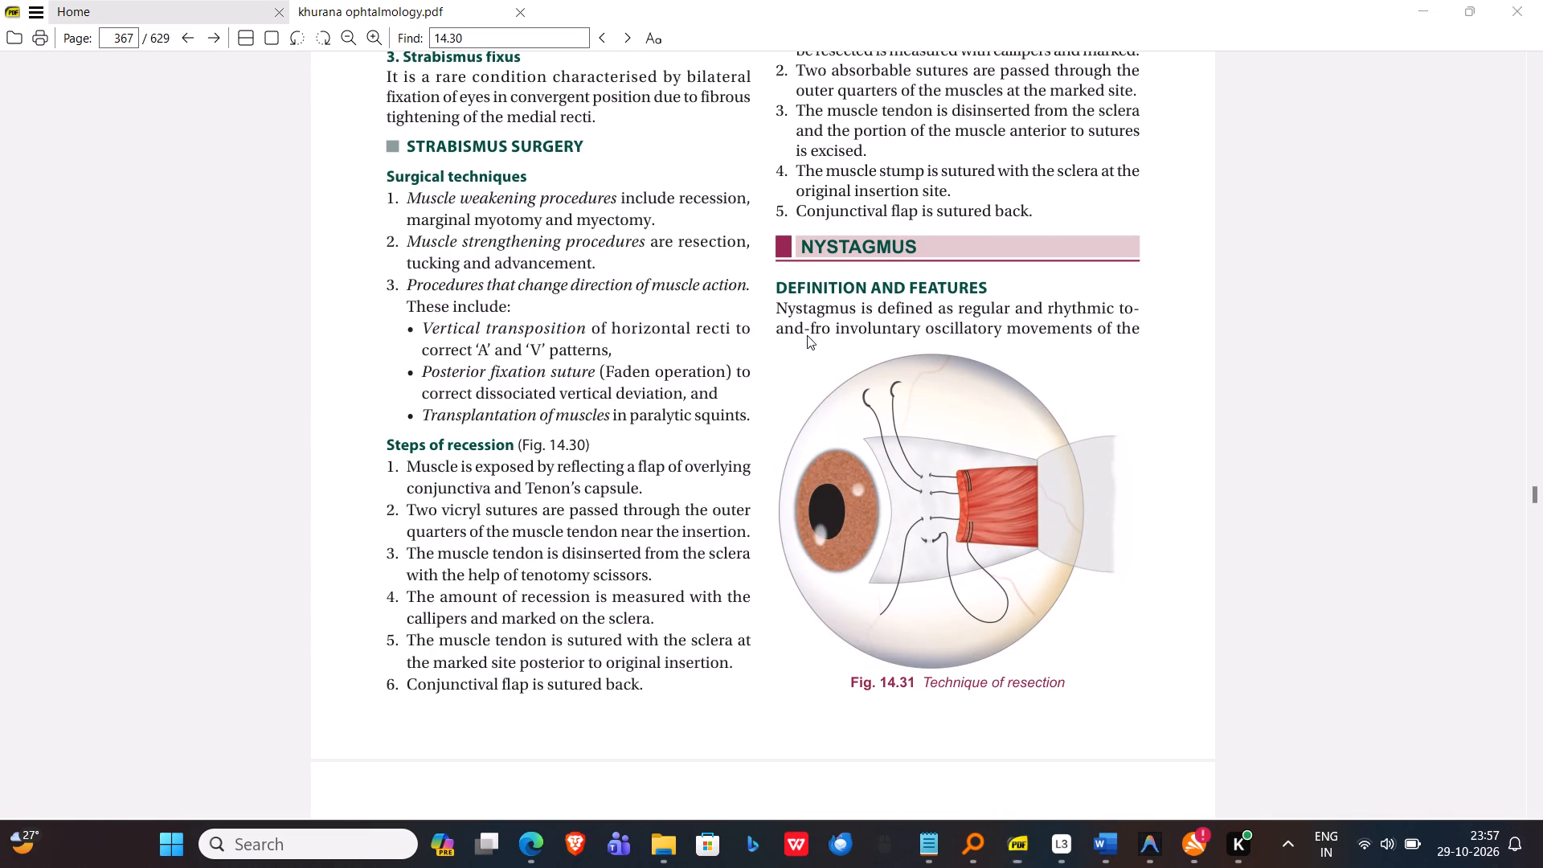
{"action": "left_click_drag", "start_coordinate": [780, 342], "coordinate": [1146, 739]}
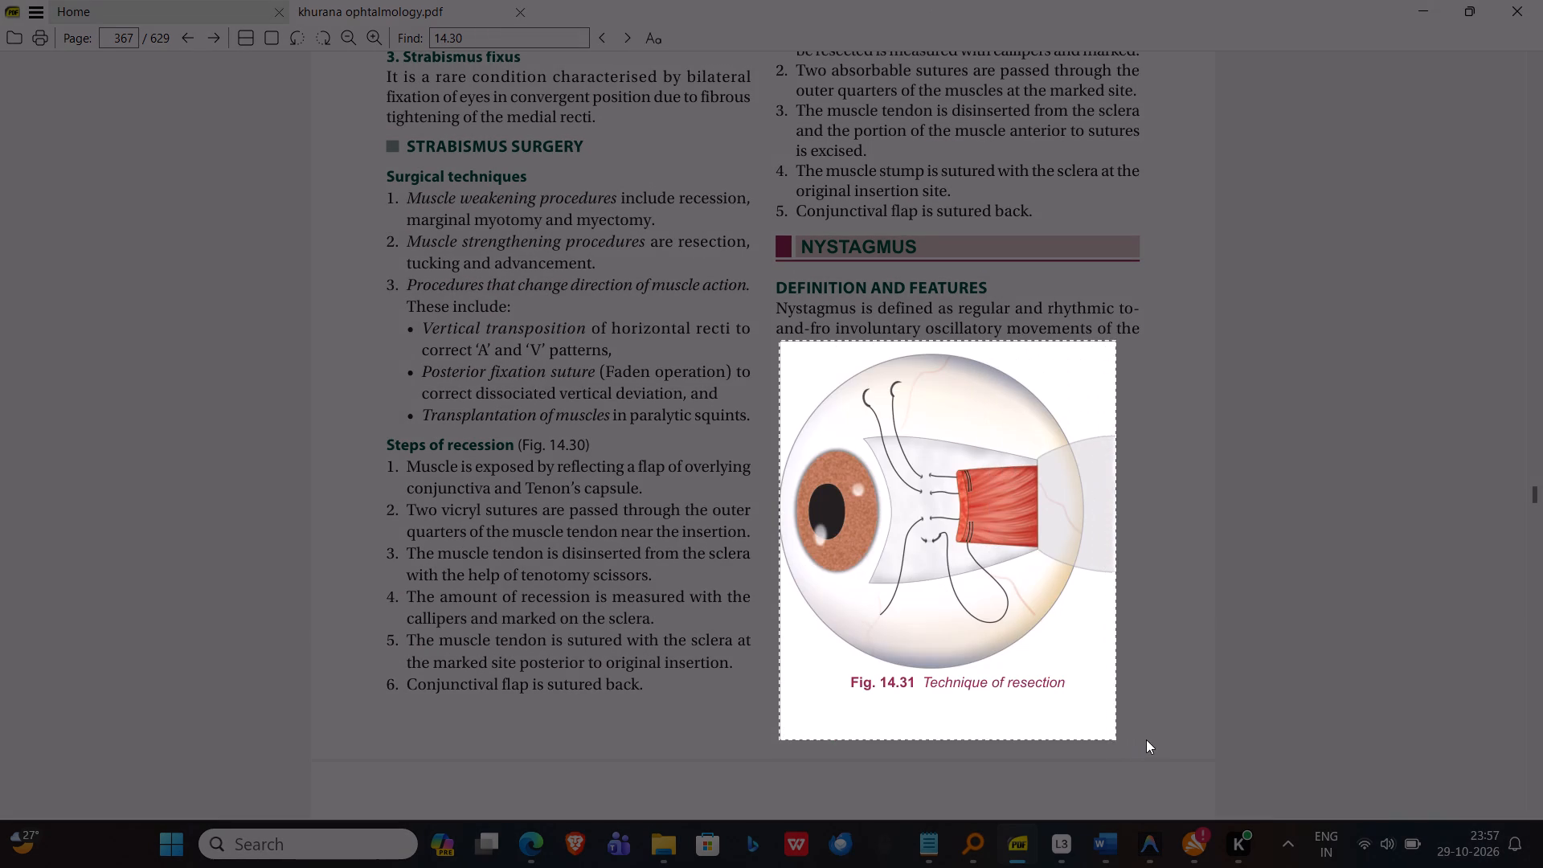
{"action": "left_click_drag", "start_coordinate": [1146, 739], "coordinate": [1128, 705]}
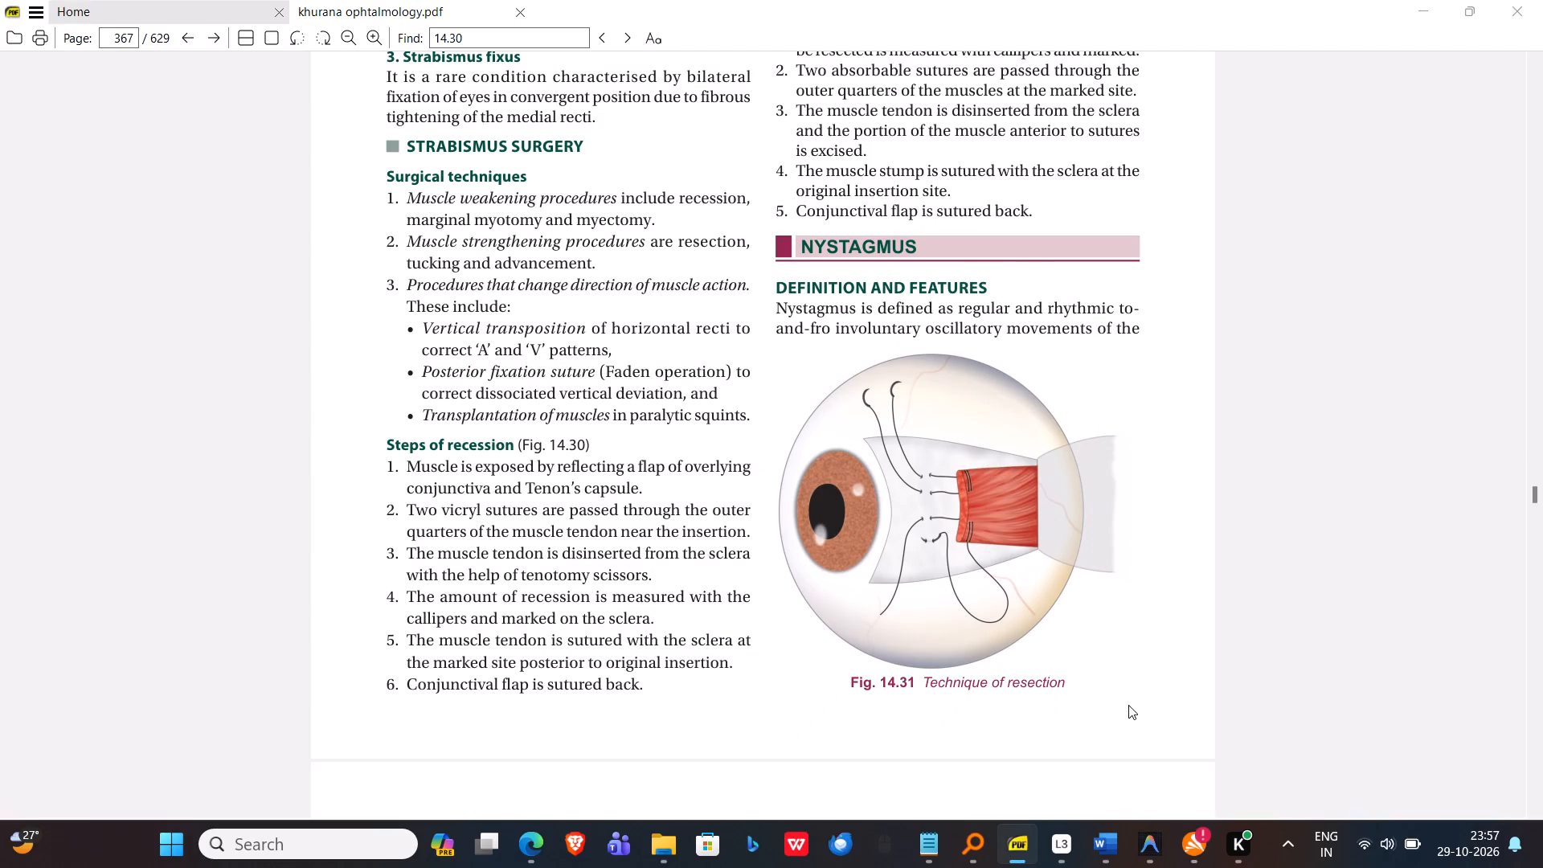
{"action": "key", "text": "ctrl+v"}
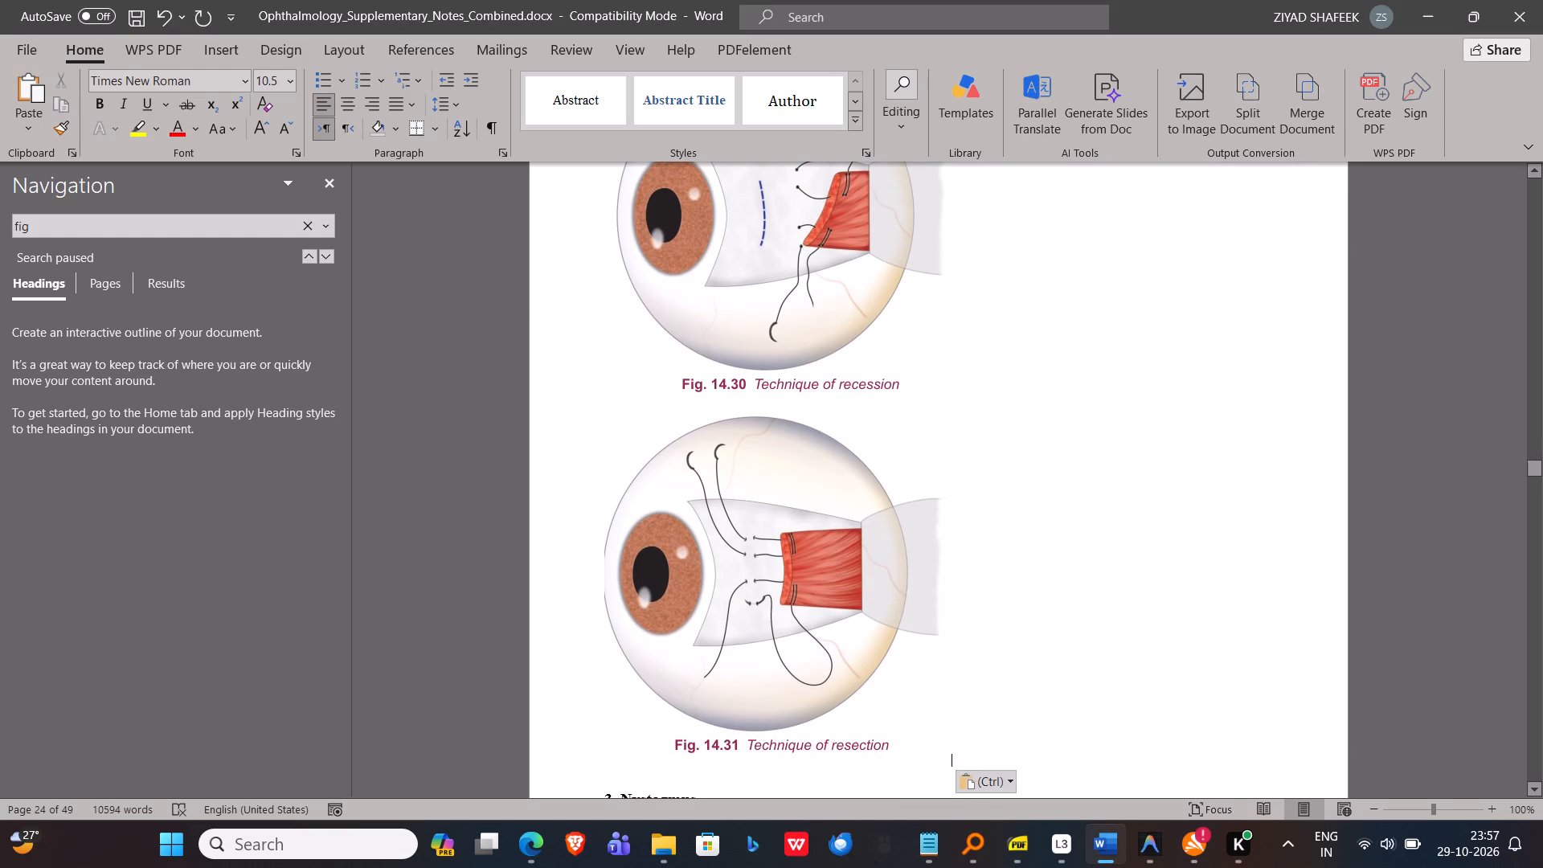
Shrink Fig. 14.31 and Fig. 14.30 slightly in proportion so they sit side by side above the Nystagmus heading.
{"action": "left_click", "coordinate": [849, 580]}
{"action": "left_click_drag", "start_coordinate": [950, 764], "coordinate": [915, 731]}
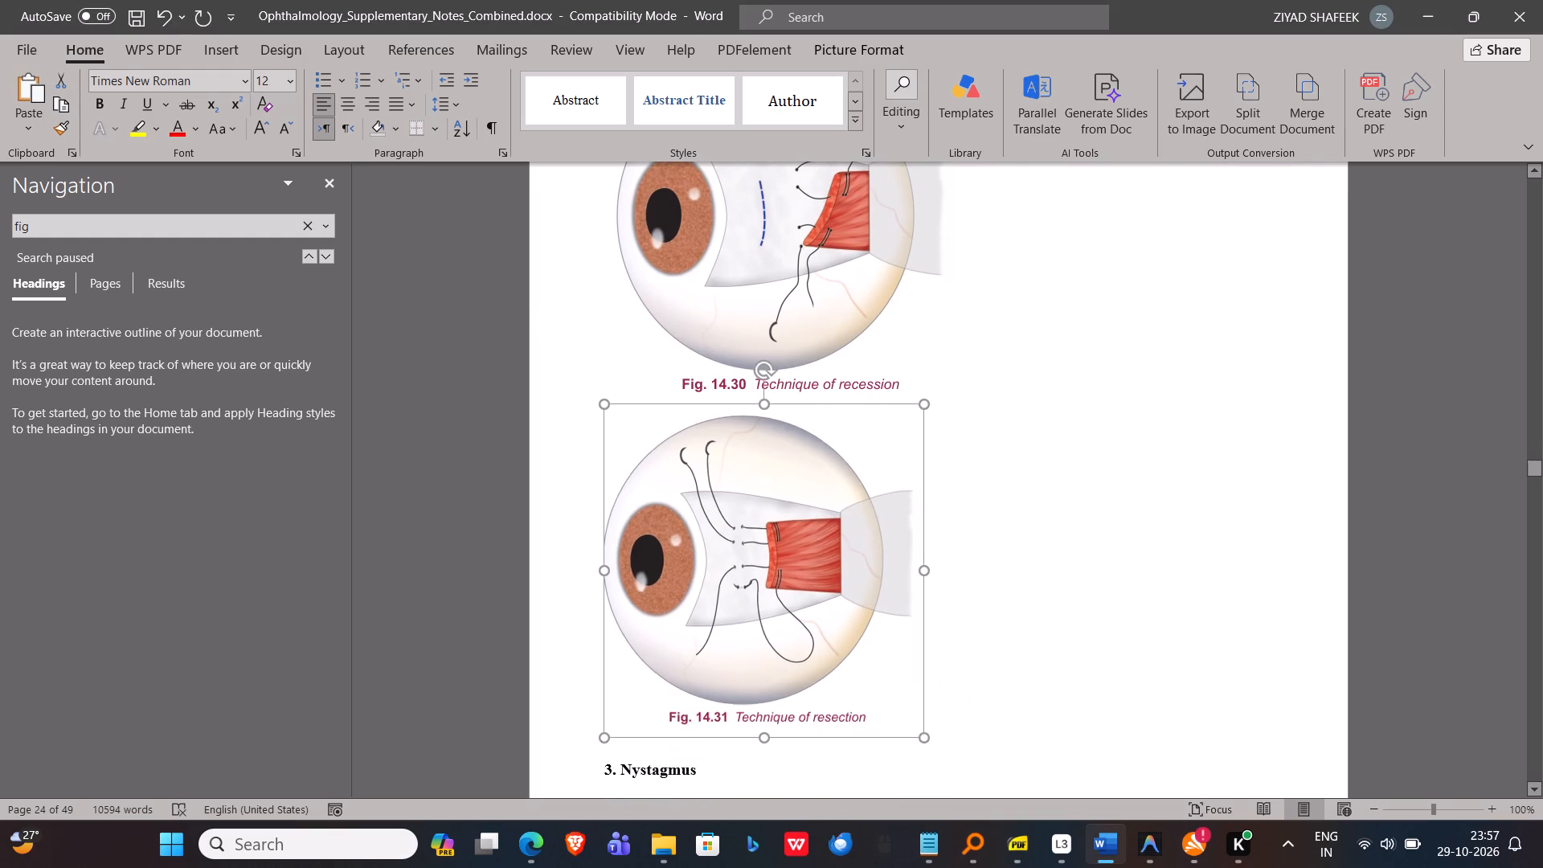
{"action": "left_click_drag", "start_coordinate": [915, 731], "coordinate": [913, 731]}
{"action": "left_click", "coordinate": [845, 450]}
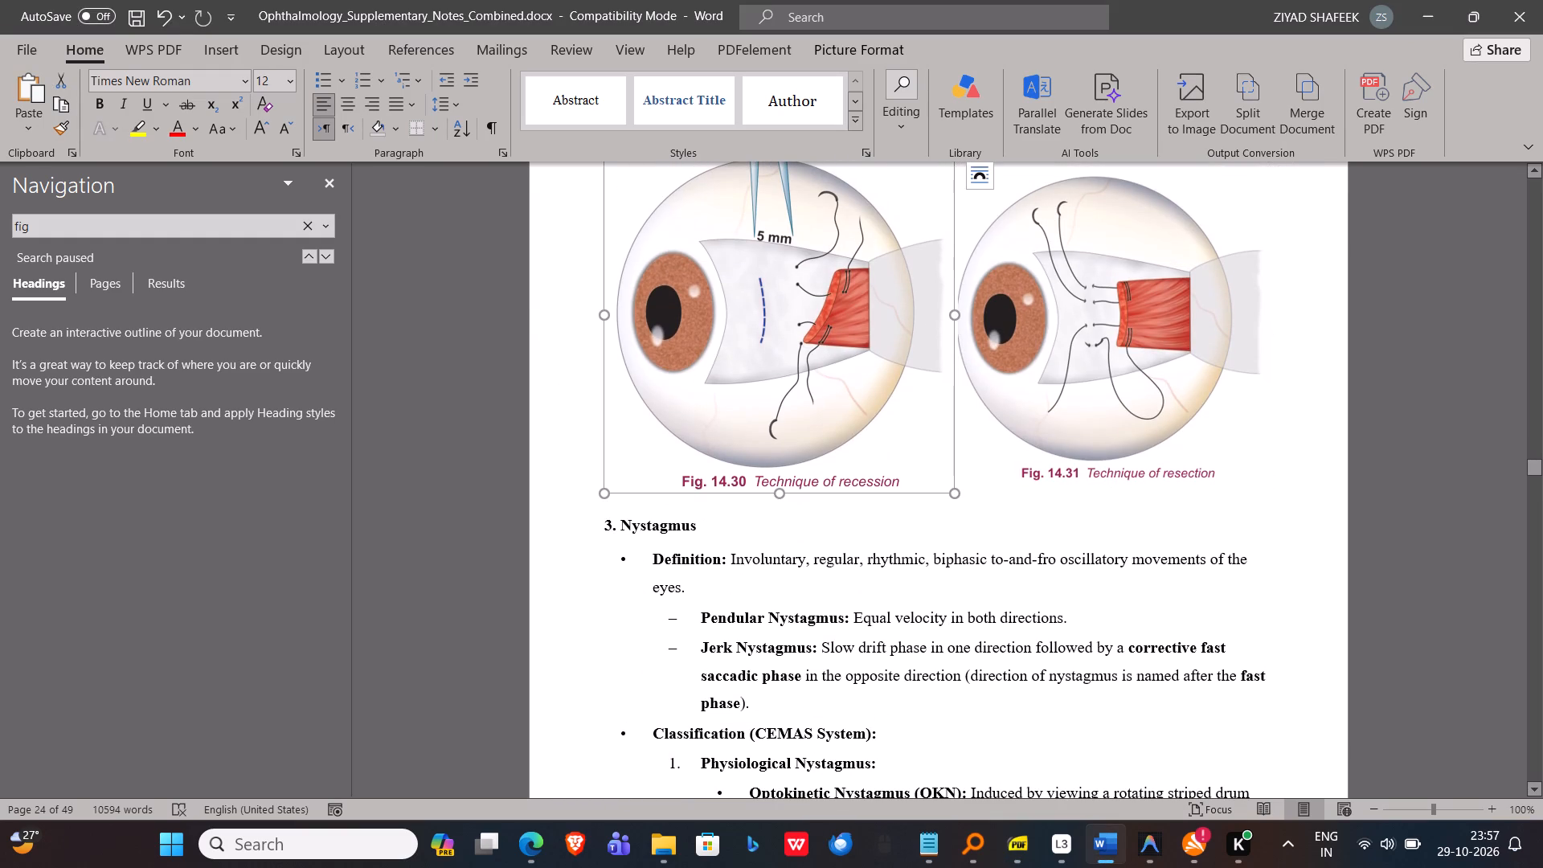
{"action": "left_click_drag", "start_coordinate": [950, 492], "coordinate": [904, 464]}
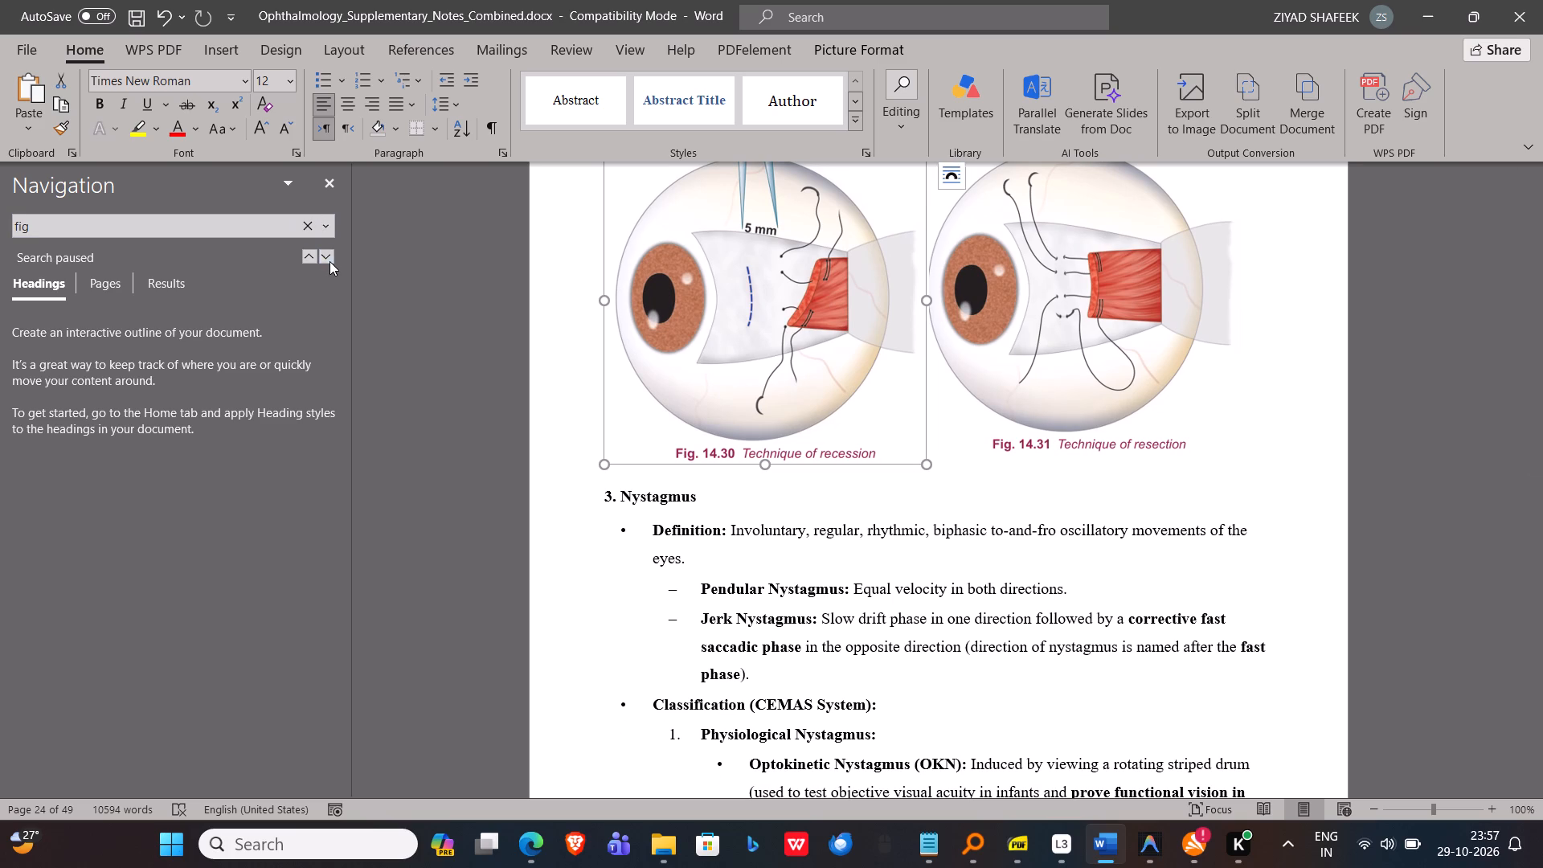
Locate the next figure reference in the notes, find 17.8 in the Khurana PDF and capture Fig. 17.8 with its caption.
{"action": "left_click", "coordinate": [329, 261]}
{"action": "key", "text": "alt+Tab"}
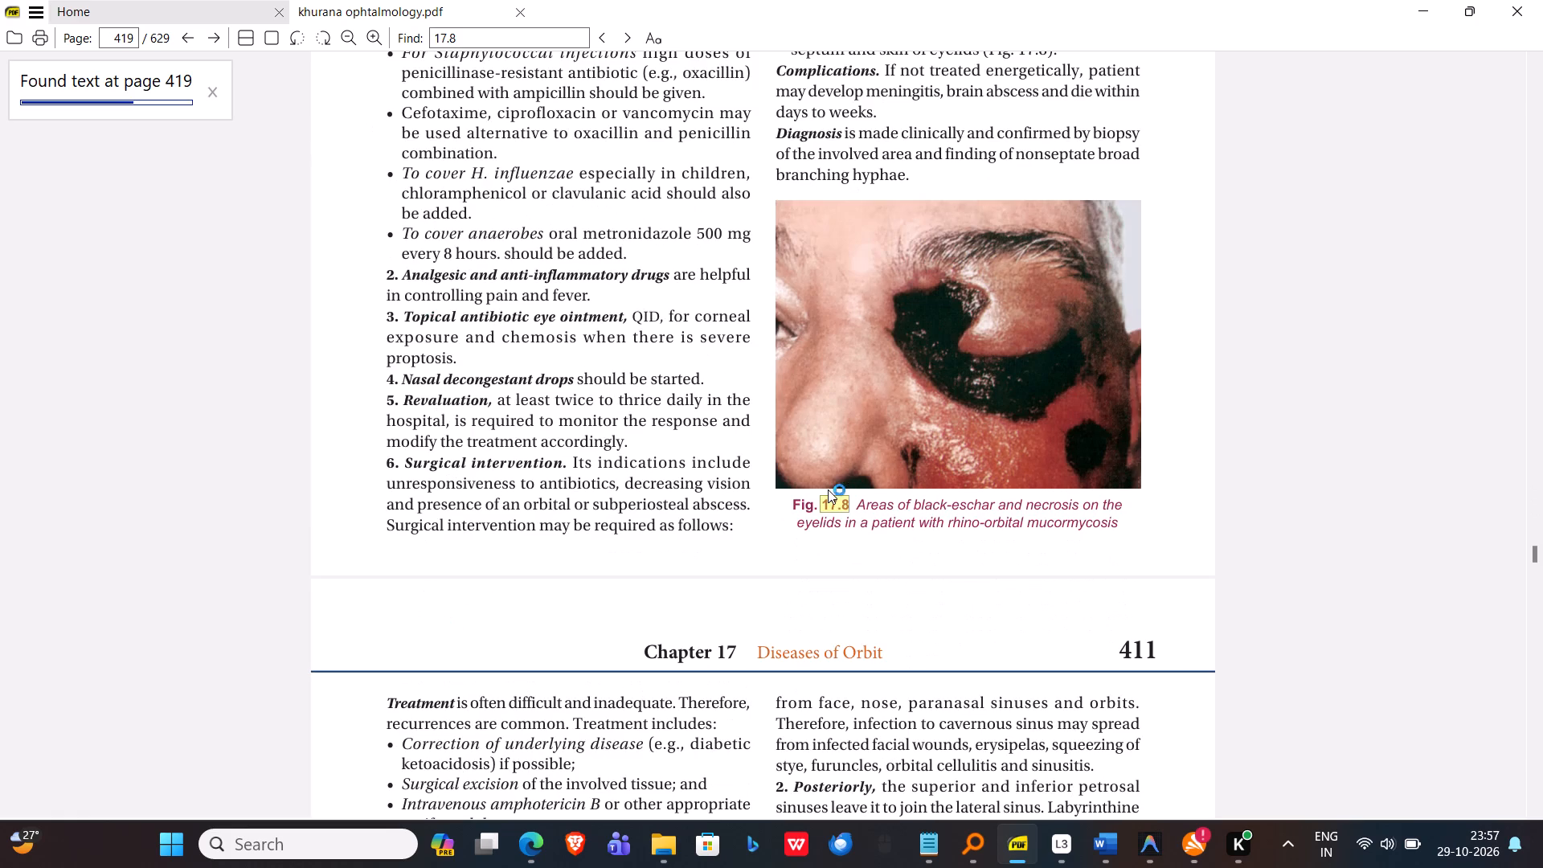
{"action": "left_click_drag", "start_coordinate": [766, 193], "coordinate": [1010, 414]}
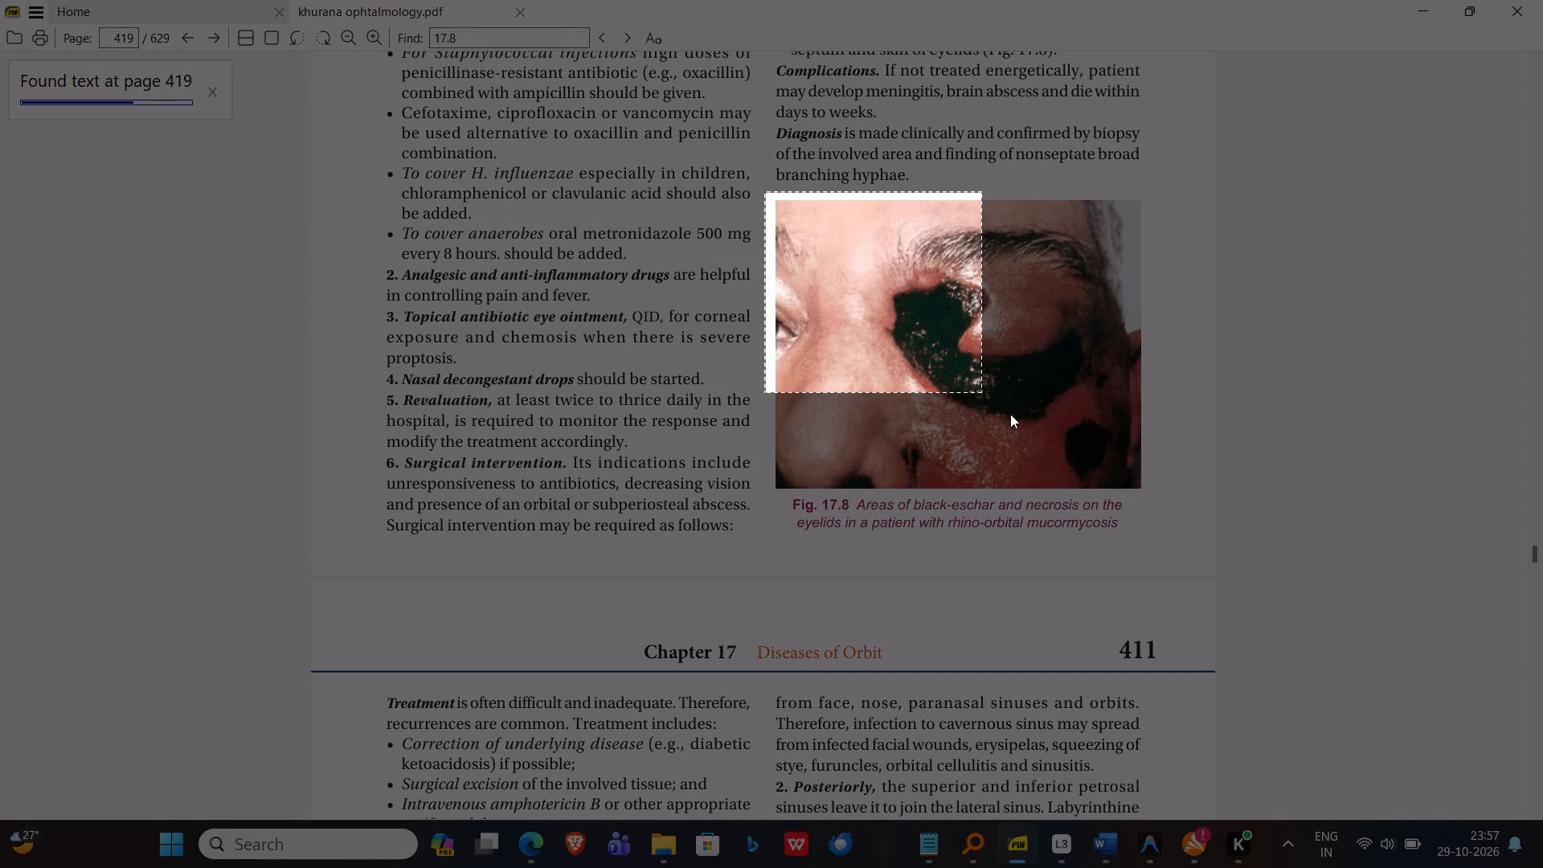
{"action": "left_click_drag", "start_coordinate": [1010, 414], "coordinate": [1149, 538]}
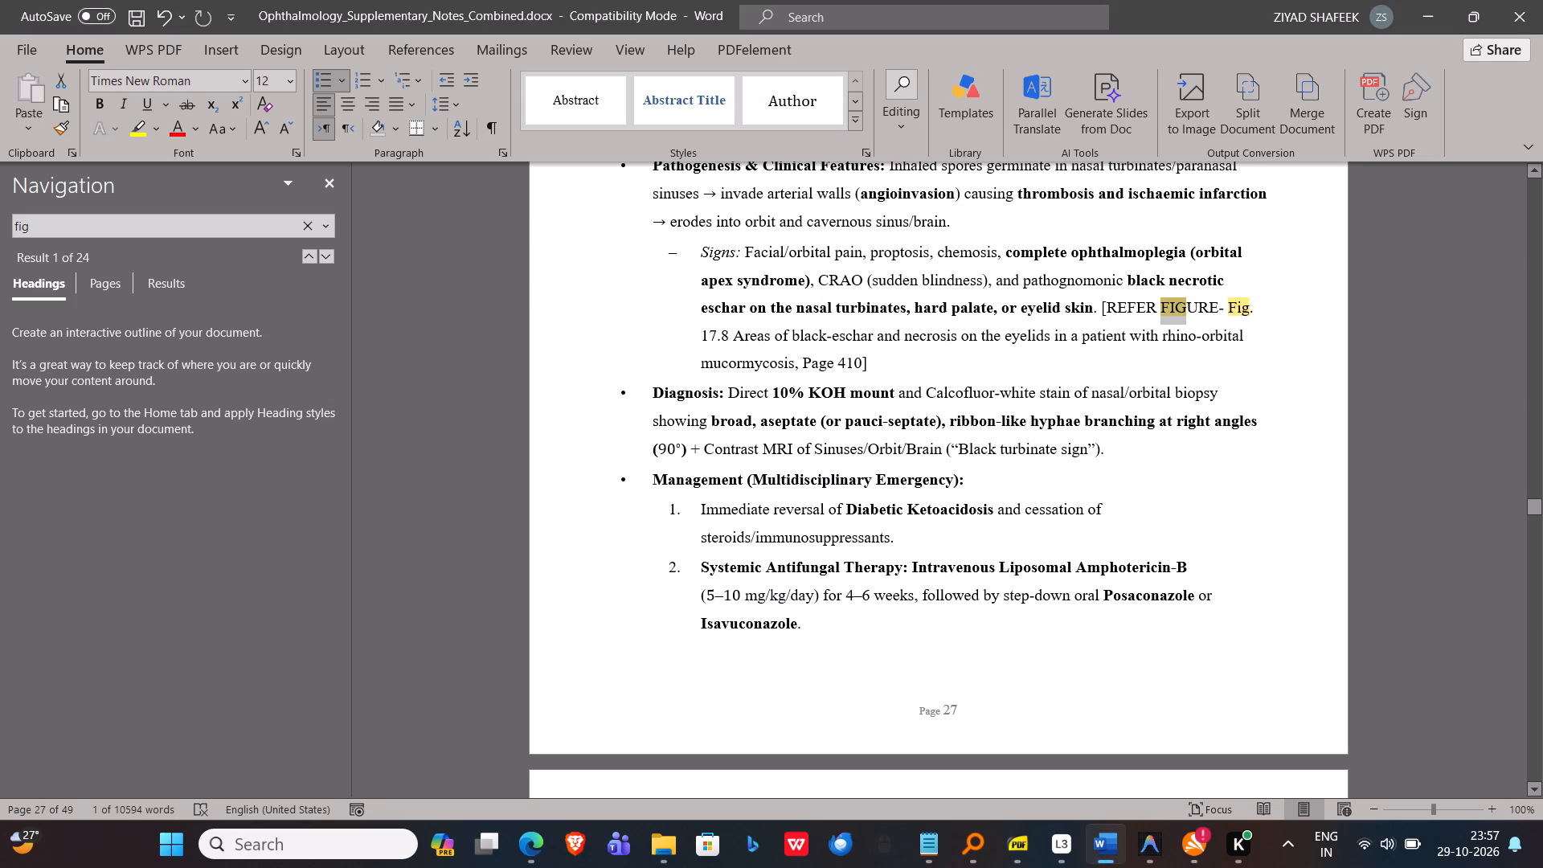
Replace the bracketed Fig. 17.8 reference ending the mucormycosis Signs item with the captured figure on its own unindented line, shrunk slightly in proportion.
{"action": "left_click_drag", "start_coordinate": [1238, 354], "coordinate": [1111, 301]}
{"action": "key", "text": "BackSpace"}
{"action": "key", "text": "BackSpace"}
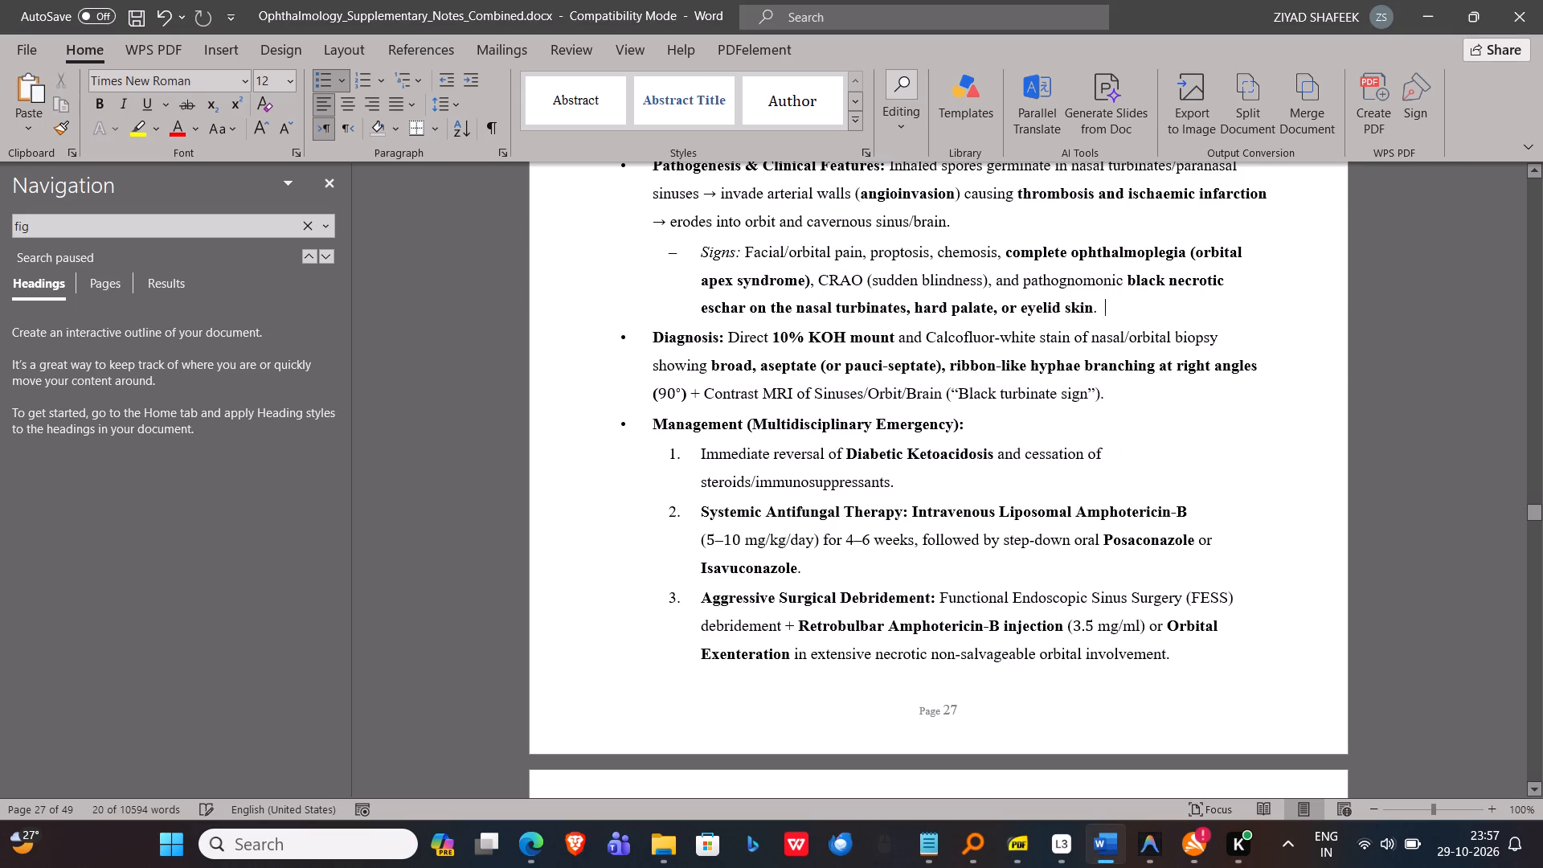
{"action": "key", "text": "Return"}
{"action": "key", "text": "BackSpace"}
{"action": "key", "text": "BackSpace"}
{"action": "key", "text": "BackSpace"}
{"action": "key", "text": "ctrl+v"}
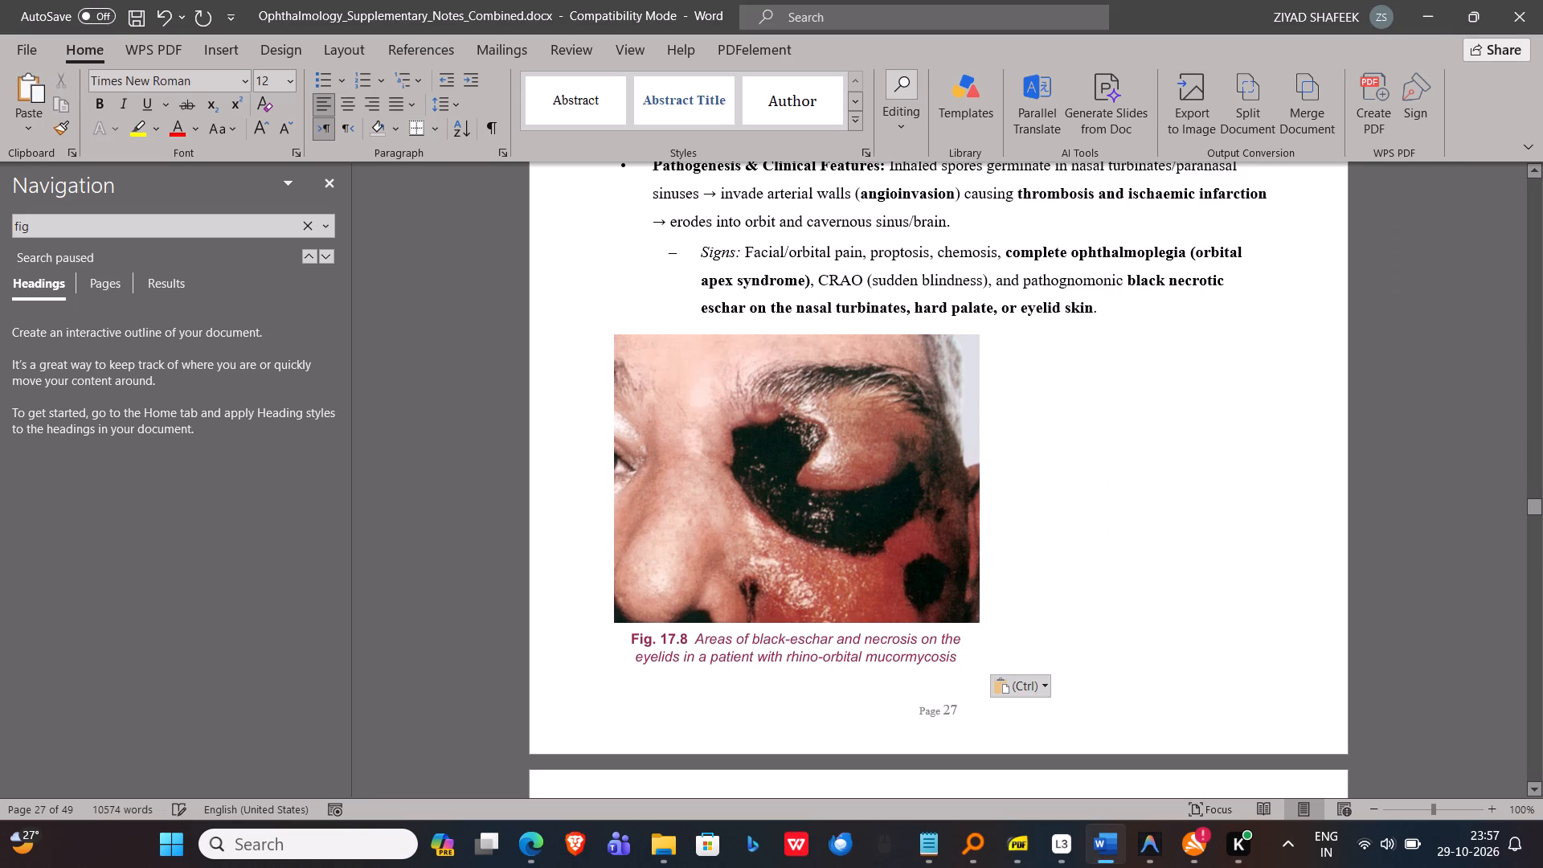
{"action": "left_click", "coordinate": [910, 519]}
{"action": "left_click_drag", "start_coordinate": [986, 667], "coordinate": [975, 653]}
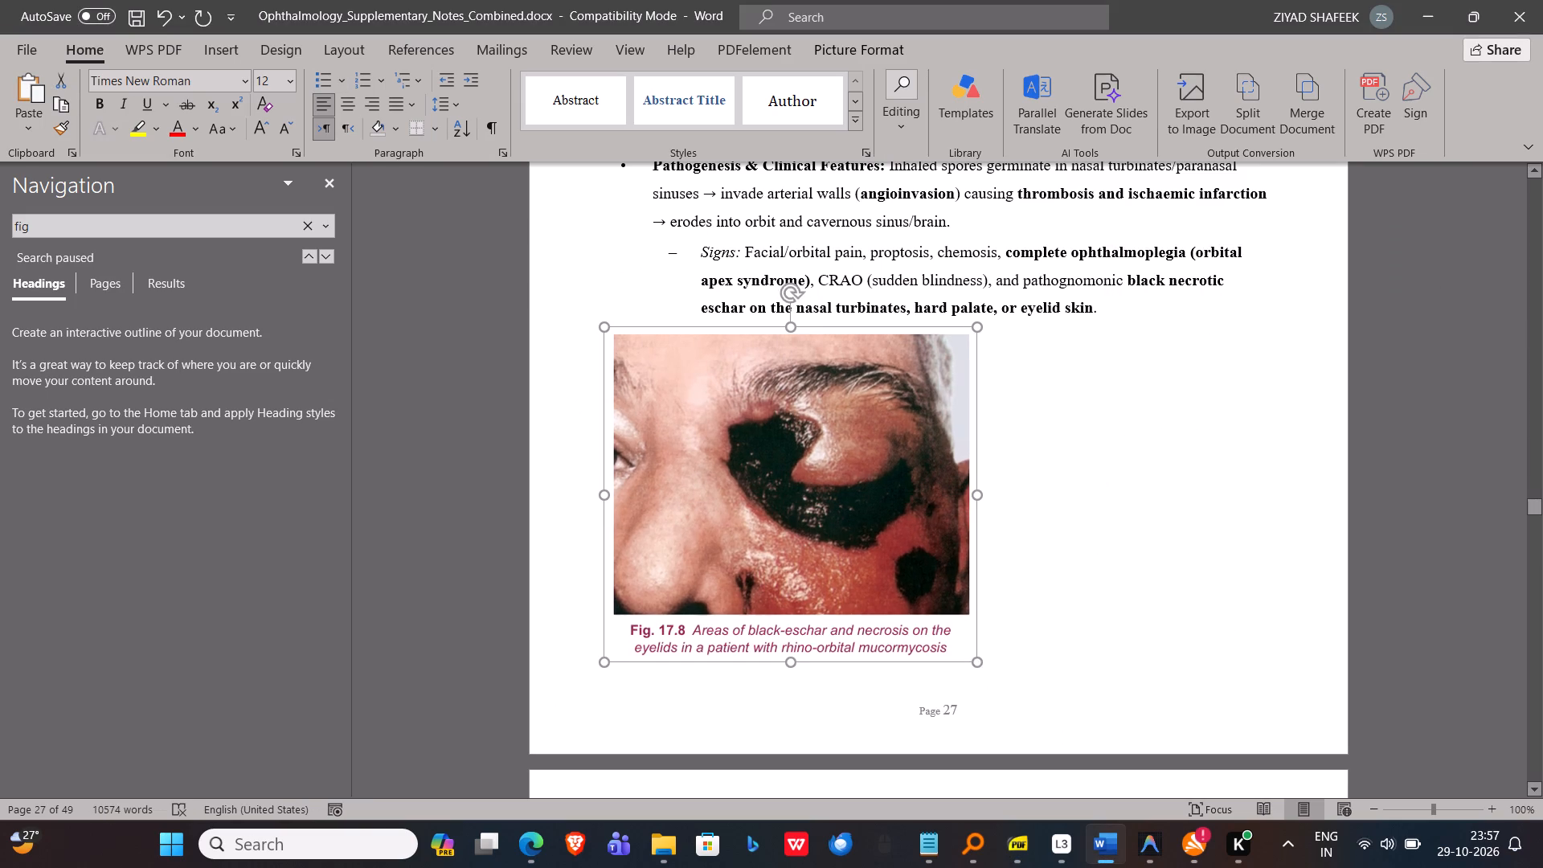
{"action": "left_click_drag", "start_coordinate": [975, 653], "coordinate": [958, 641]}
Locate the next figure reference in the notes, find 17.6 in the Khurana PDF and capture Fig. 17.6 with its caption.
{"action": "left_click", "coordinate": [319, 251]}
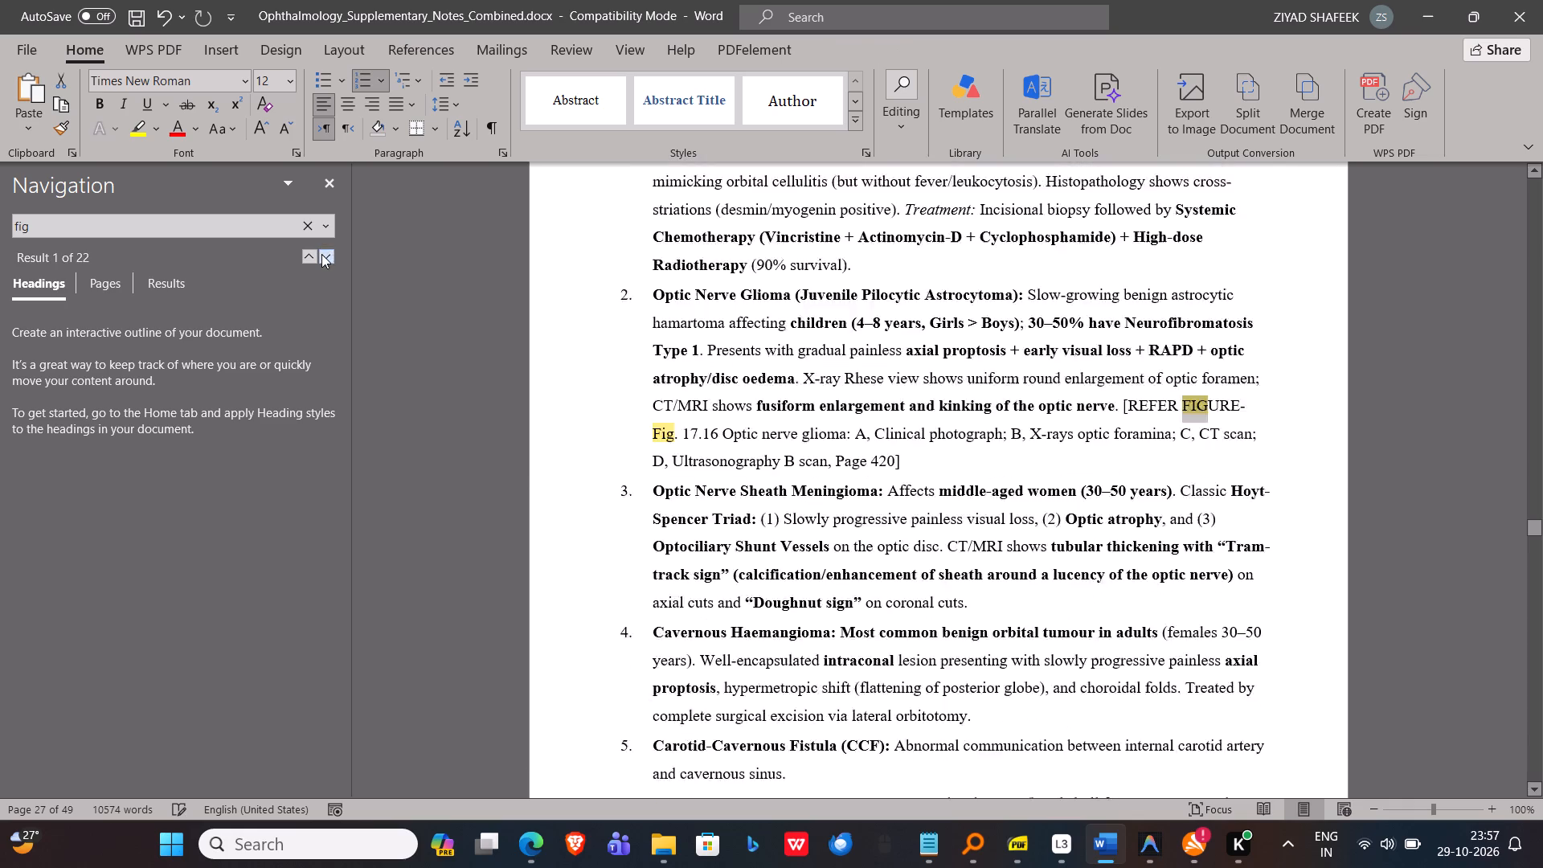
{"action": "key", "text": "alt+Tab"}
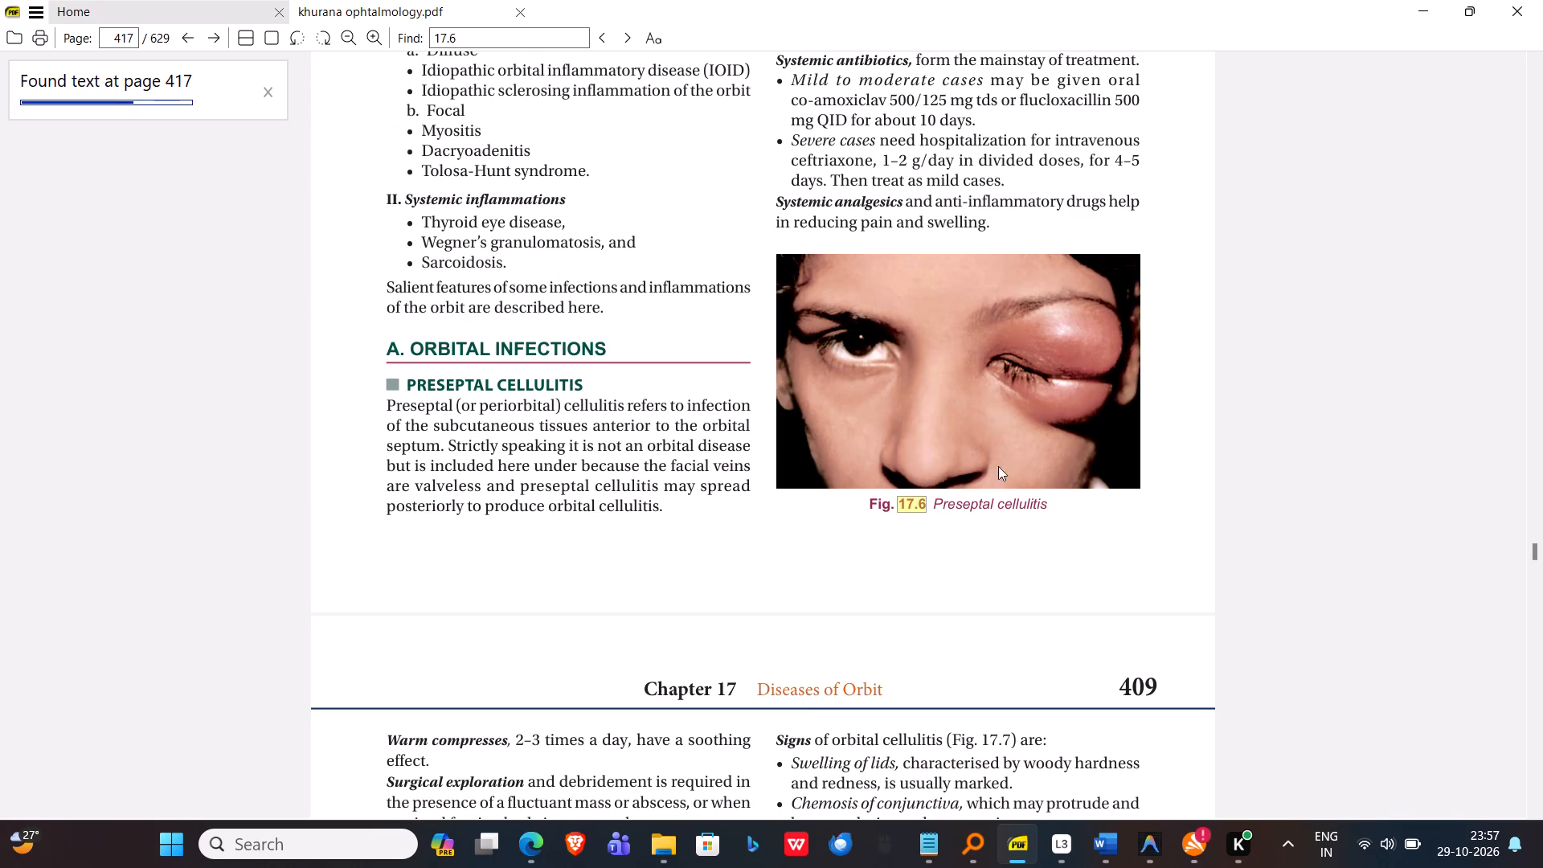
{"action": "left_click_drag", "start_coordinate": [1145, 526], "coordinate": [762, 272]}
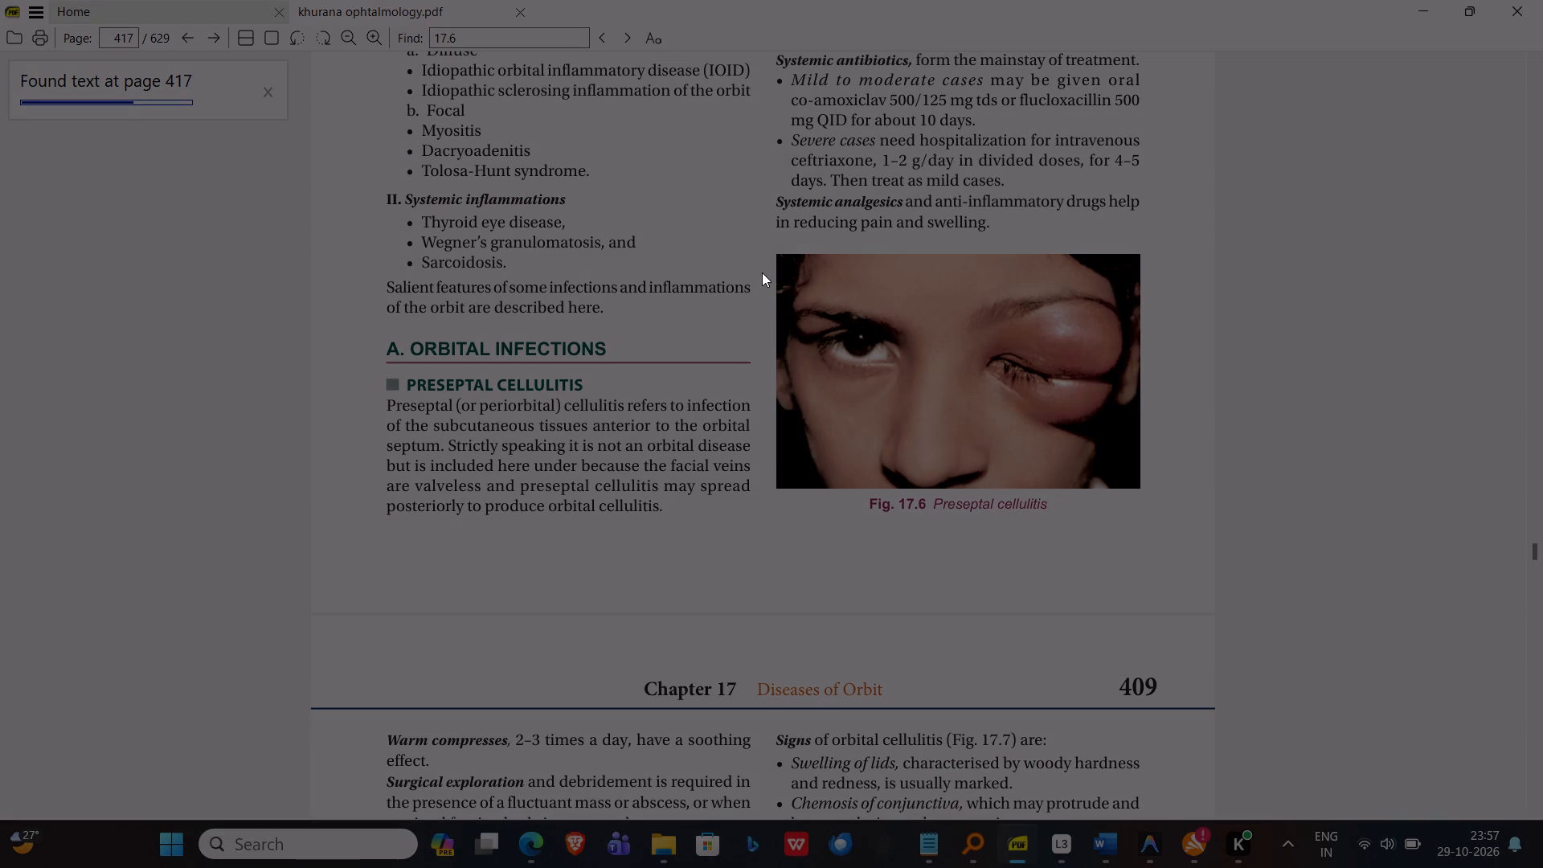
{"action": "left_click_drag", "start_coordinate": [762, 272], "coordinate": [771, 248]}
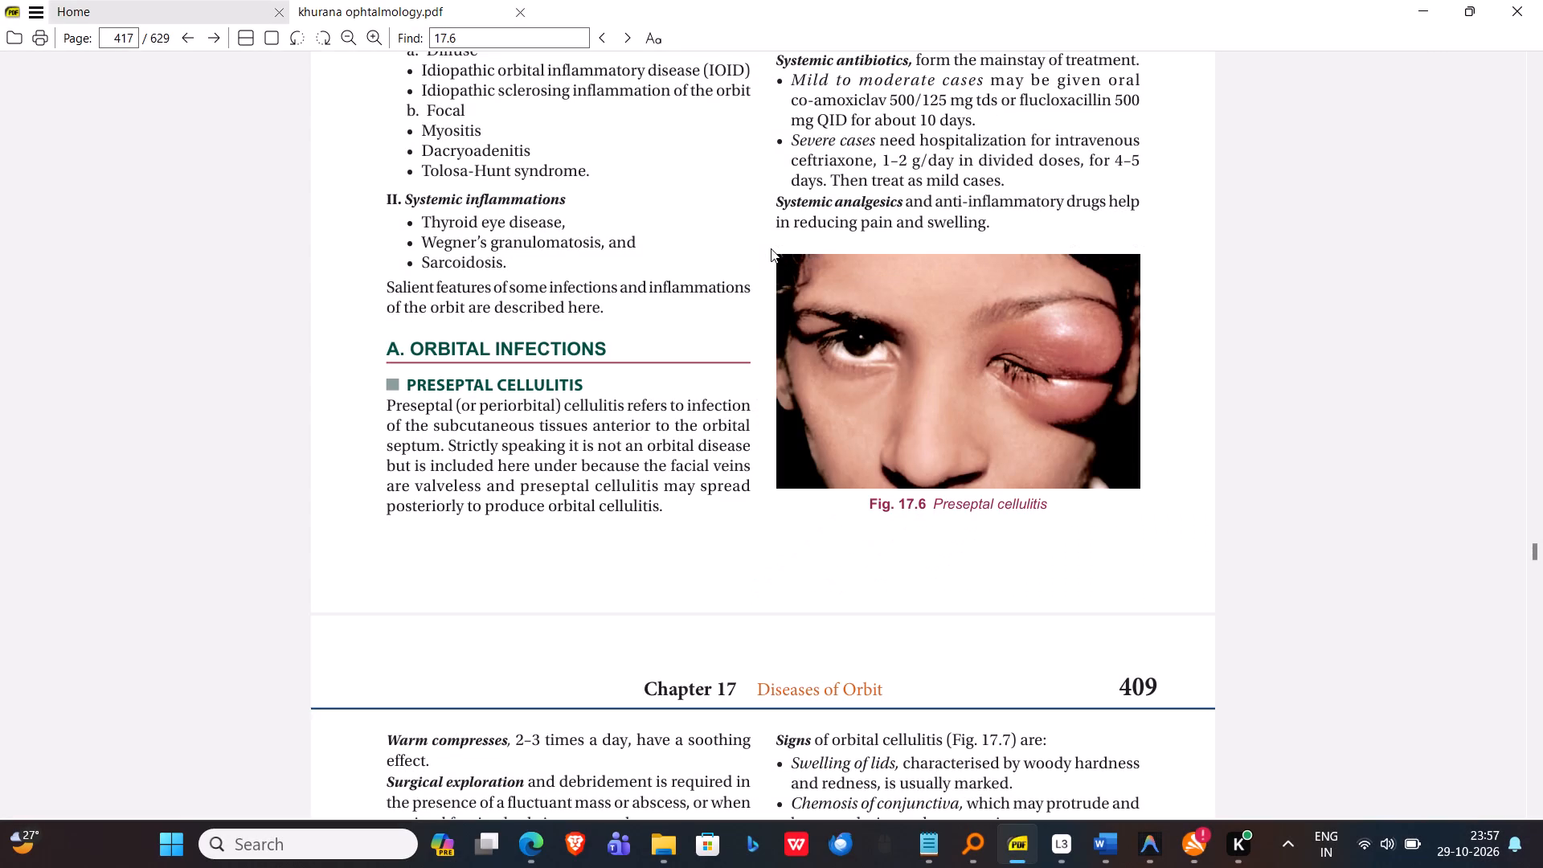
Replace the bracketed Fig. 17.16 reference ending the Optic Nerve Glioma item with the captured Fig. 17.6 on its own line.
{"action": "left_click_drag", "start_coordinate": [1069, 350], "coordinate": [1114, 306]}
{"action": "left_click", "coordinate": [1157, 359]}
{"action": "left_click_drag", "start_coordinate": [1157, 359], "coordinate": [1125, 317]}
{"action": "key", "text": "BackSpace"}
{"action": "key", "text": "Return"}
{"action": "key", "text": "BackSpace"}
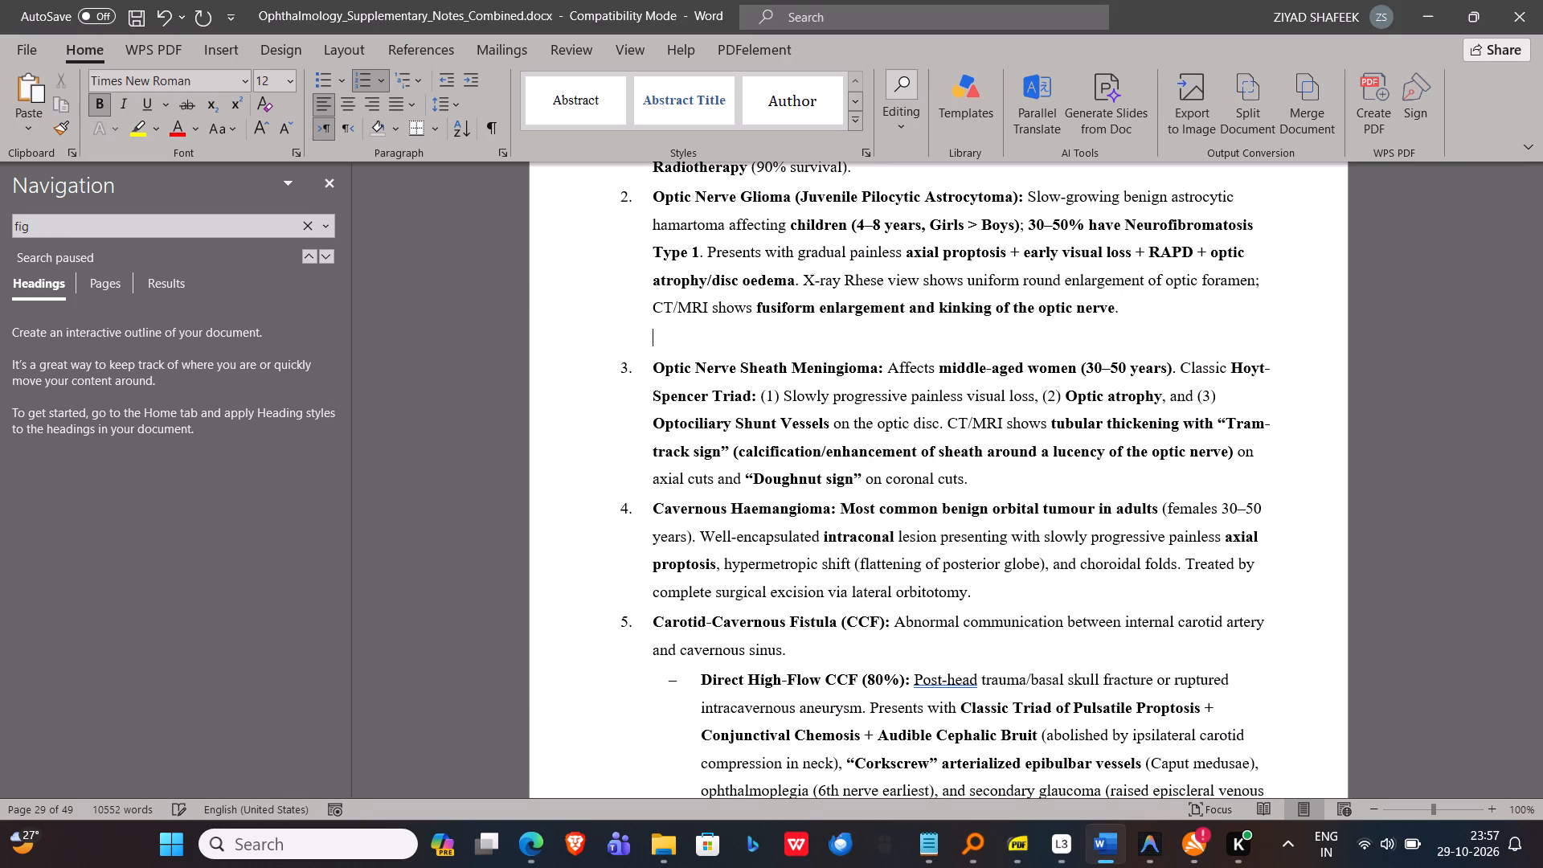
{"action": "key", "text": "BackSpace"}
{"action": "key", "text": "Return"}
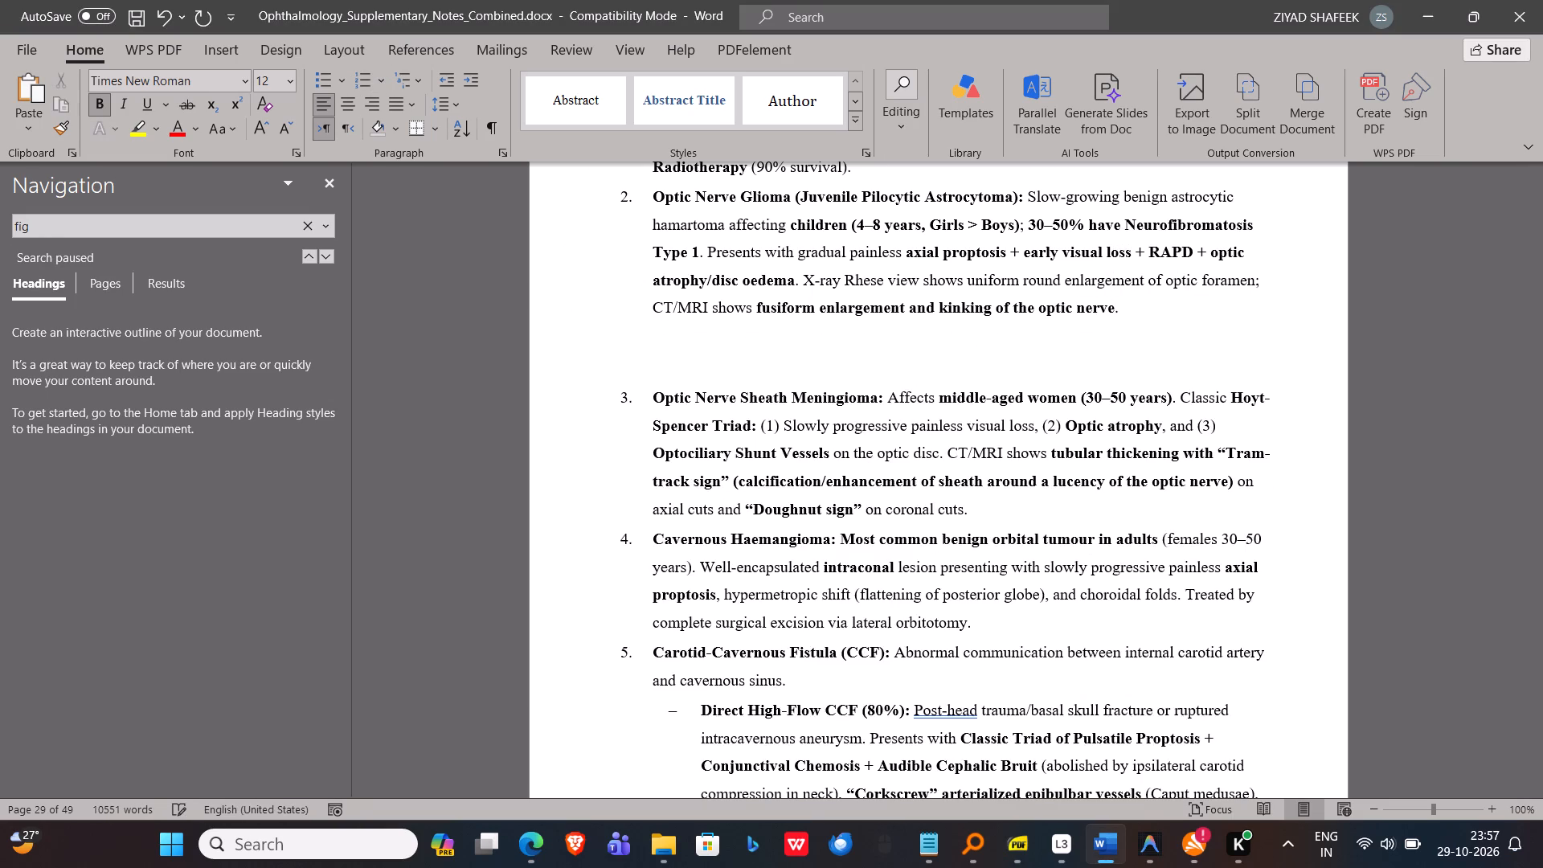
{"action": "key", "text": "BackSpace"}
{"action": "key", "text": "ctrl+v"}
{"action": "left_click", "coordinate": [984, 485]}
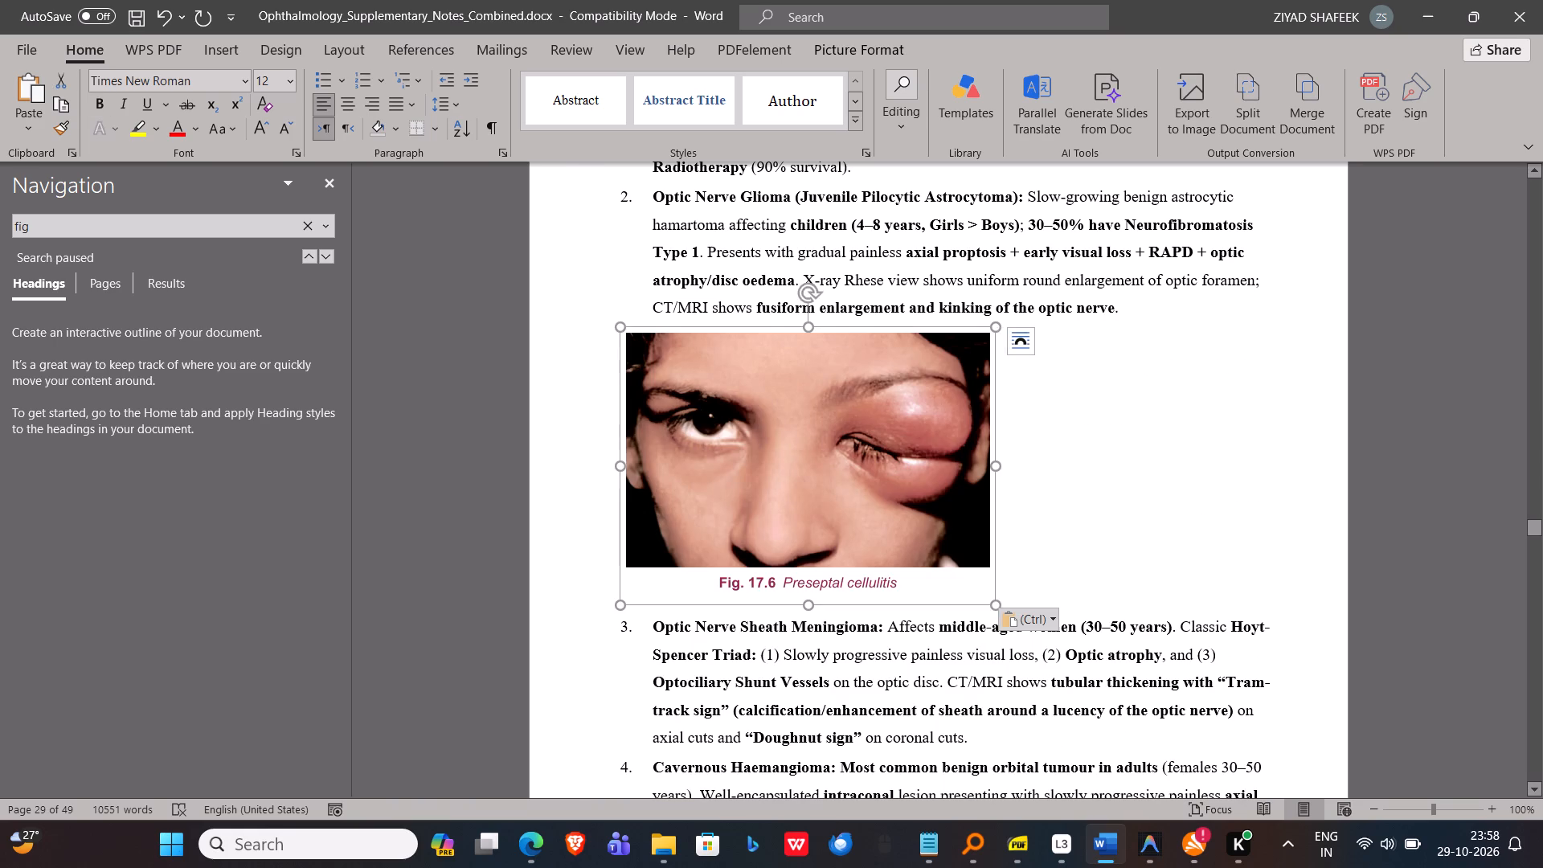
Locate the next figure reference in the notes, find 17.24 in the Khurana PDF and capture Fig. 17.24 with its caption.
{"action": "key", "text": "alt+Tab"}
{"action": "key", "text": "ctrl+f"}
{"action": "key", "text": "Return"}
{"action": "key", "text": "alt+Tab"}
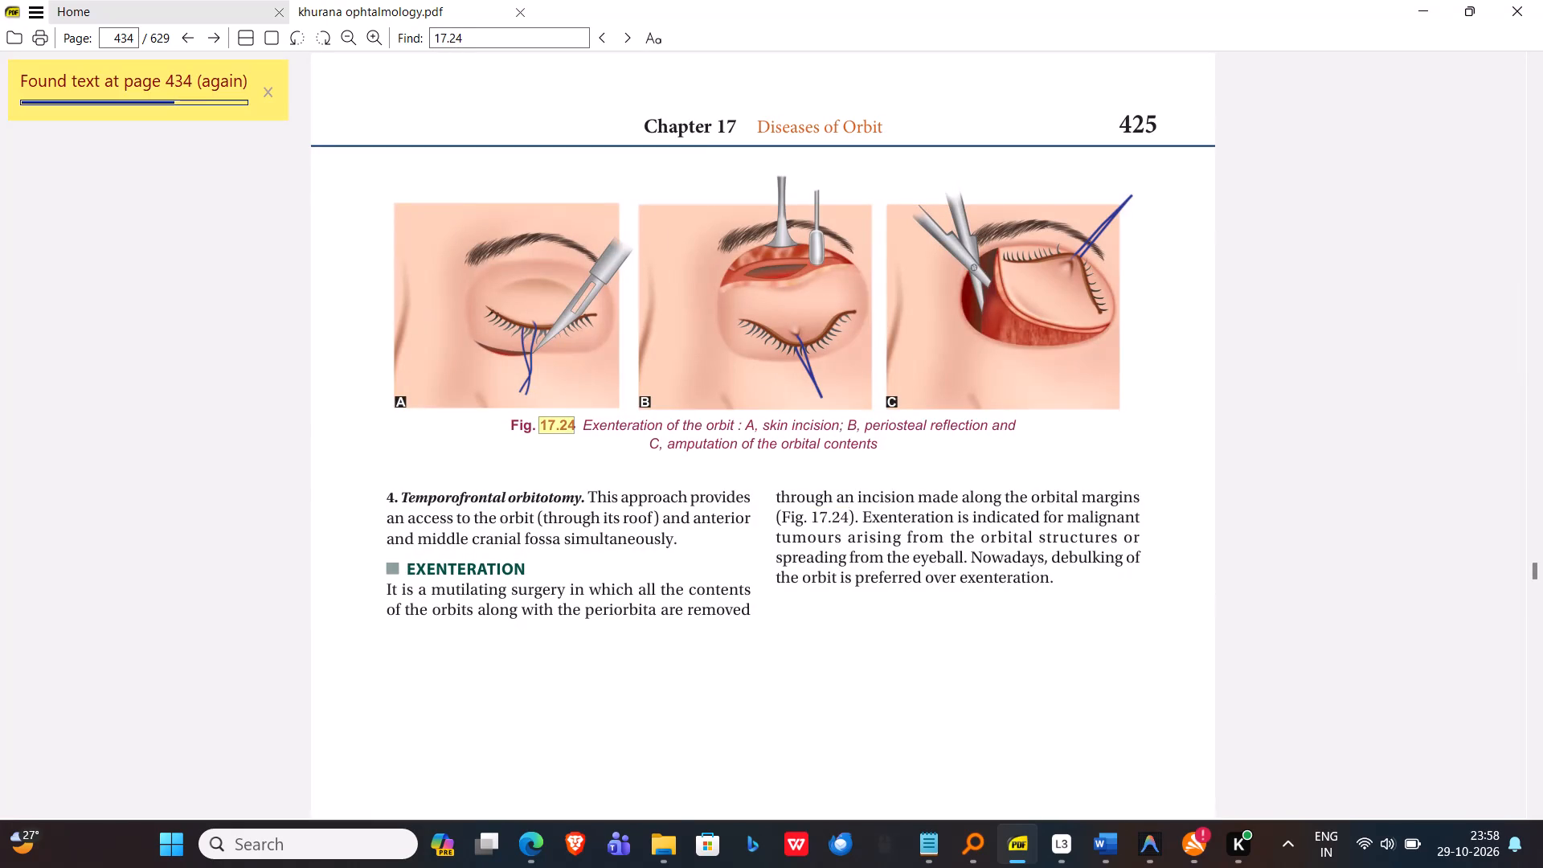
{"action": "left_click_drag", "start_coordinate": [1133, 460], "coordinate": [372, 181]}
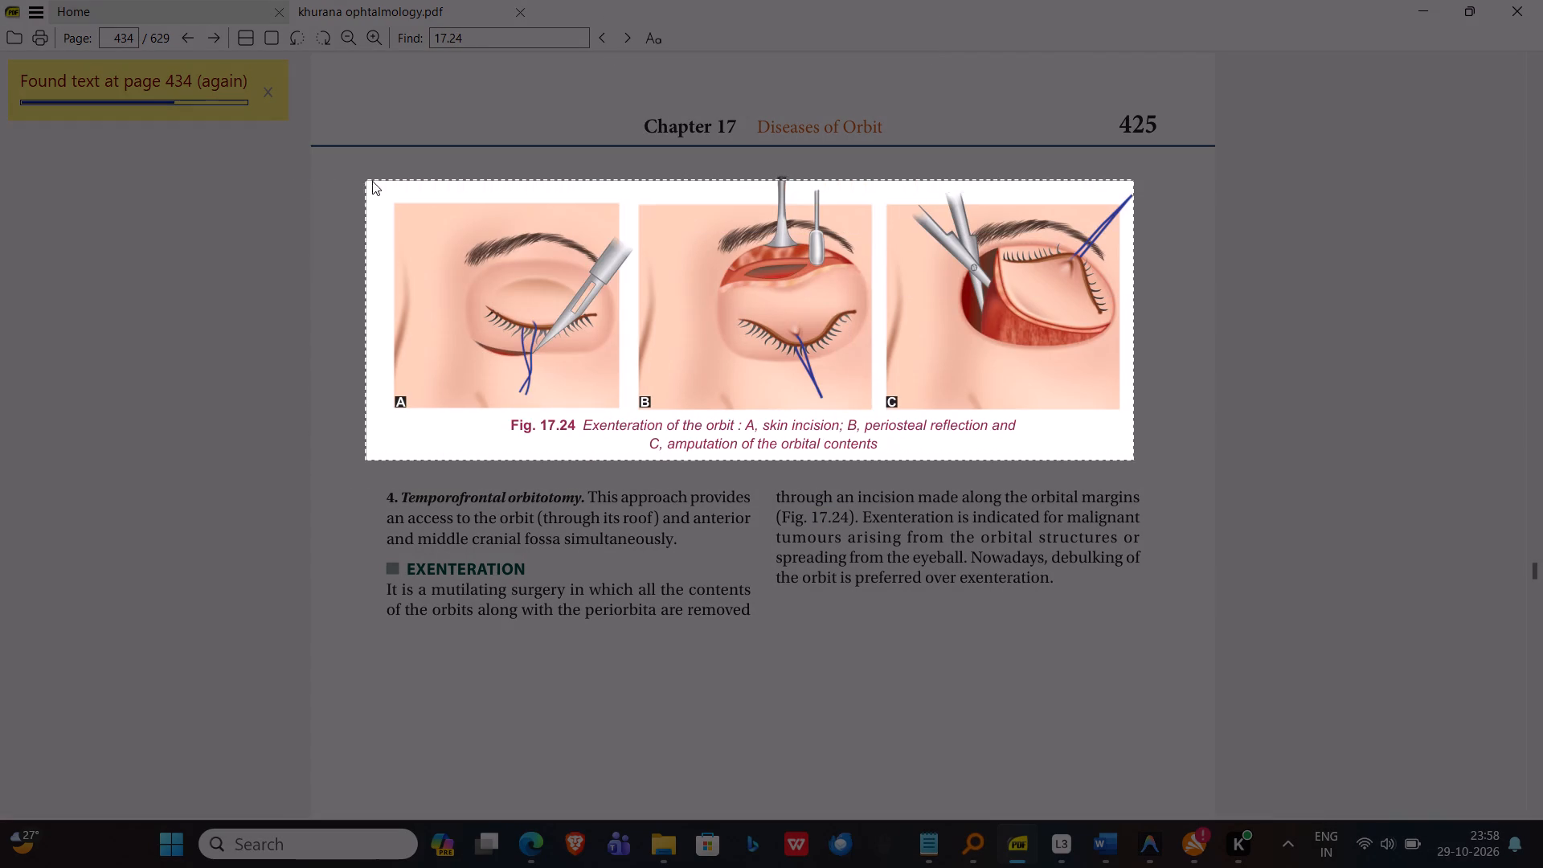
{"action": "left_click_drag", "start_coordinate": [372, 181], "coordinate": [378, 181]}
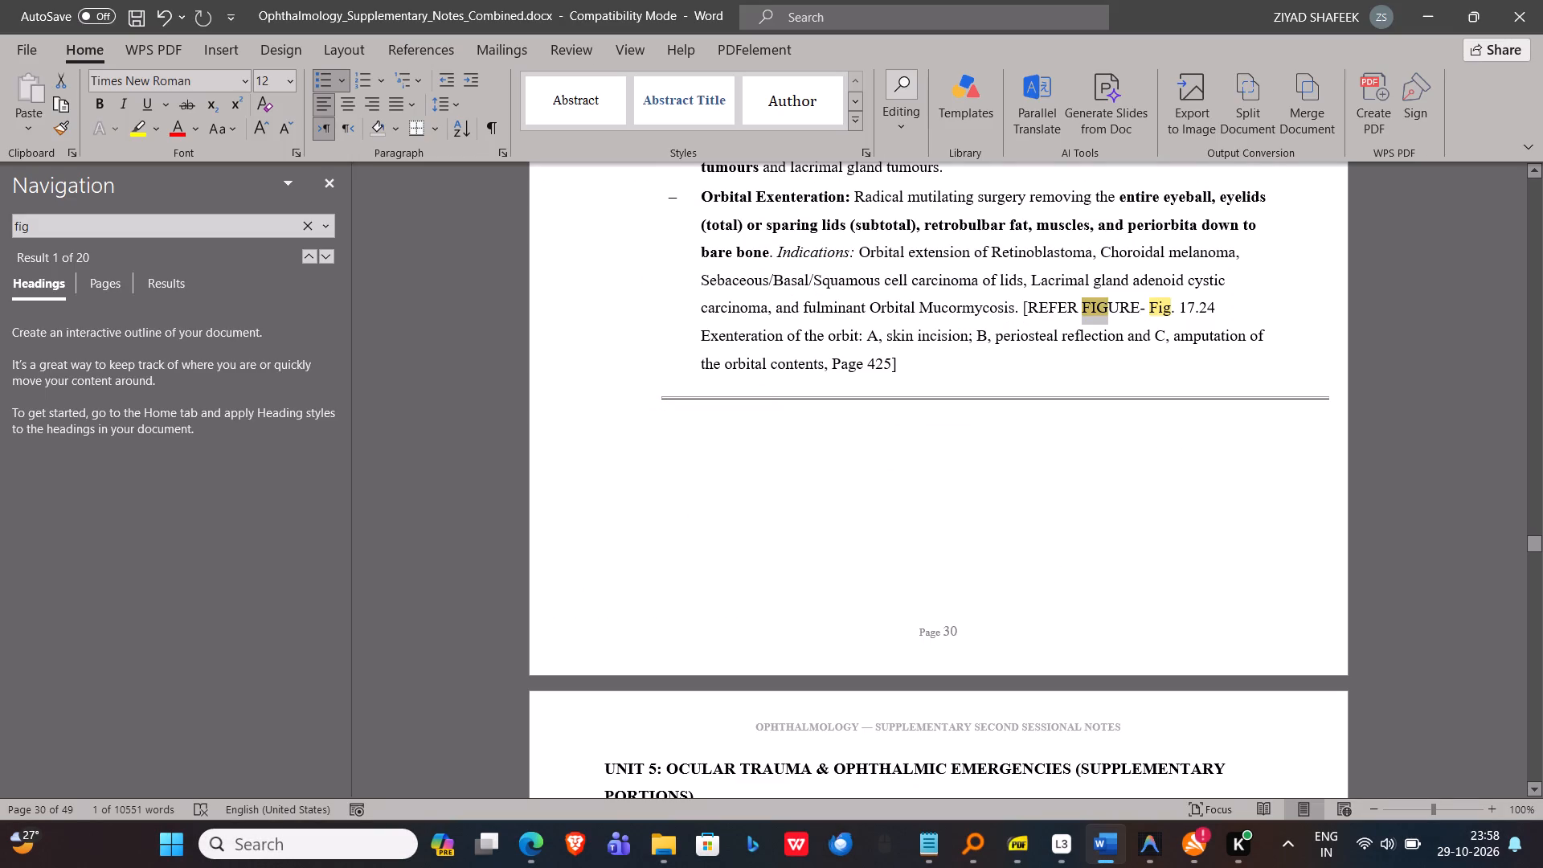
Replace the bracketed Fig. 17.24 reference ending the Orbital Exenteration item with the captured three-part figure on its own line.
{"action": "left_click_drag", "start_coordinate": [1058, 366], "coordinate": [1034, 316]}
{"action": "key", "text": "BackSpace"}
{"action": "key", "text": "BackSpace"}
{"action": "key", "text": "Return"}
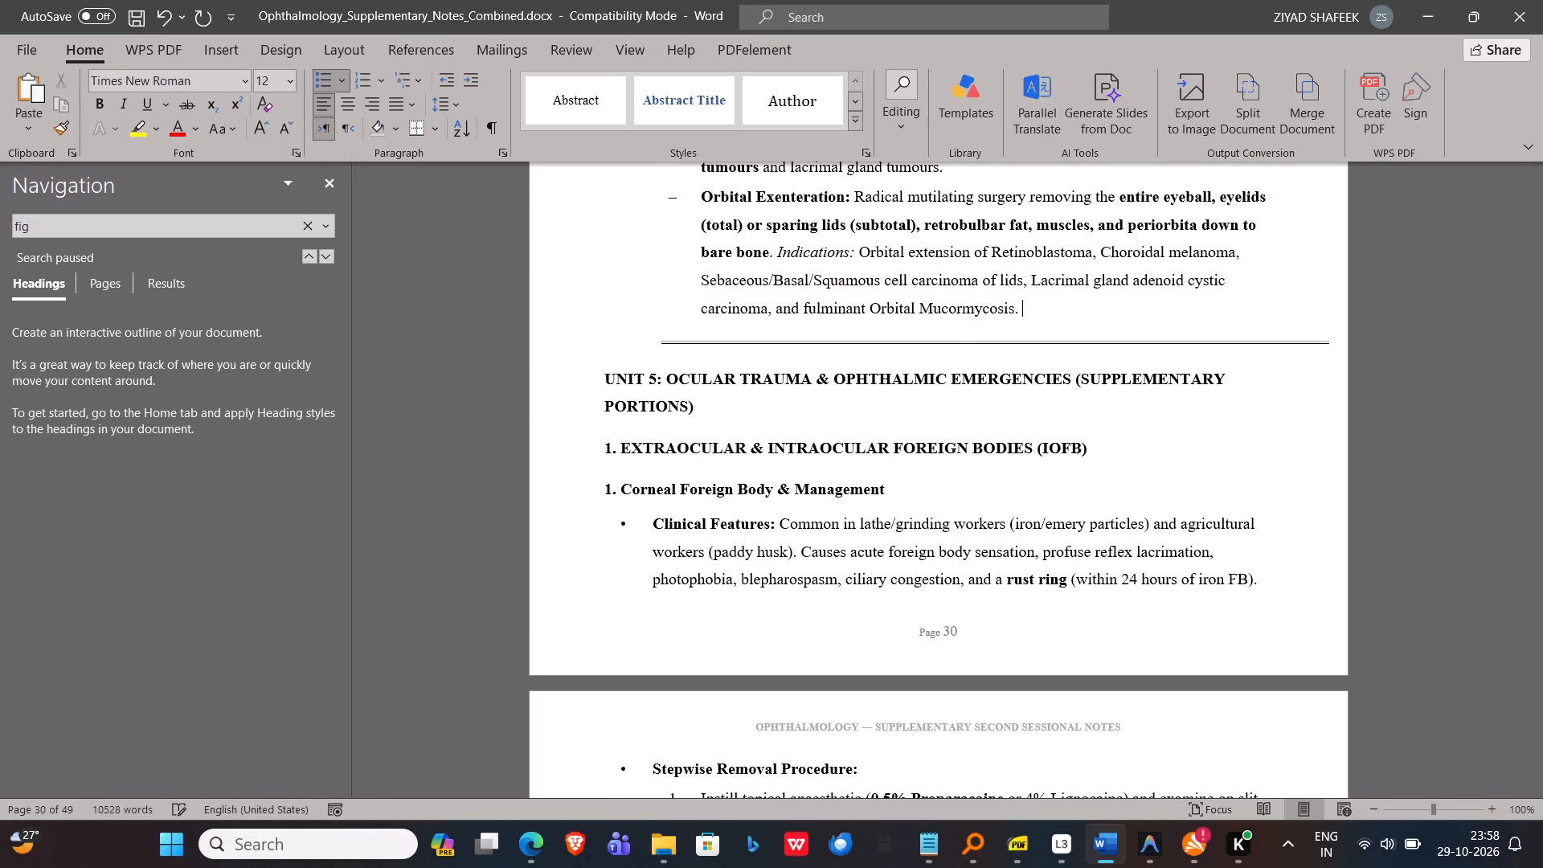
{"action": "key", "text": "BackSpace"}
{"action": "key", "text": "BackSpace"}
{"action": "key", "text": "ctrl+v"}
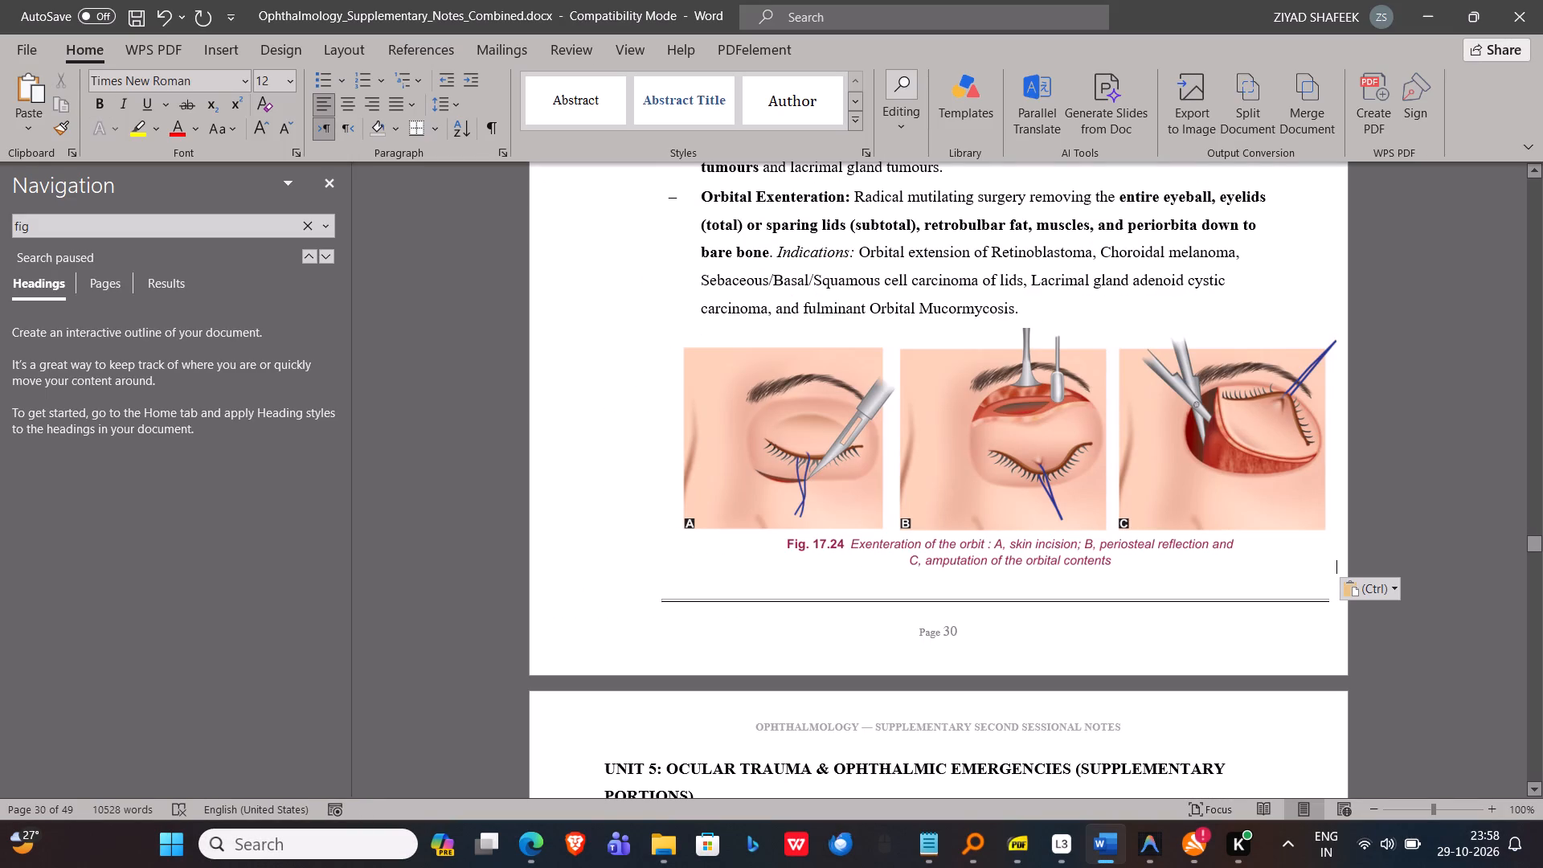
Locate the next figure reference in the notes and find 18.8 in the Khurana PDF.
{"action": "left_click", "coordinate": [329, 250]}
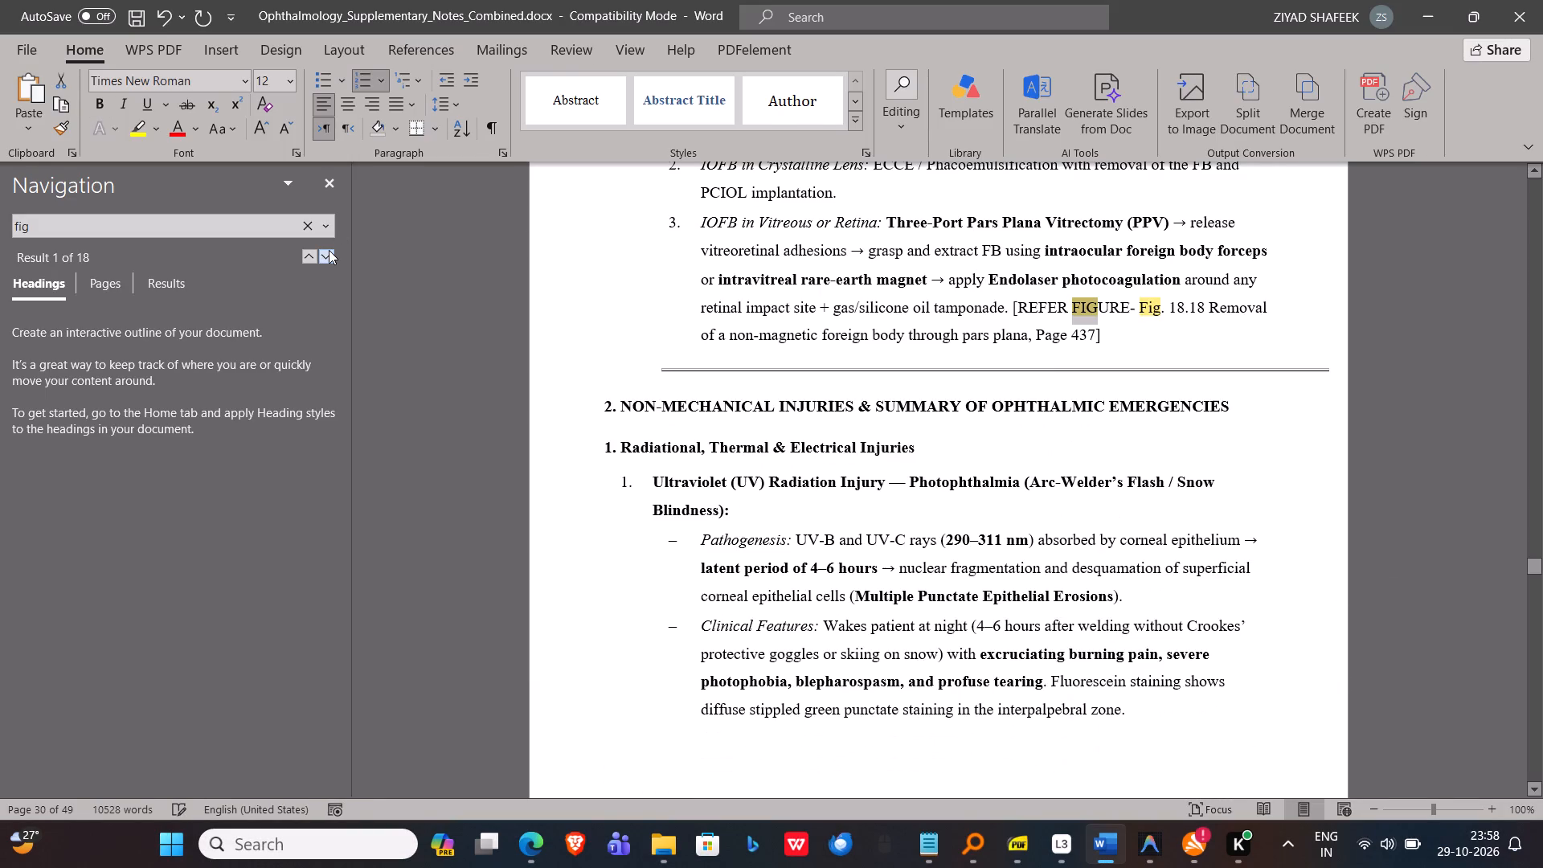
{"action": "key", "text": "alt+Tab"}
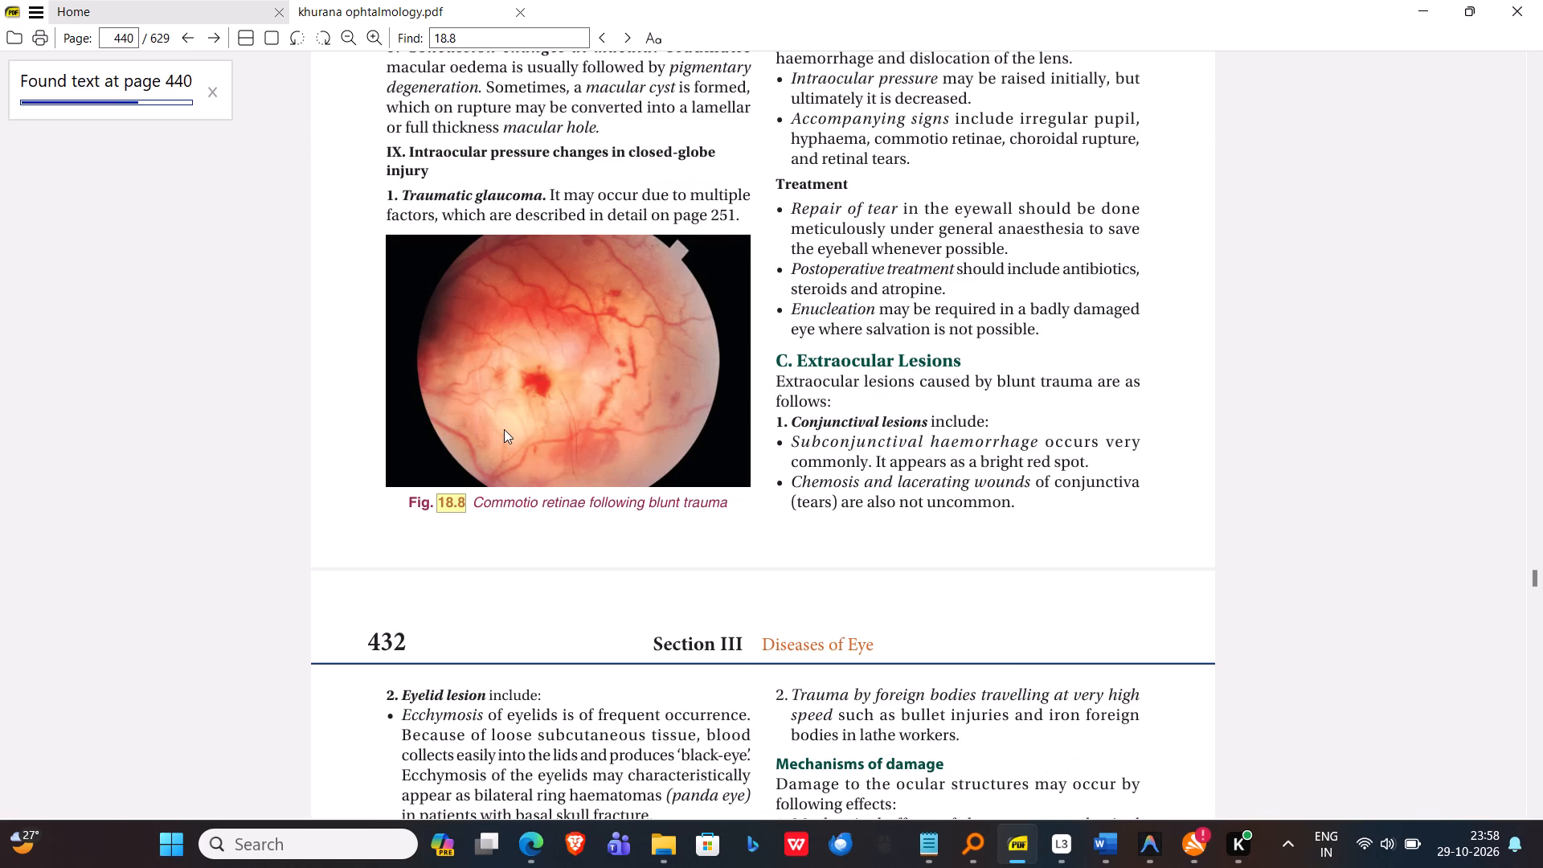
Search the notes for 18.18 to recheck the figure reference under IOFB in Vitreous or Retina.
{"action": "key", "text": "alt+Tab"}
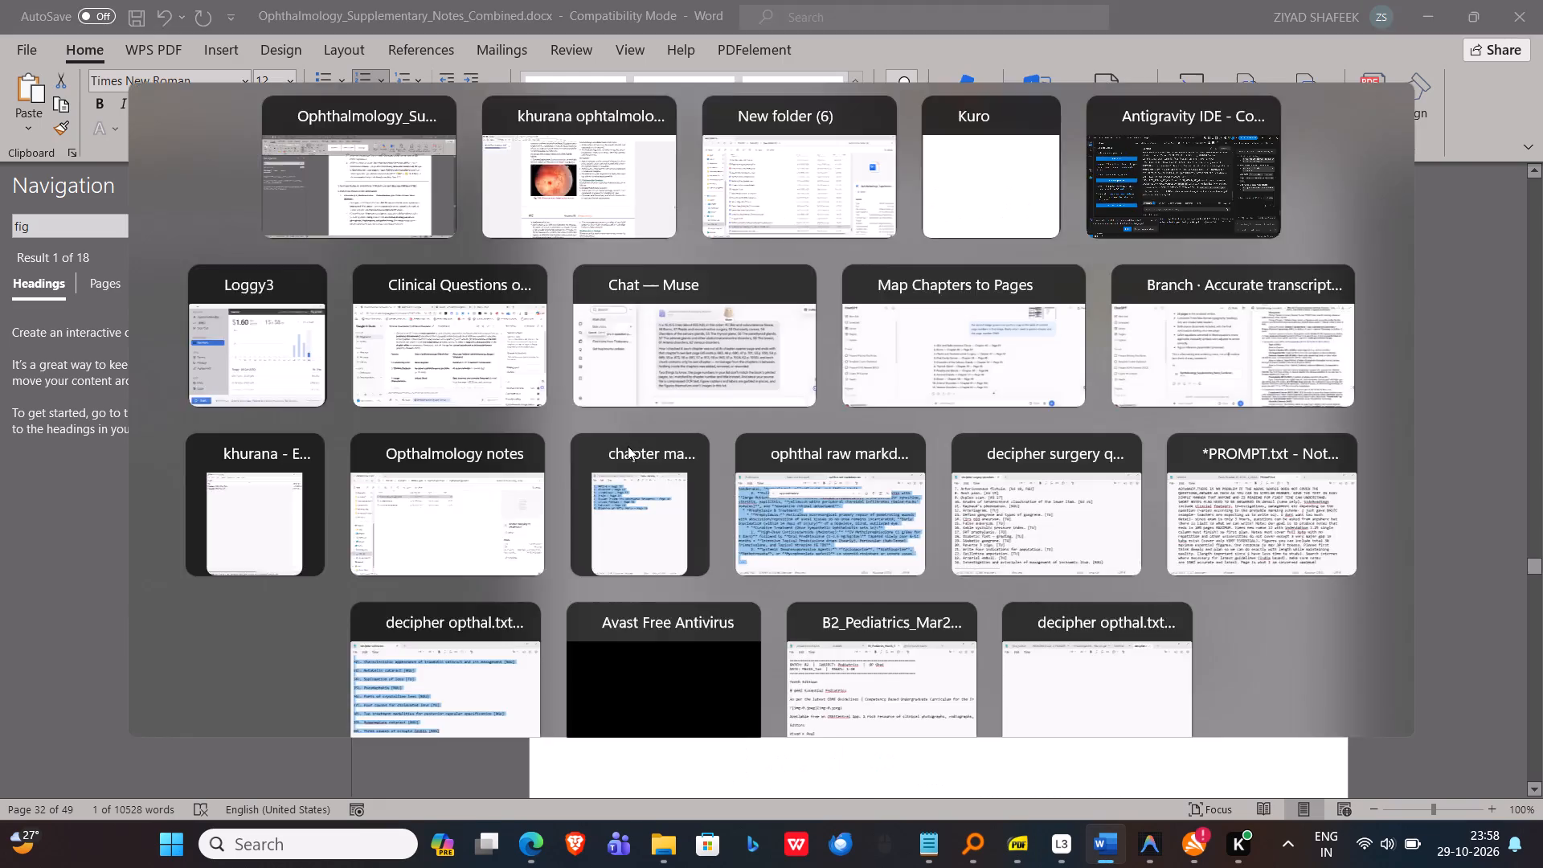
{"action": "key", "text": "ctrl+f"}
{"action": "type", "text": "18.18"}
{"action": "key", "text": "Return"}
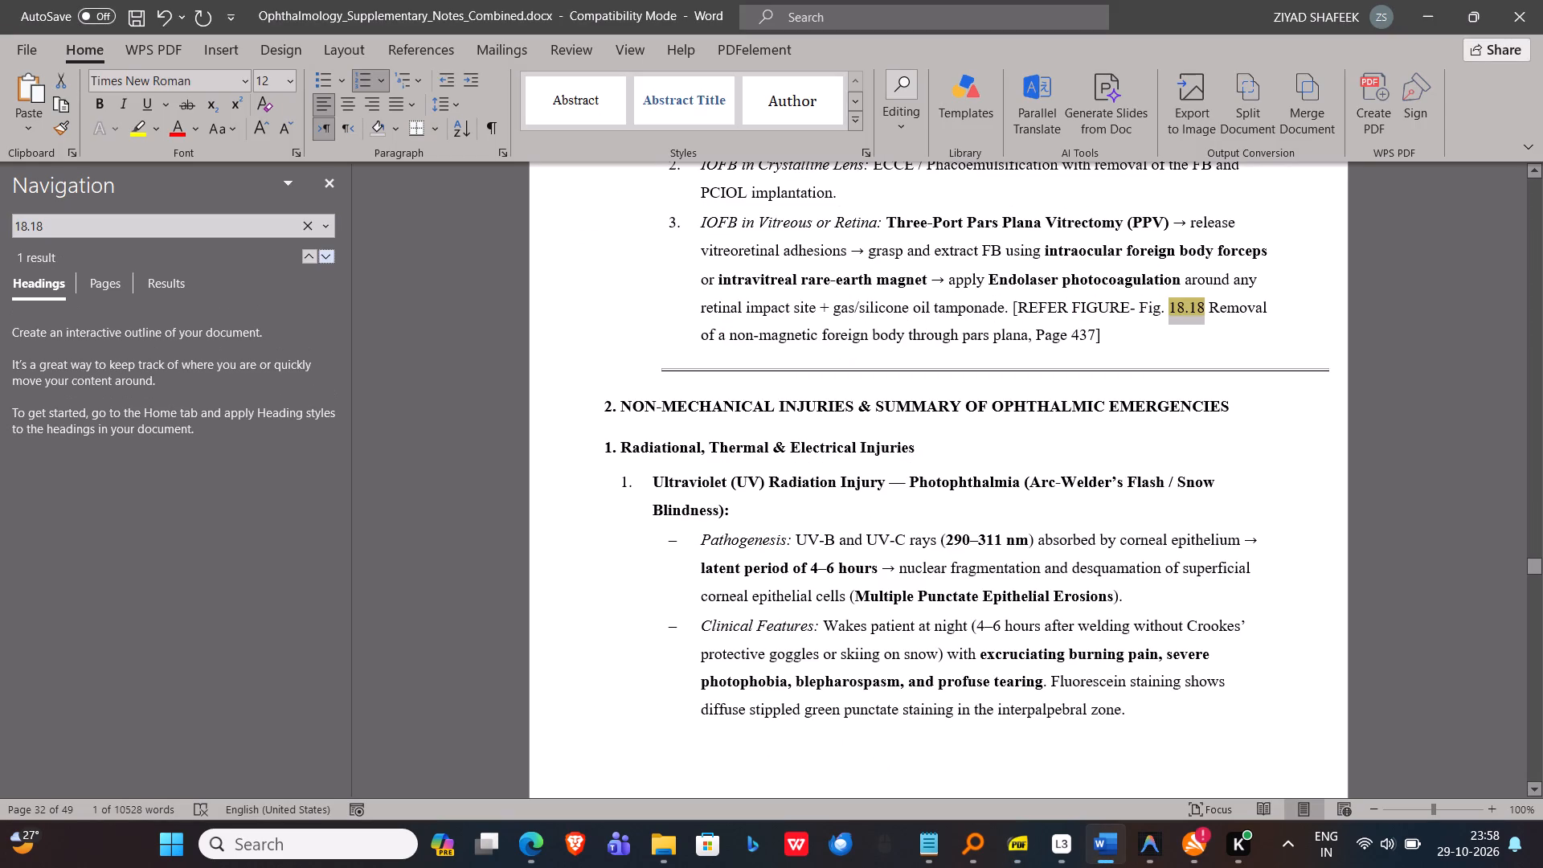
{"action": "left_click", "coordinate": [986, 457]}
Capture Fig. 18.8, Commotio retinae following blunt trauma, with its caption from the Khurana PDF.
{"action": "key", "text": "alt+Tab"}
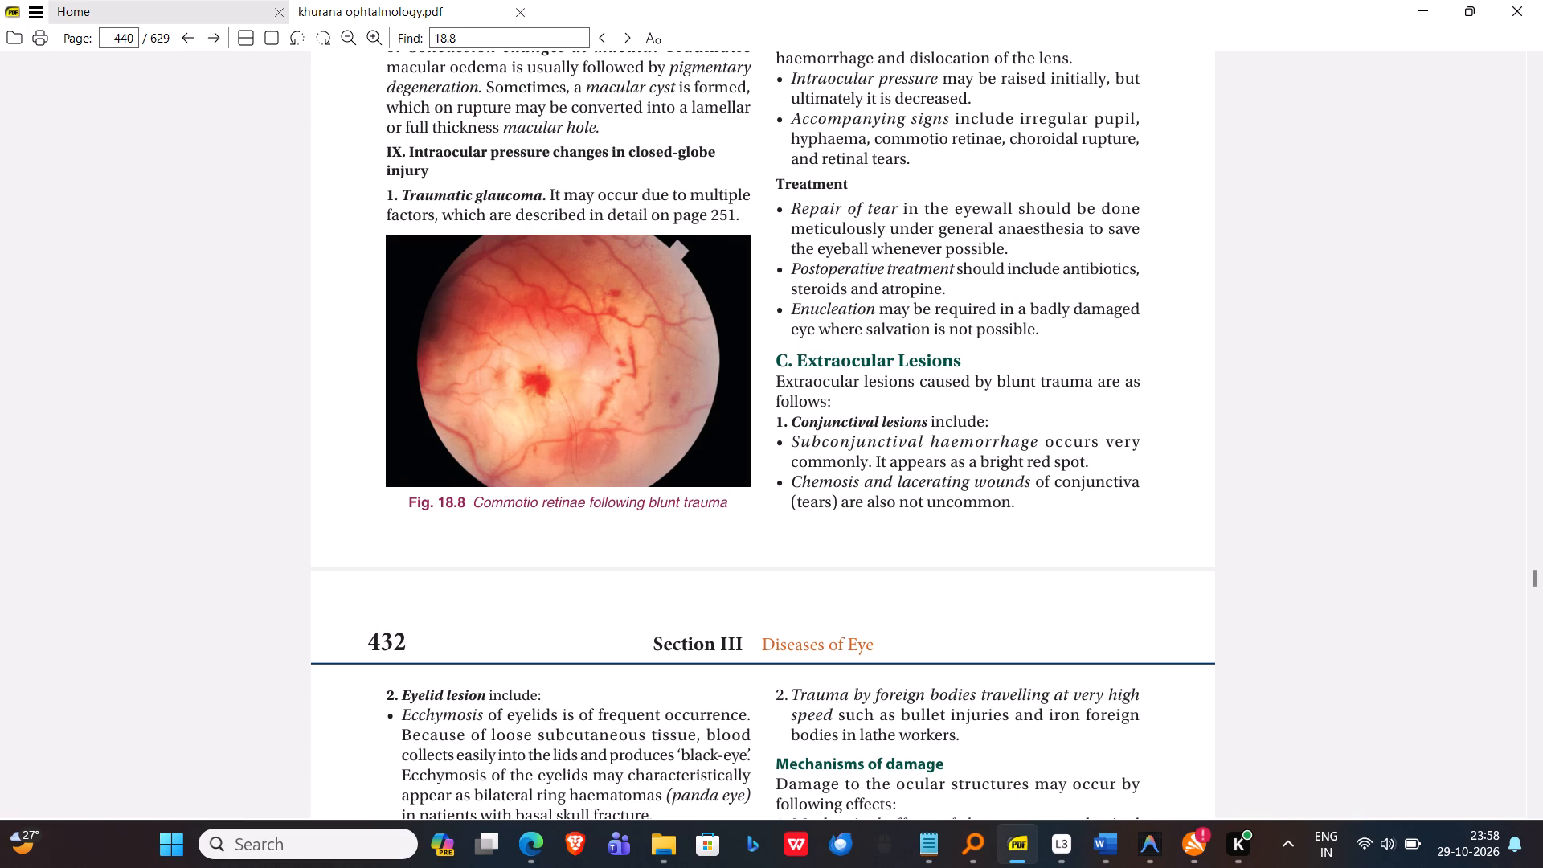
{"action": "left_click_drag", "start_coordinate": [766, 522], "coordinate": [435, 219]}
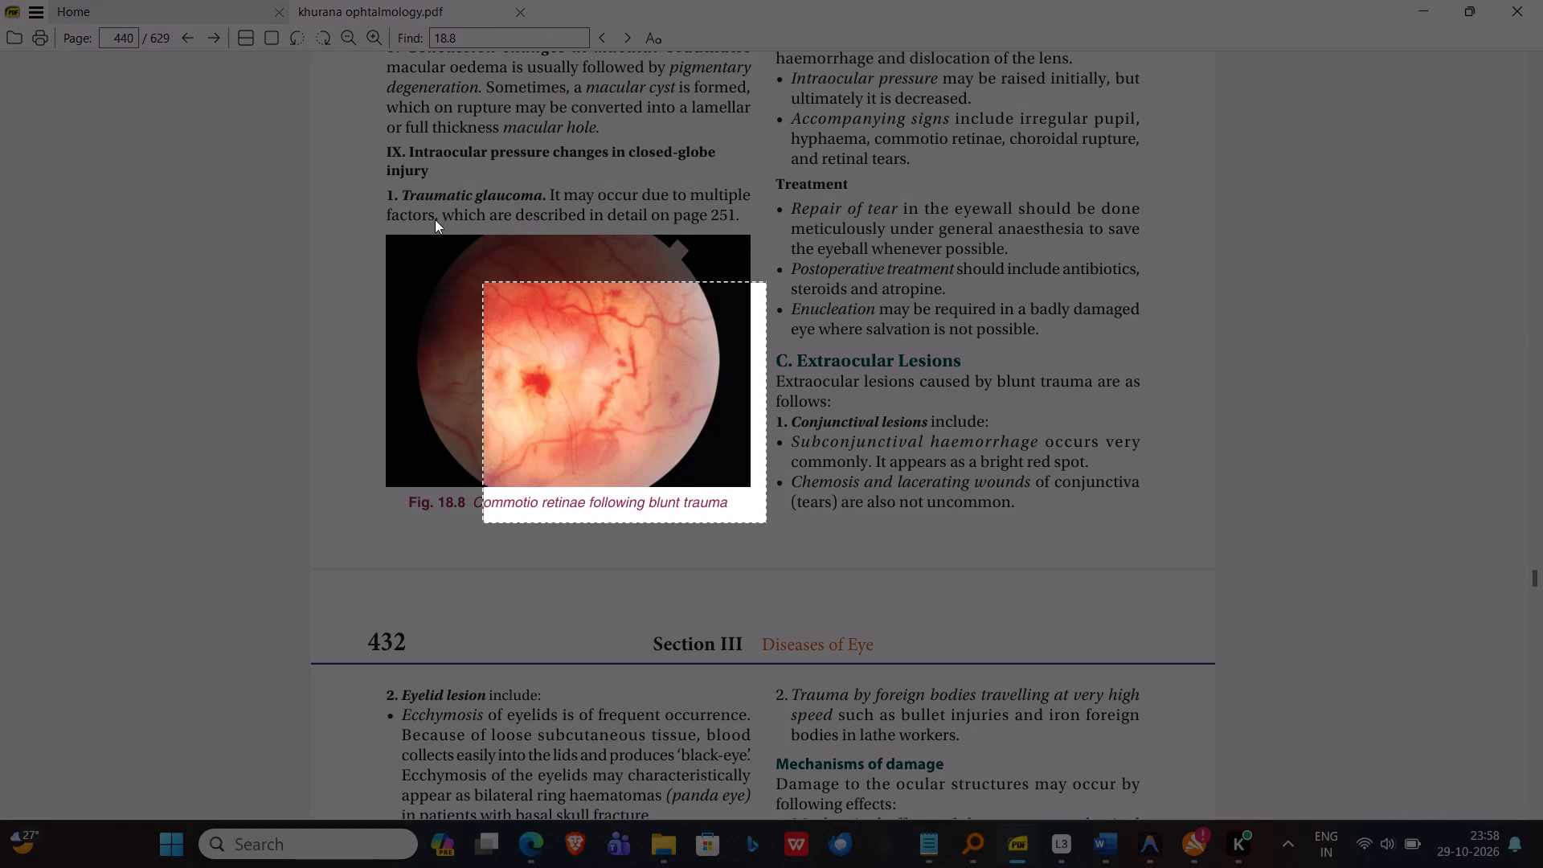
{"action": "left_click_drag", "start_coordinate": [435, 219], "coordinate": [379, 231]}
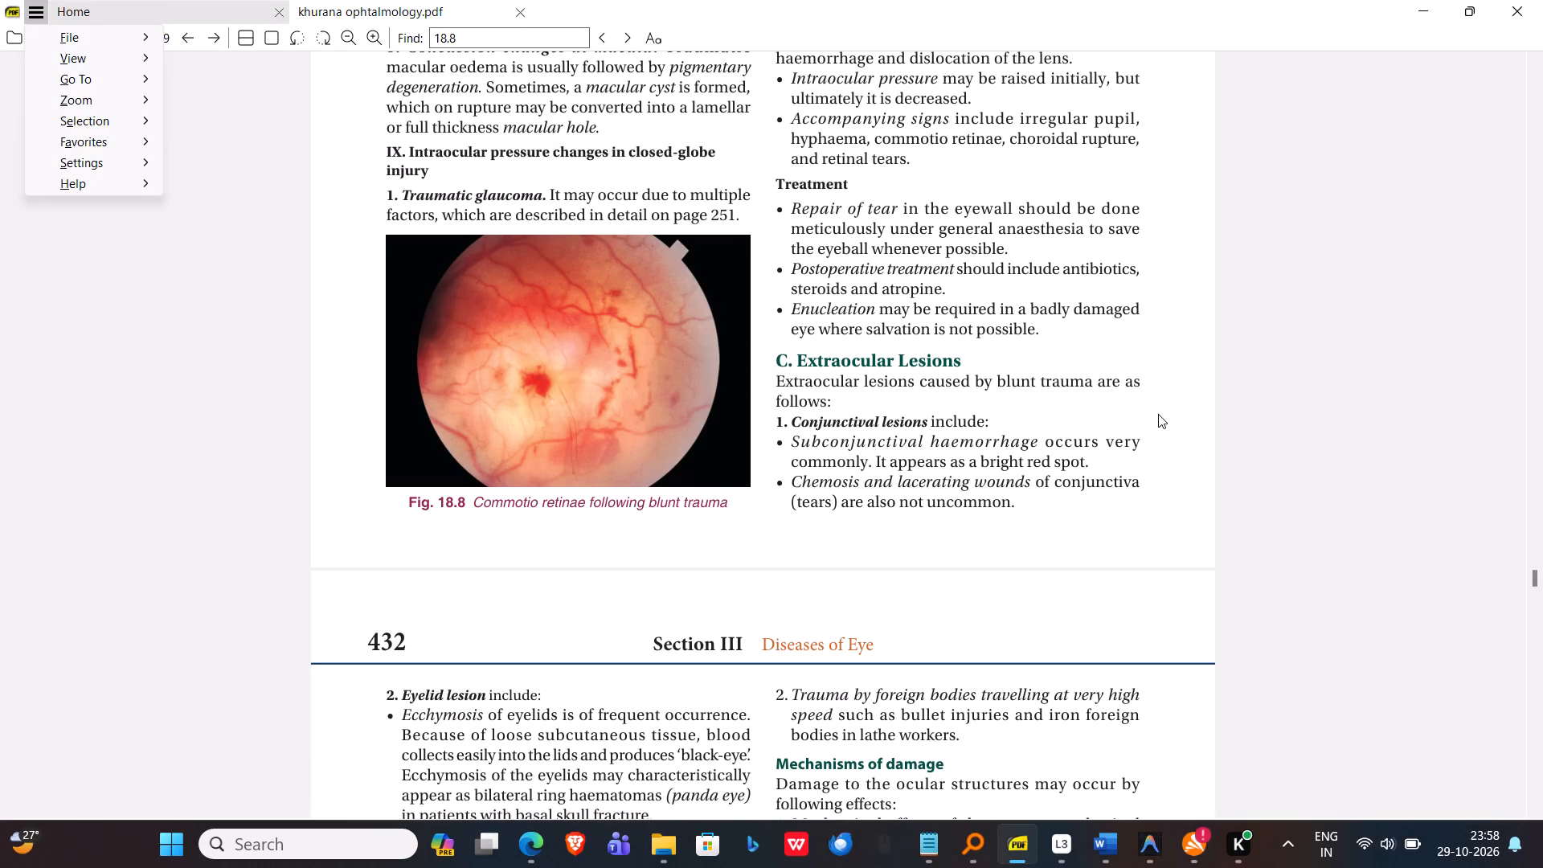
Capture Fig. 18.18, Removal of a non-magnetic foreign body through pars plana, with its caption from the Khurana PDF.
{"action": "key", "text": "alt+Tab"}
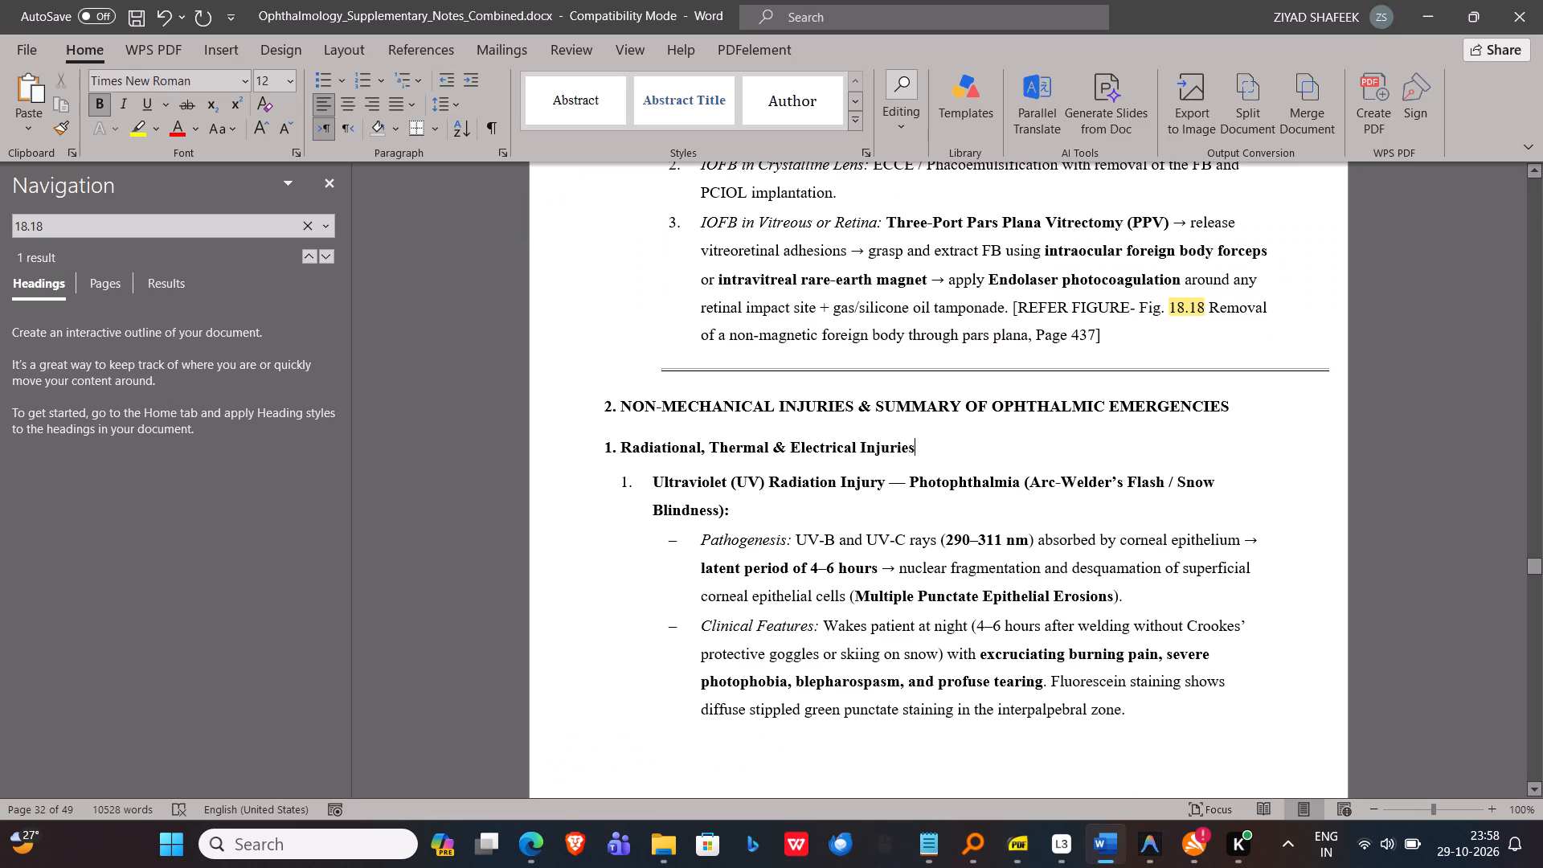
{"action": "key", "text": "alt+Tab"}
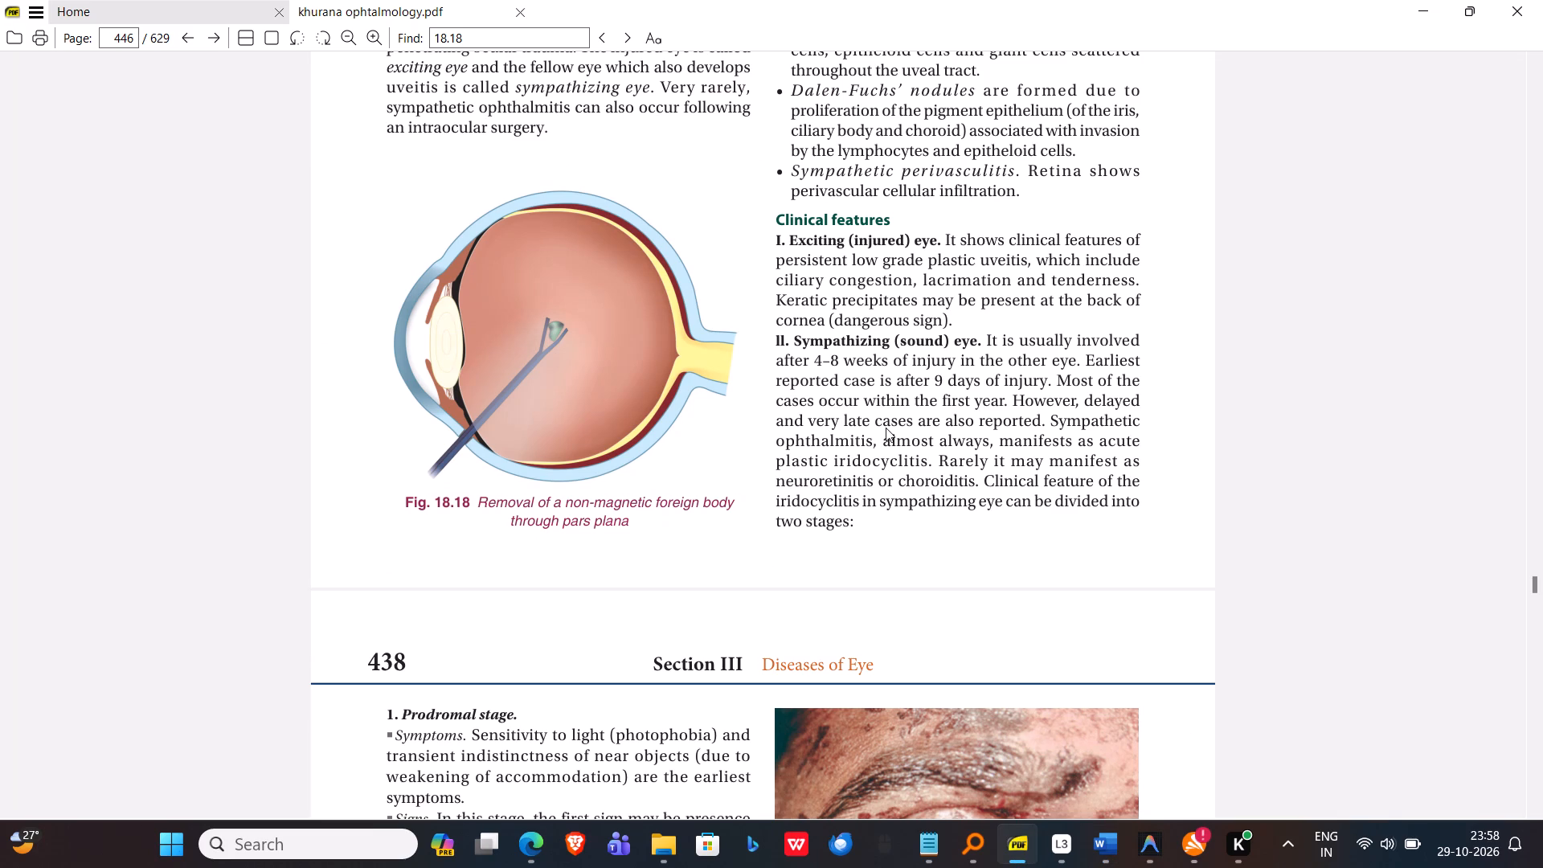
{"action": "left_click_drag", "start_coordinate": [760, 547], "coordinate": [366, 186]}
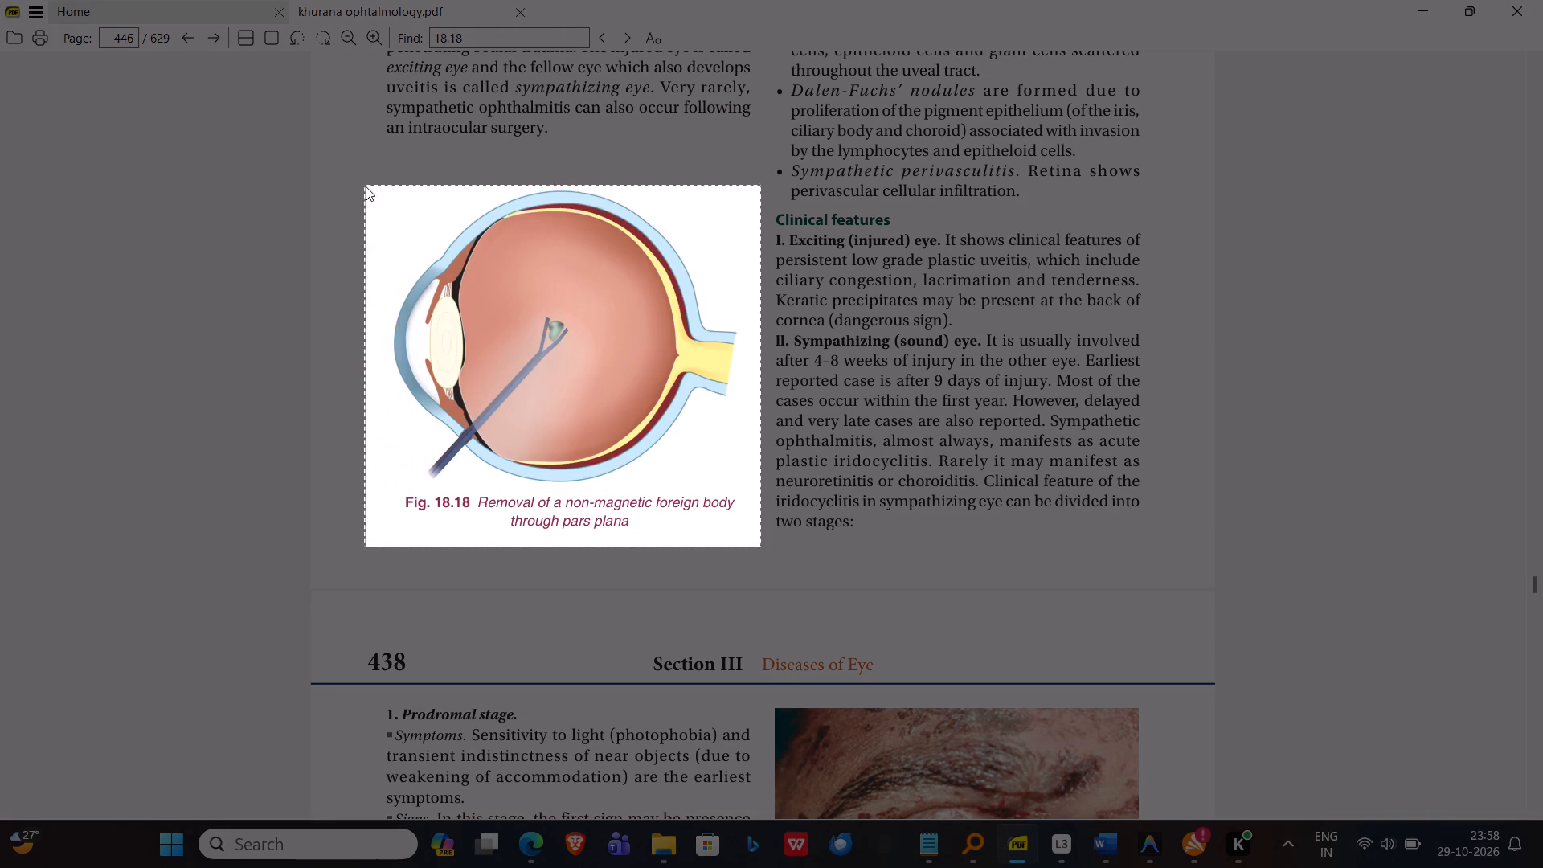
{"action": "left_click_drag", "start_coordinate": [366, 186], "coordinate": [367, 186]}
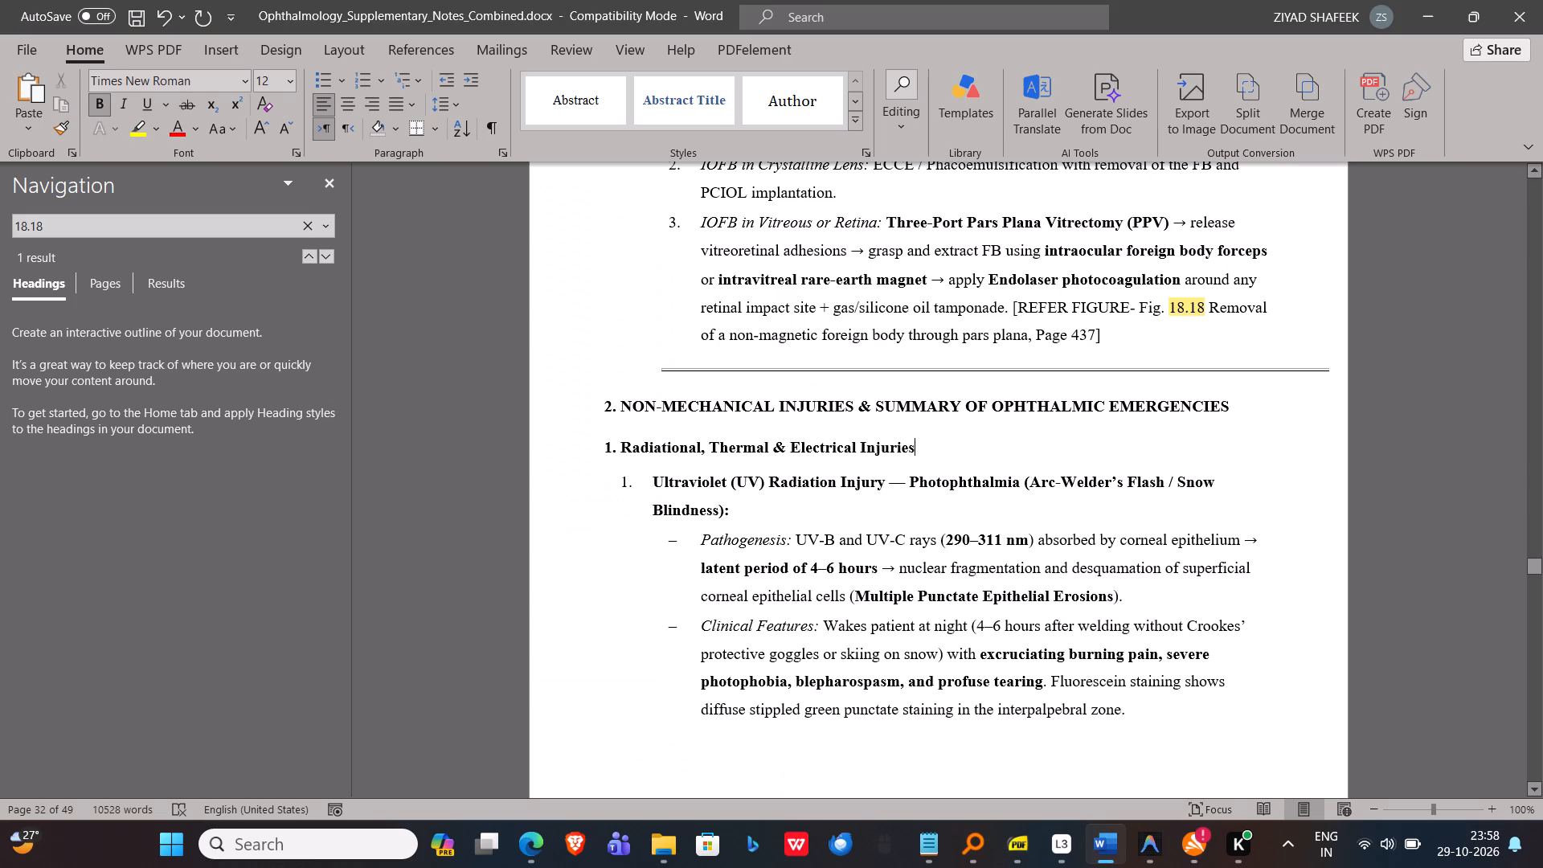
Replace the bracketed Fig. 18.18 reference under IOFB in Vitreous or Retina with the captured figure on its own unnumbered line.
{"action": "left_click_drag", "start_coordinate": [1121, 340], "coordinate": [1050, 309]}
{"action": "key", "text": "BackSpace"}
{"action": "key", "text": "BackSpace"}
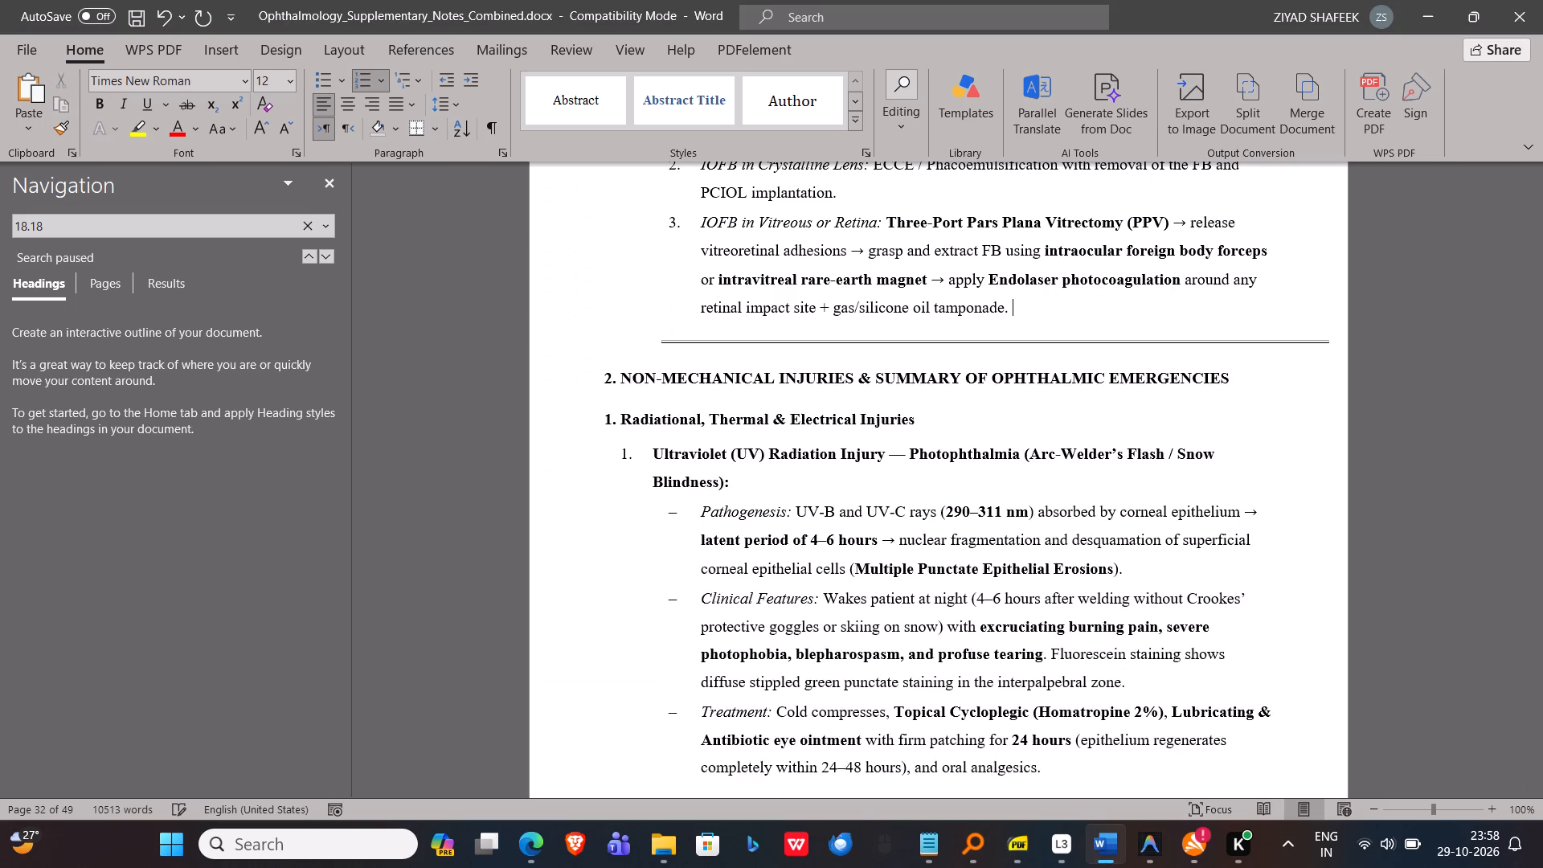
{"action": "key", "text": "Return"}
{"action": "key", "text": "BackSpace"}
{"action": "key", "text": "BackSpace"}
{"action": "key", "text": "BackSpace"}
{"action": "key", "text": "ctrl+v"}
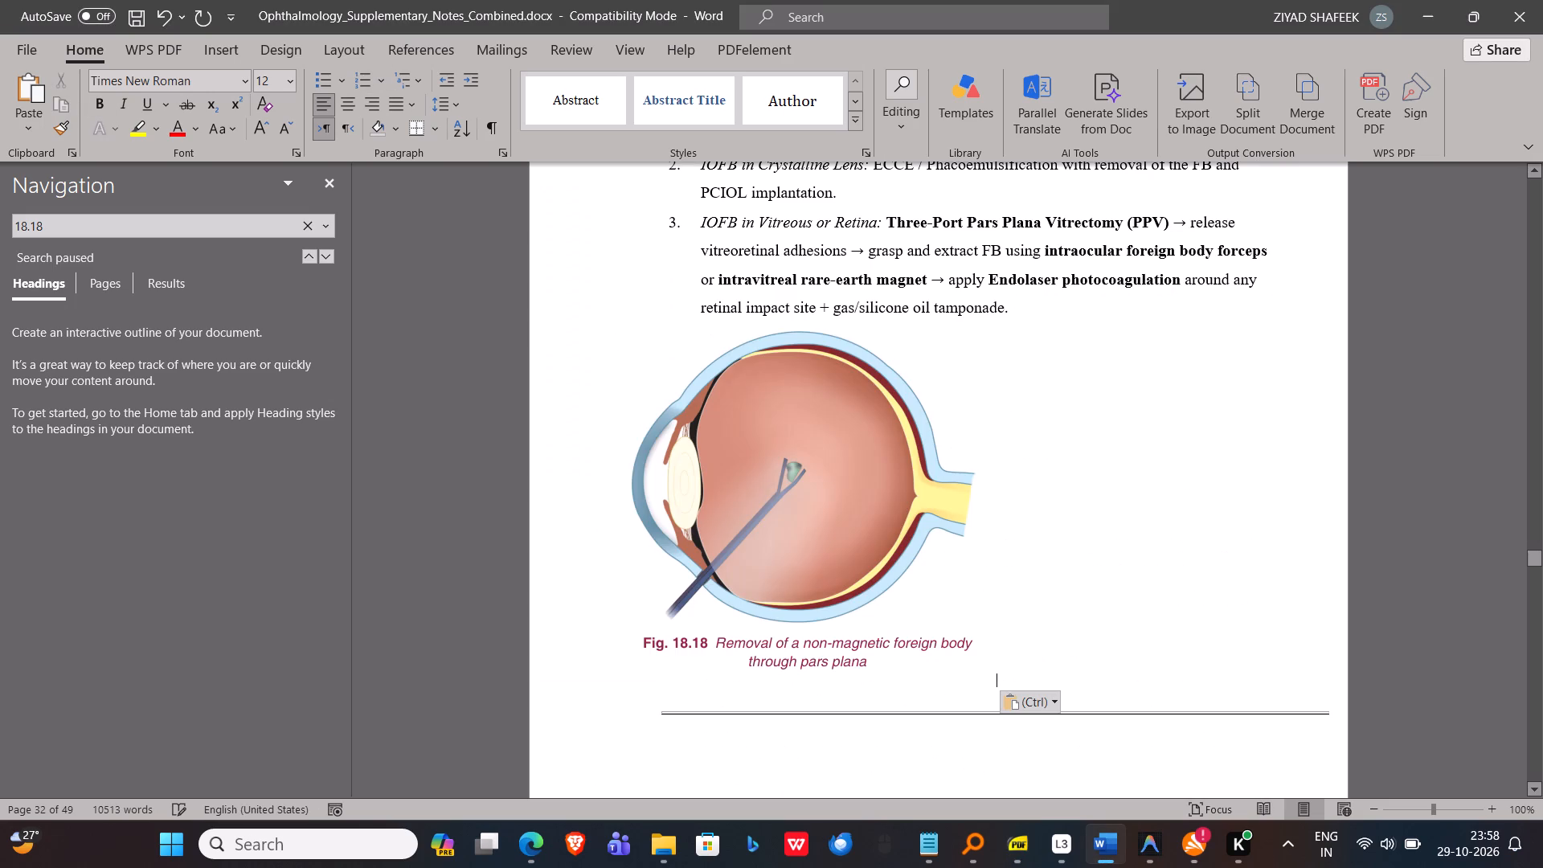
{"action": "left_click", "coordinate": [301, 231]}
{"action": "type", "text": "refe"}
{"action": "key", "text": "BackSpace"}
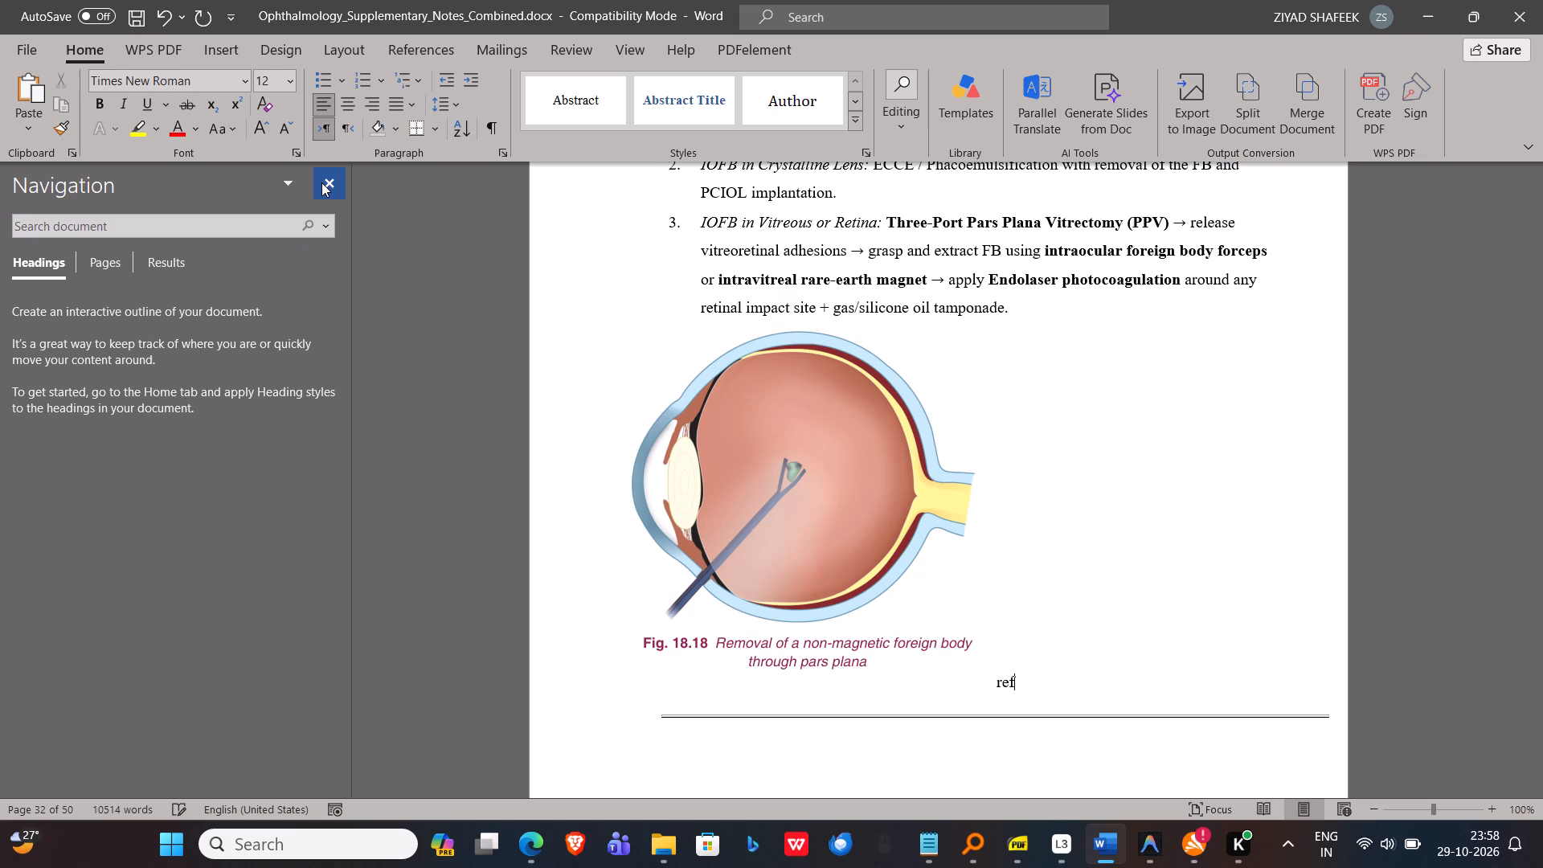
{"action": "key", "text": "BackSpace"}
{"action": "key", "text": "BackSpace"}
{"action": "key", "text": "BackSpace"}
Search the notes for "refer" and capture the referenced Fig. 13.10, Altitudinal hemianopia in AION, with its caption from the Khurana PDF.
{"action": "left_click", "coordinate": [233, 219]}
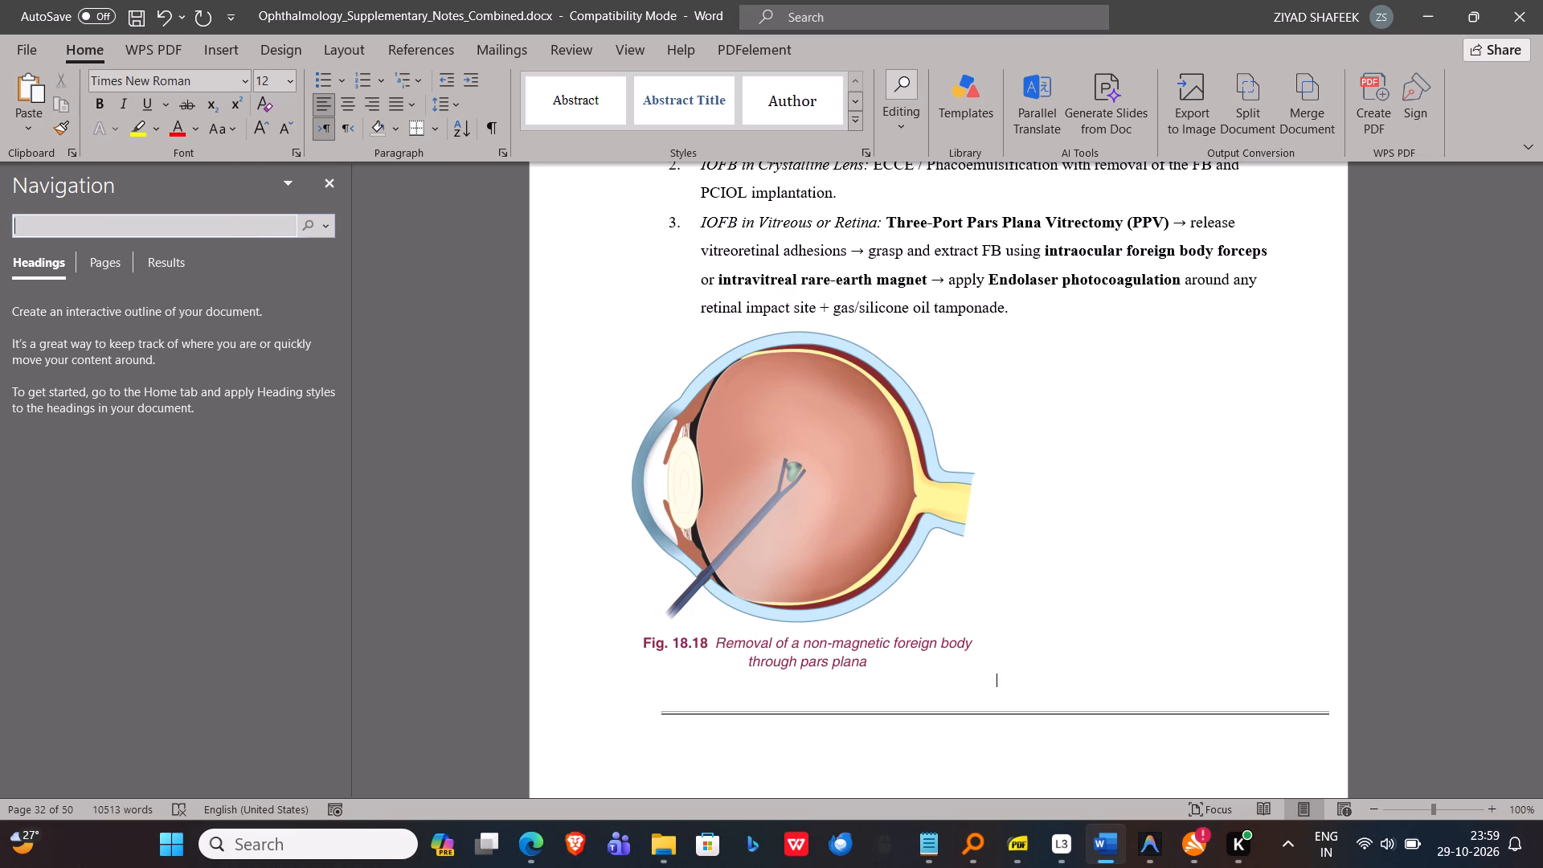
{"action": "type", "text": "refer"}
{"action": "key", "text": "Return"}
{"action": "key", "text": "alt+Tab"}
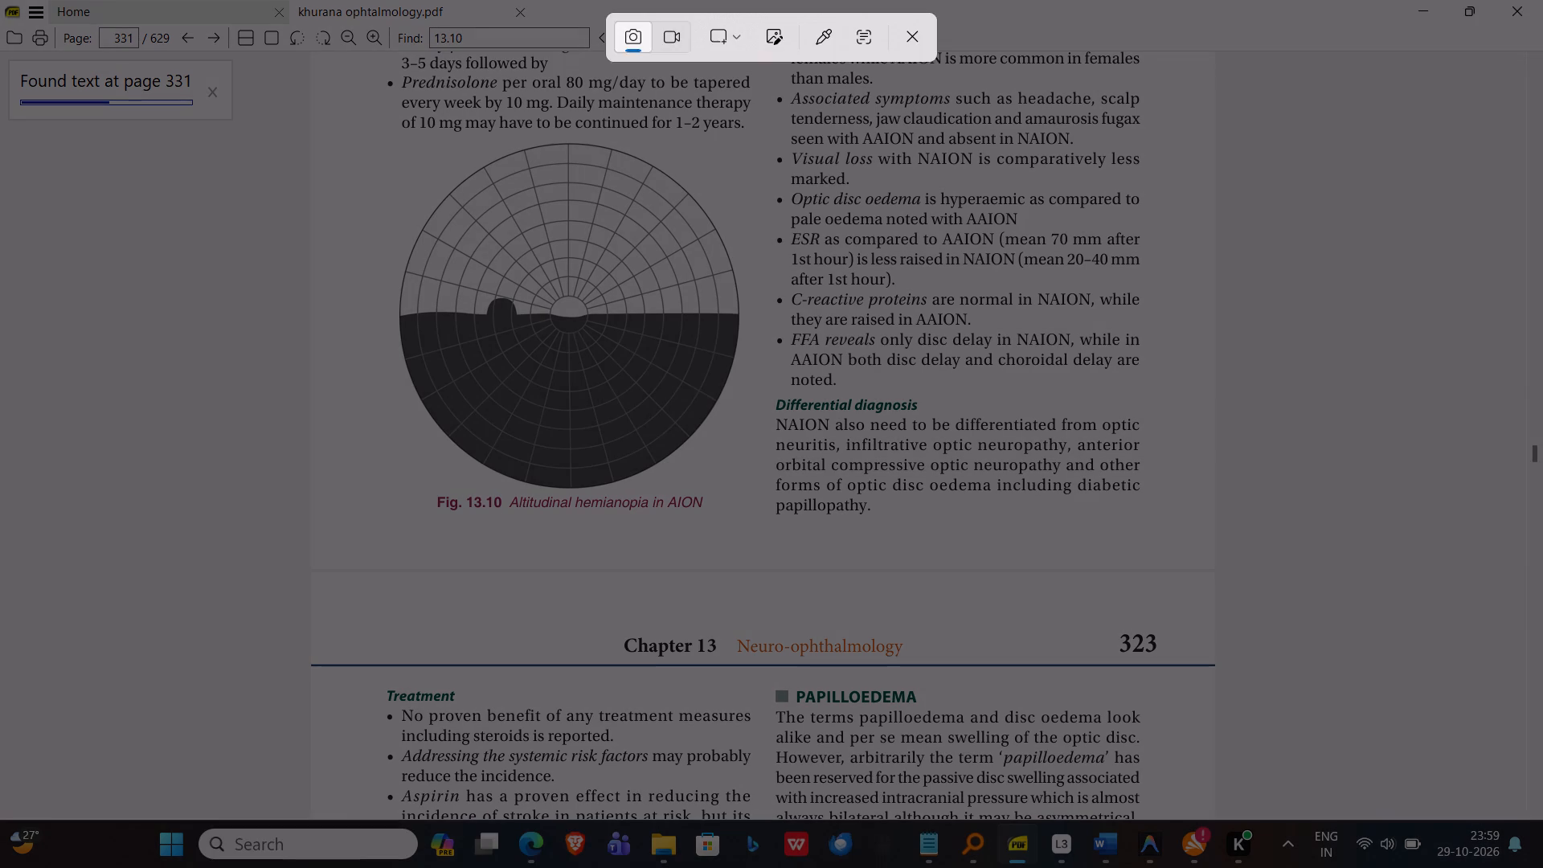
{"action": "left_click_drag", "start_coordinate": [753, 522], "coordinate": [370, 137]}
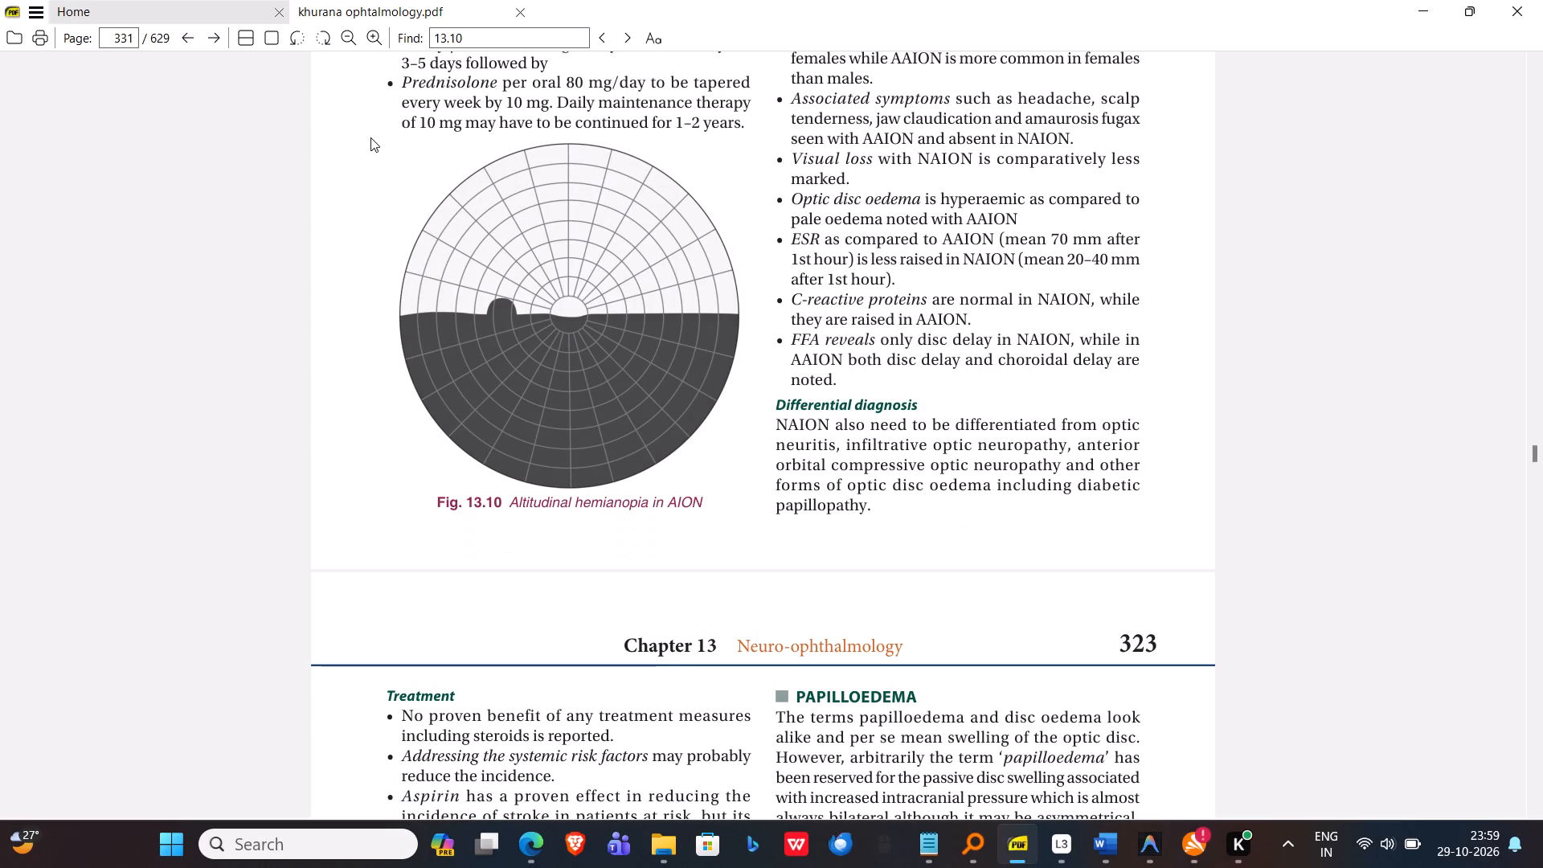
Replace the bracketed Fig. 13.10 reference below the Treatment table row with the captured figure and shrink it slightly.
{"action": "left_click_drag", "start_coordinate": [1132, 313], "coordinate": [689, 344]}
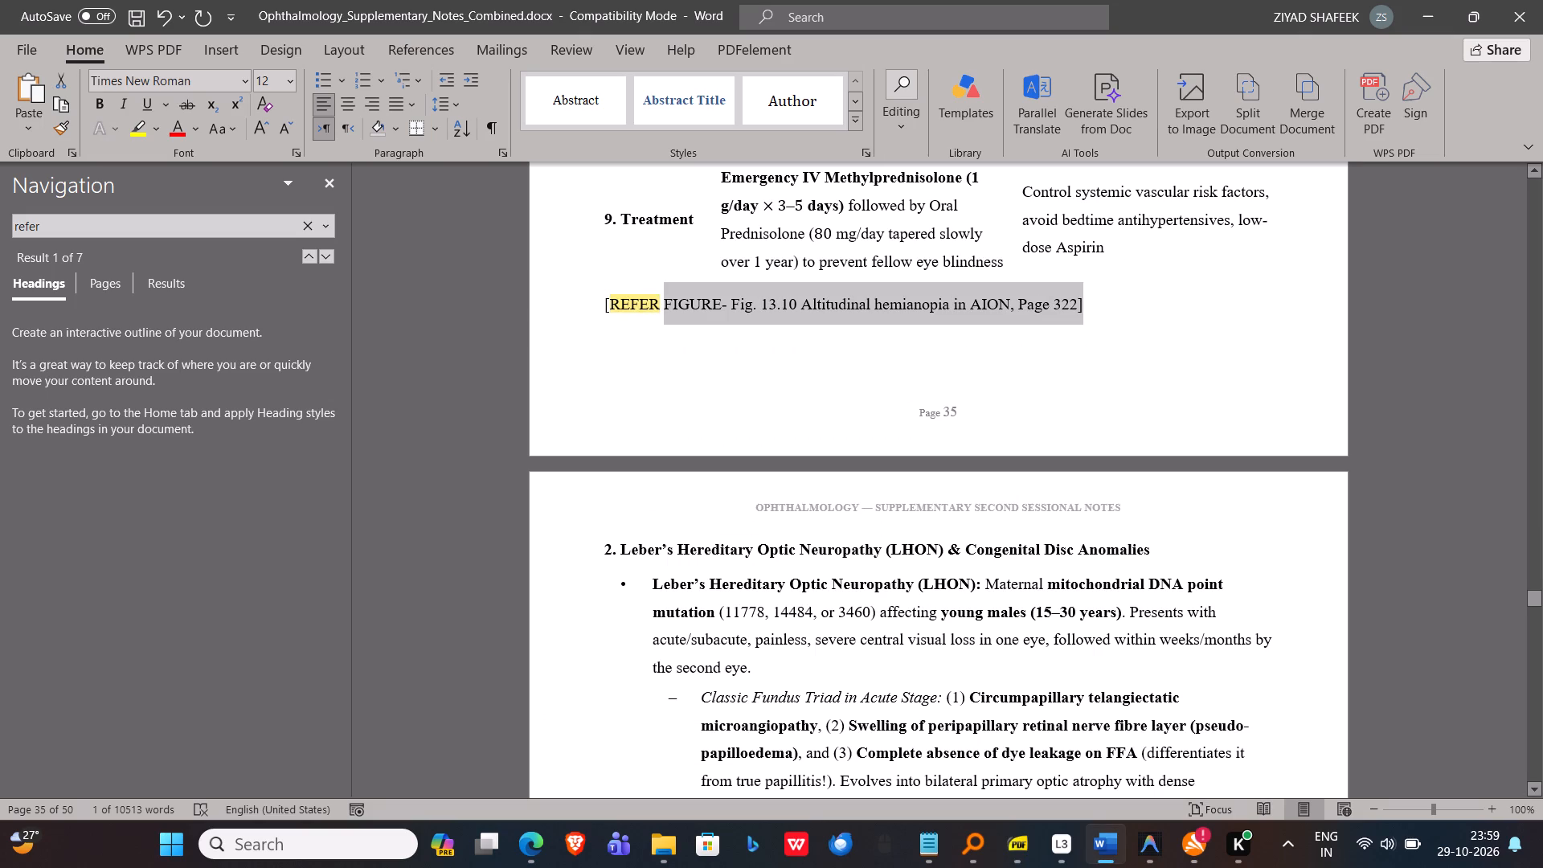
{"action": "left_click_drag", "start_coordinate": [689, 344], "coordinate": [612, 337]}
{"action": "key", "text": "BackSpace"}
{"action": "key", "text": "BackSpace"}
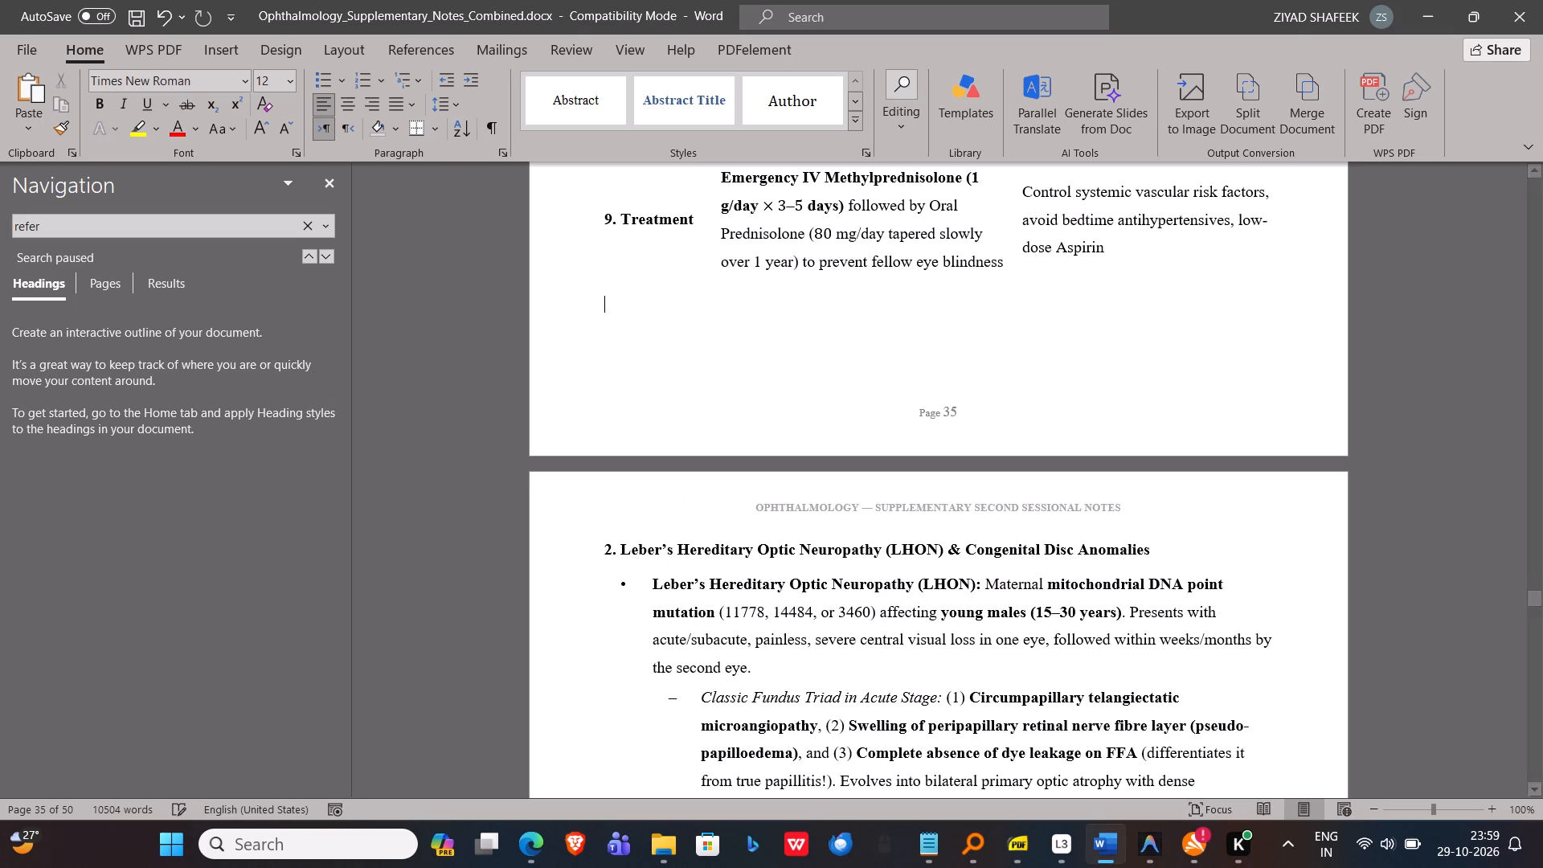
{"action": "key", "text": "ctrl+v"}
{"action": "left_click", "coordinate": [784, 649]}
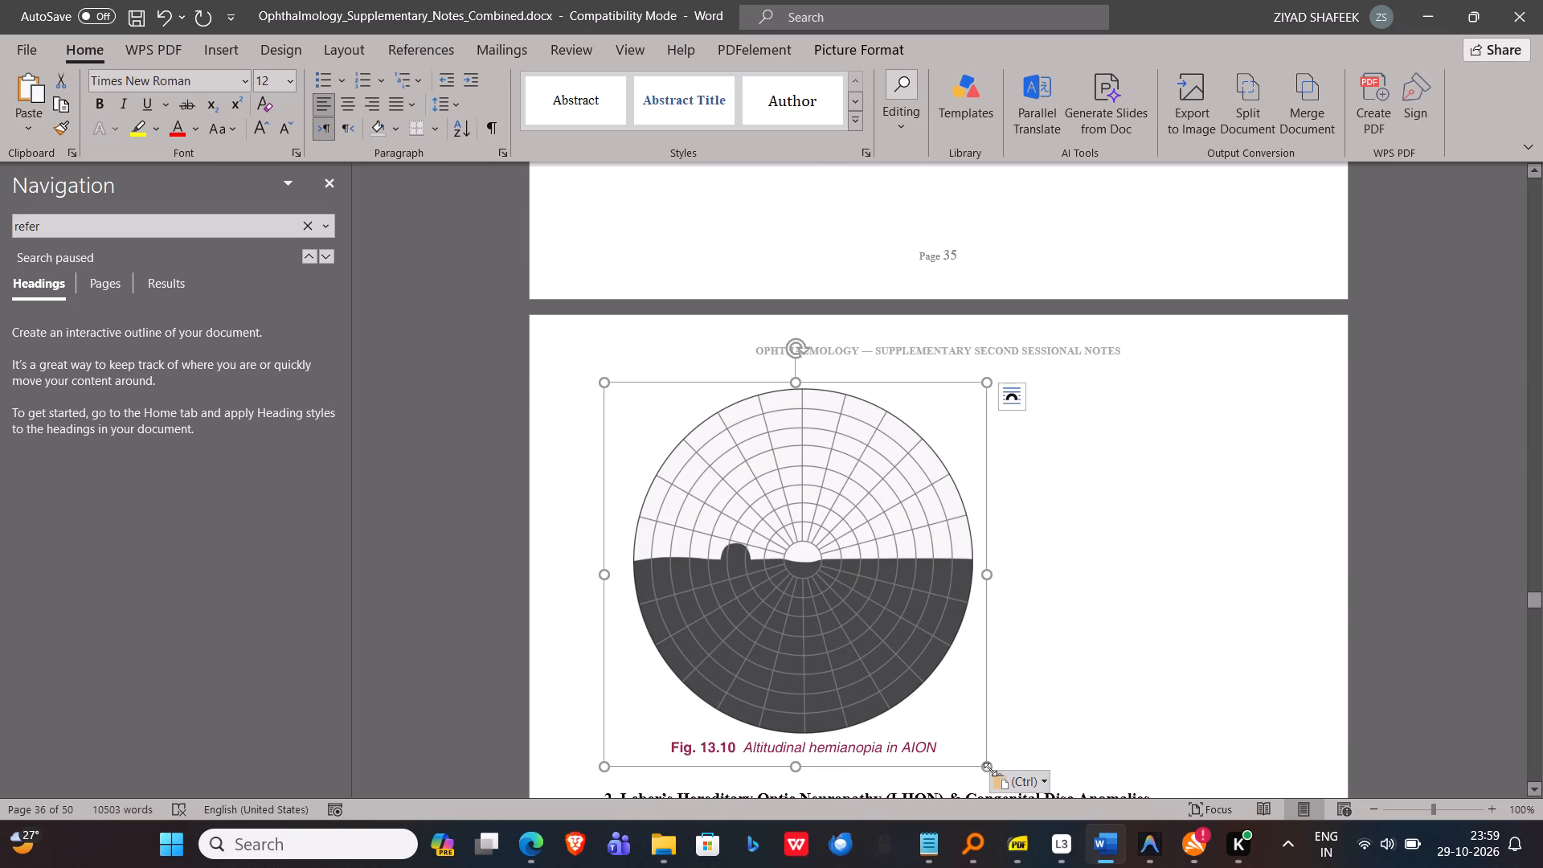
{"action": "left_click_drag", "start_coordinate": [990, 769], "coordinate": [946, 739]}
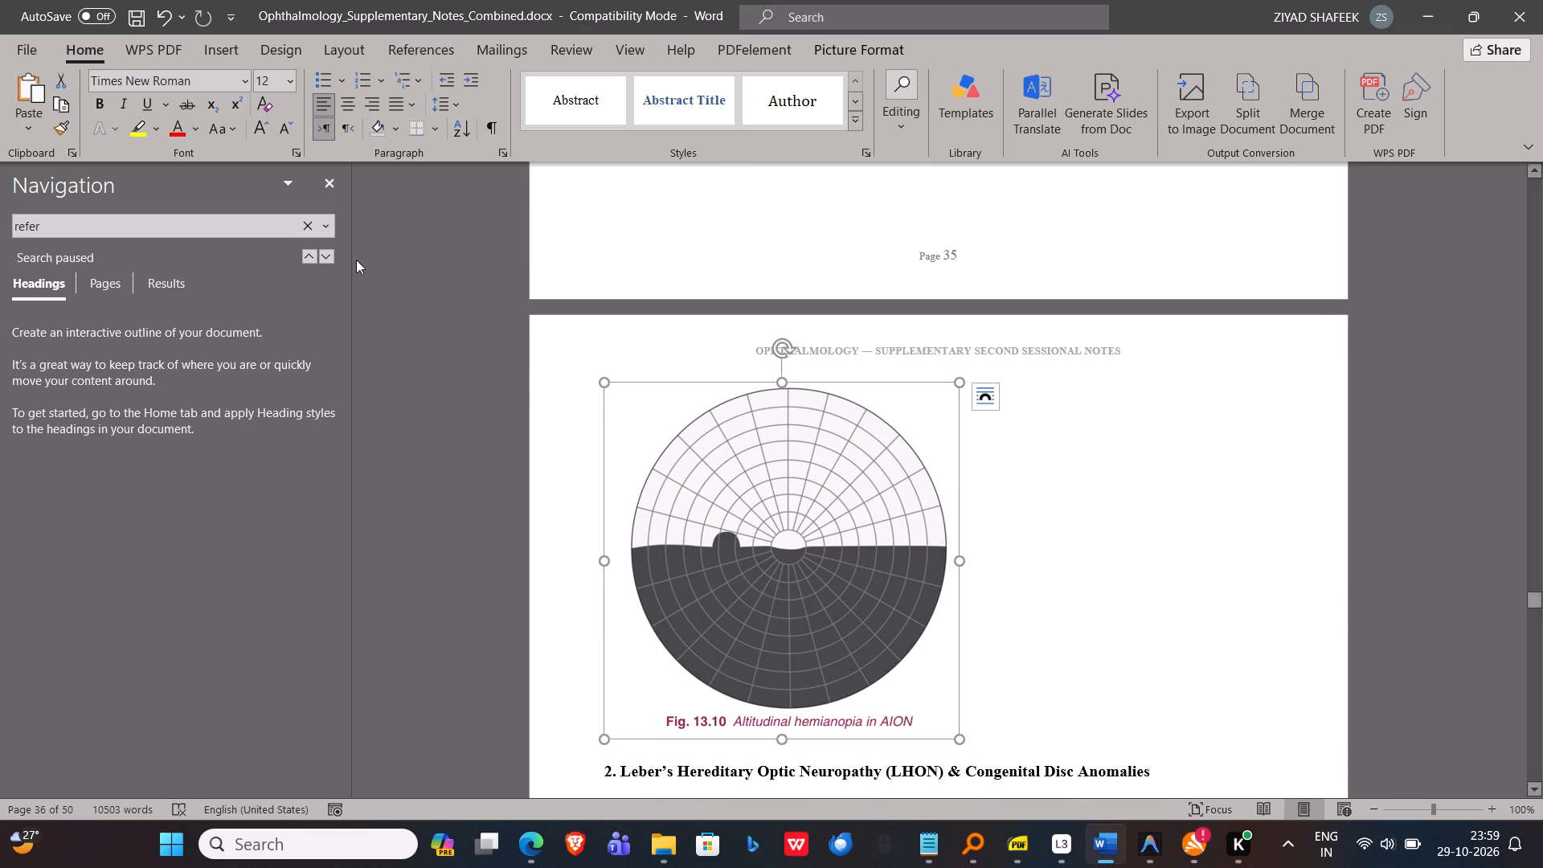
Go to the next figure reference in the notes and capture Fig. 12.4, Opaque nerve fibres, with its caption from the Khurana PDF.
{"action": "left_click", "coordinate": [325, 260]}
{"action": "key", "text": "alt+Tab"}
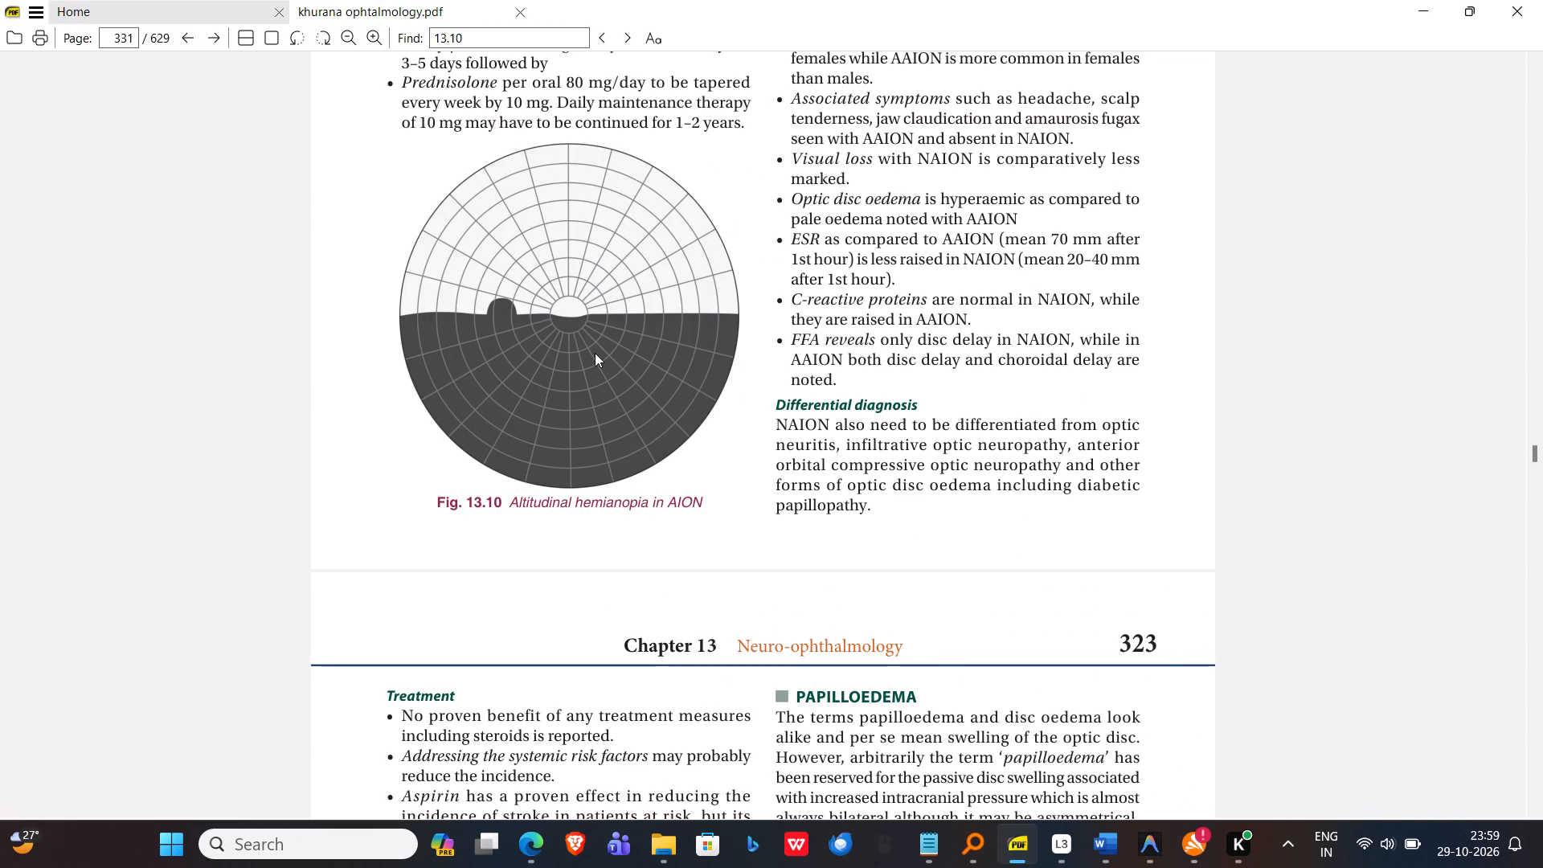
{"action": "key", "text": "alt+Tab"}
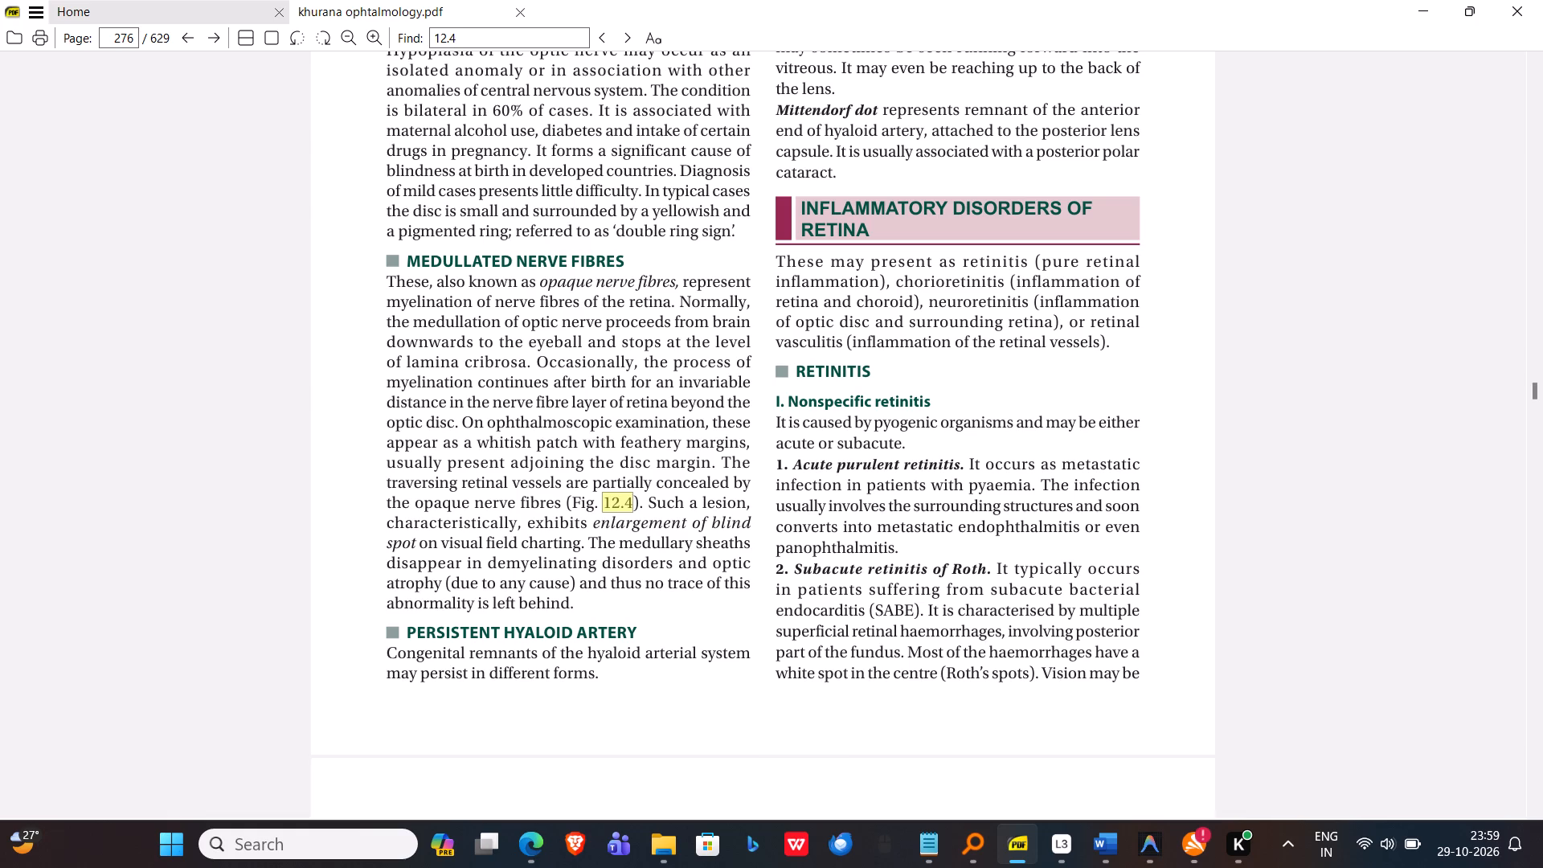
{"action": "key", "text": "alt+Tab"}
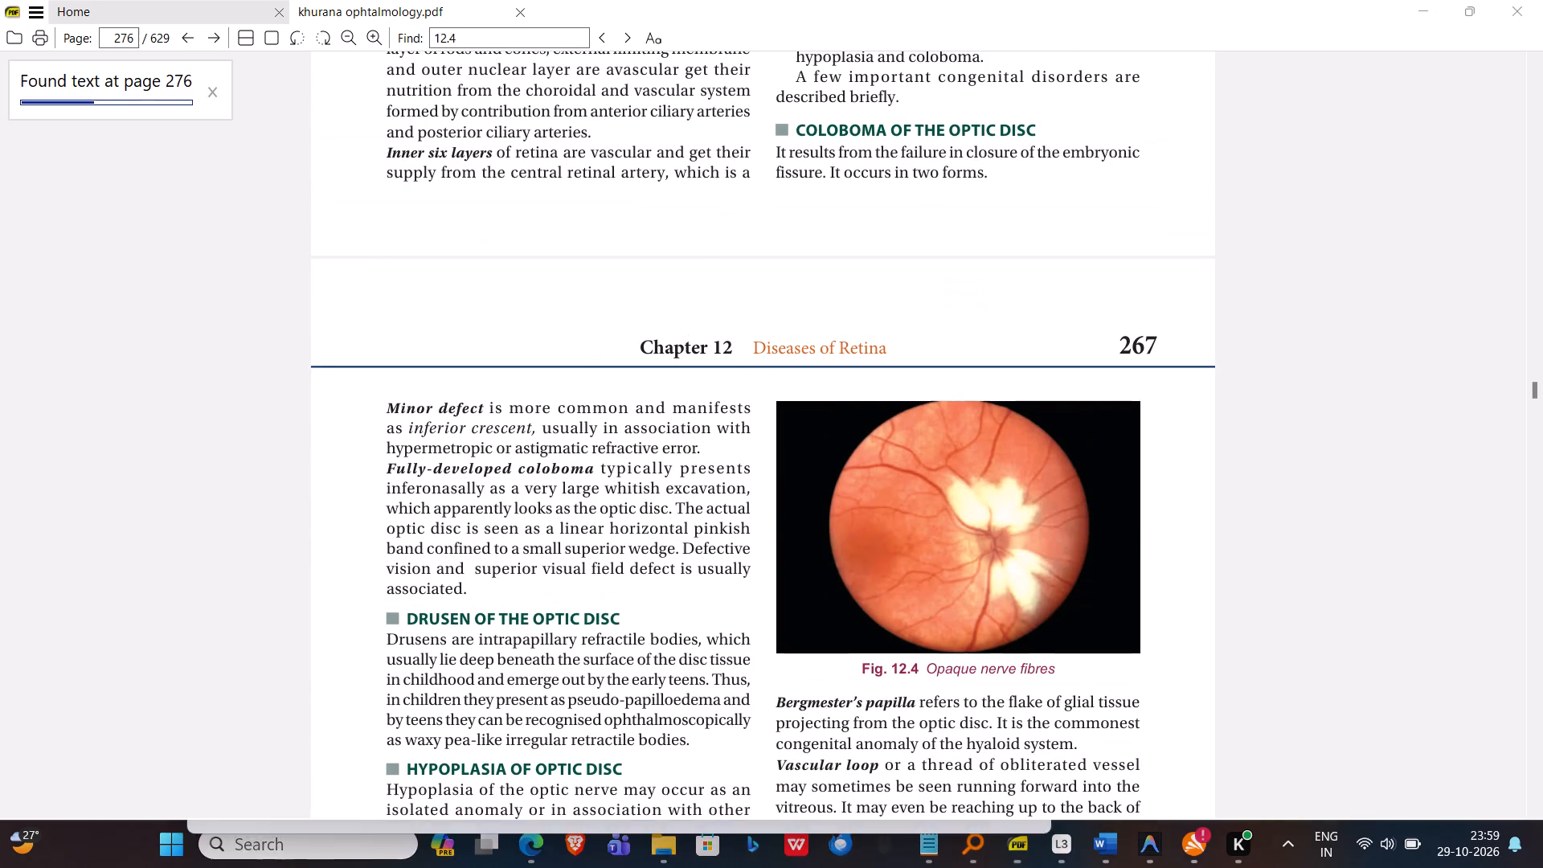
{"action": "left_click_drag", "start_coordinate": [771, 389], "coordinate": [1154, 681]}
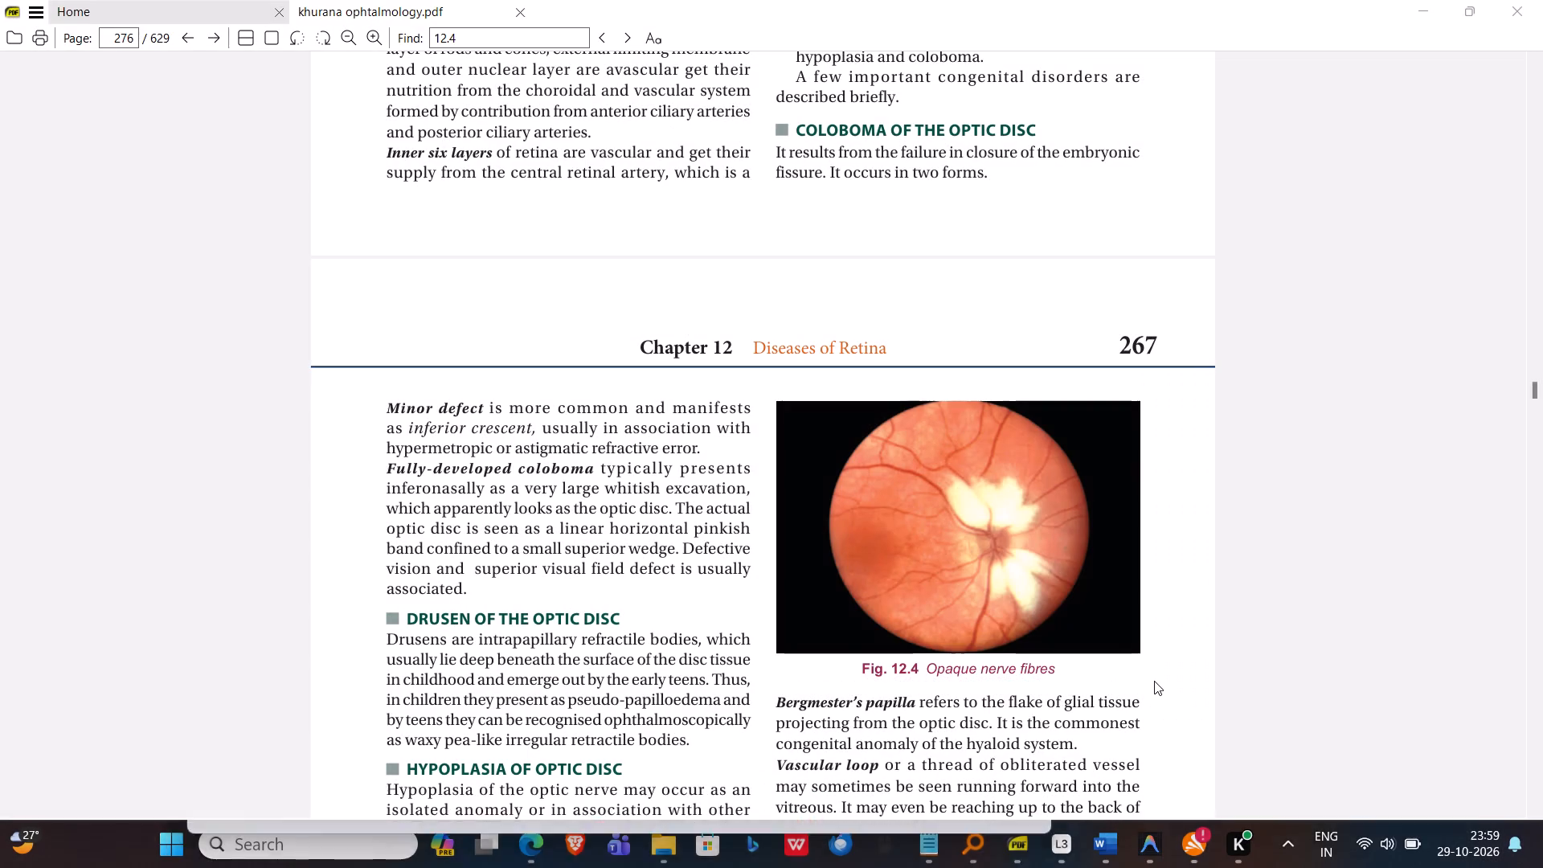
Replace the bracketed Fig. 12.4 reference ending the Medullated (Opaque) Nerve Fibres item with the captured figure on its own line.
{"action": "left_click_drag", "start_coordinate": [984, 345], "coordinate": [927, 321]}
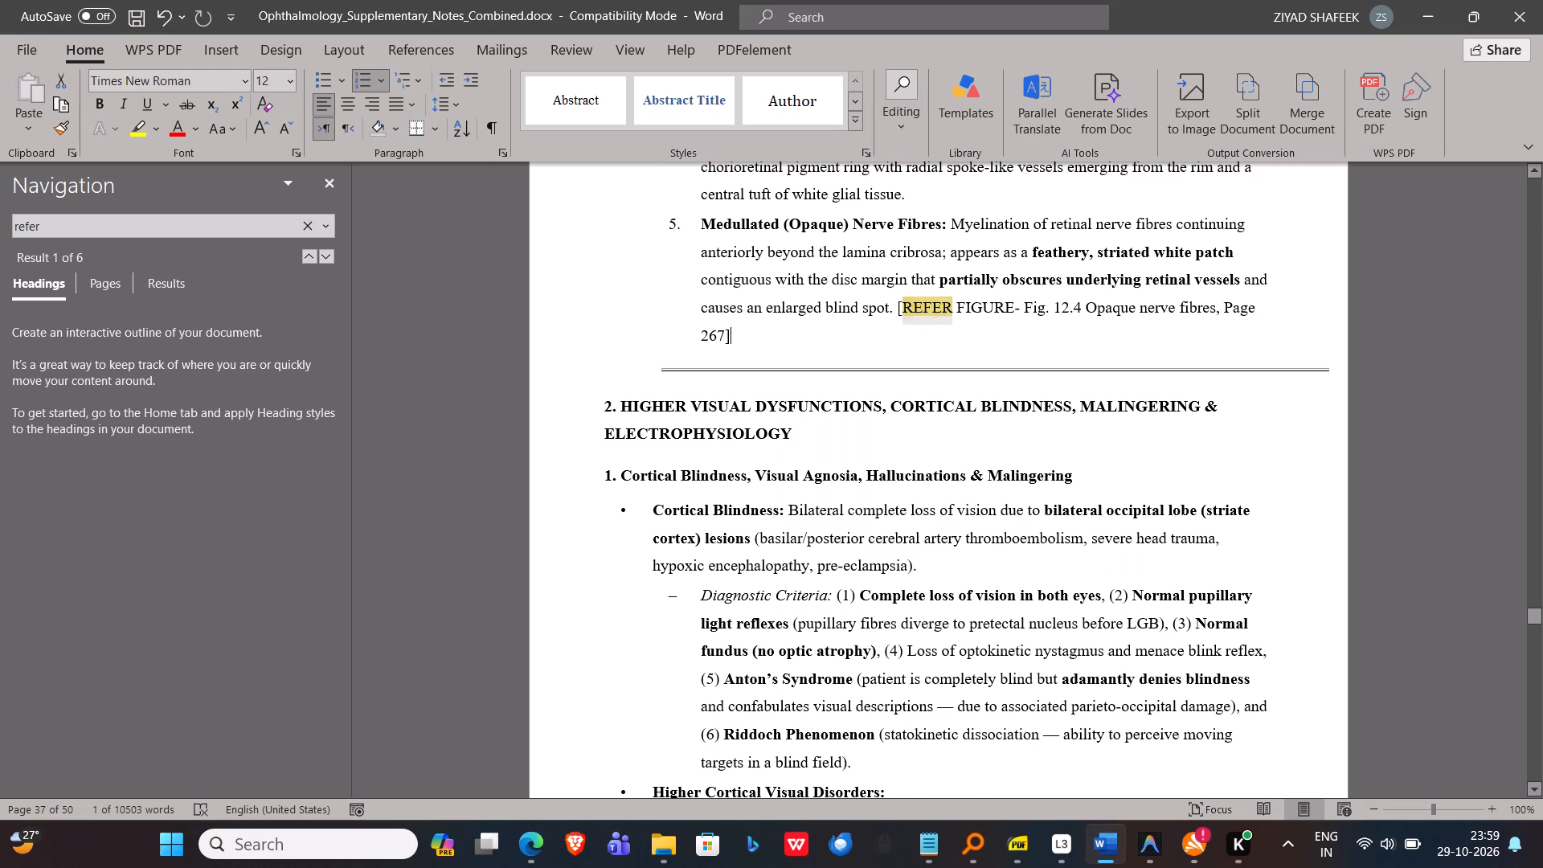
{"action": "left_click_drag", "start_coordinate": [927, 321], "coordinate": [907, 314]}
{"action": "key", "text": "BackSpace"}
{"action": "key", "text": "BackSpace"}
{"action": "key", "text": "Return"}
{"action": "key", "text": "BackSpace"}
{"action": "key", "text": "BackSpace"}
{"action": "key", "text": "ctrl+v"}
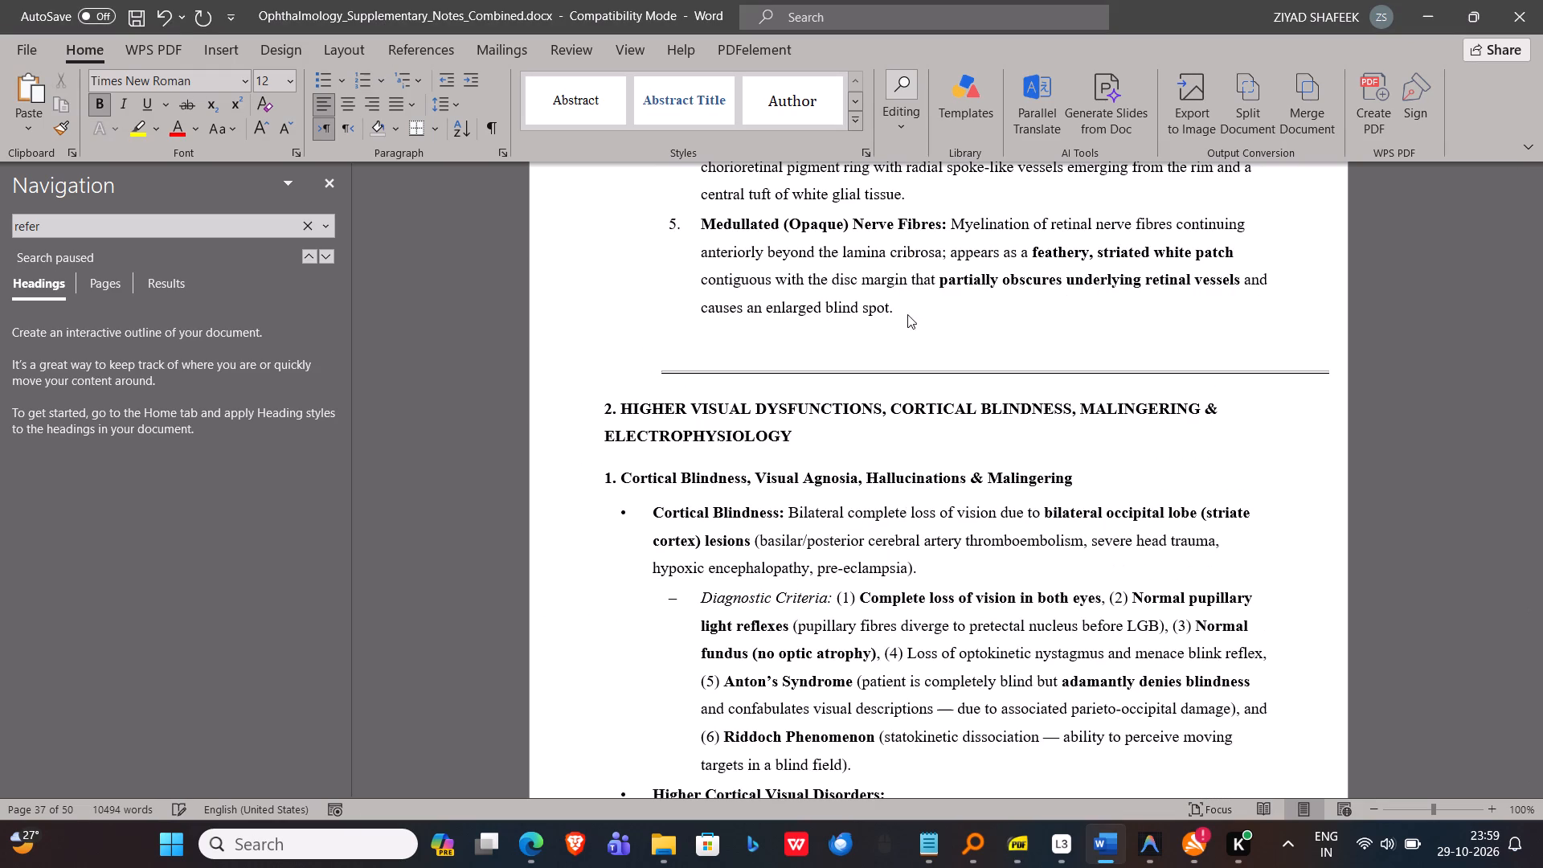
Go to the next figure reference in the notes, search the Khurana PDF for 23.6, and capture Fig. 23.6, Placido's disc, with its caption.
{"action": "left_click", "coordinate": [324, 260]}
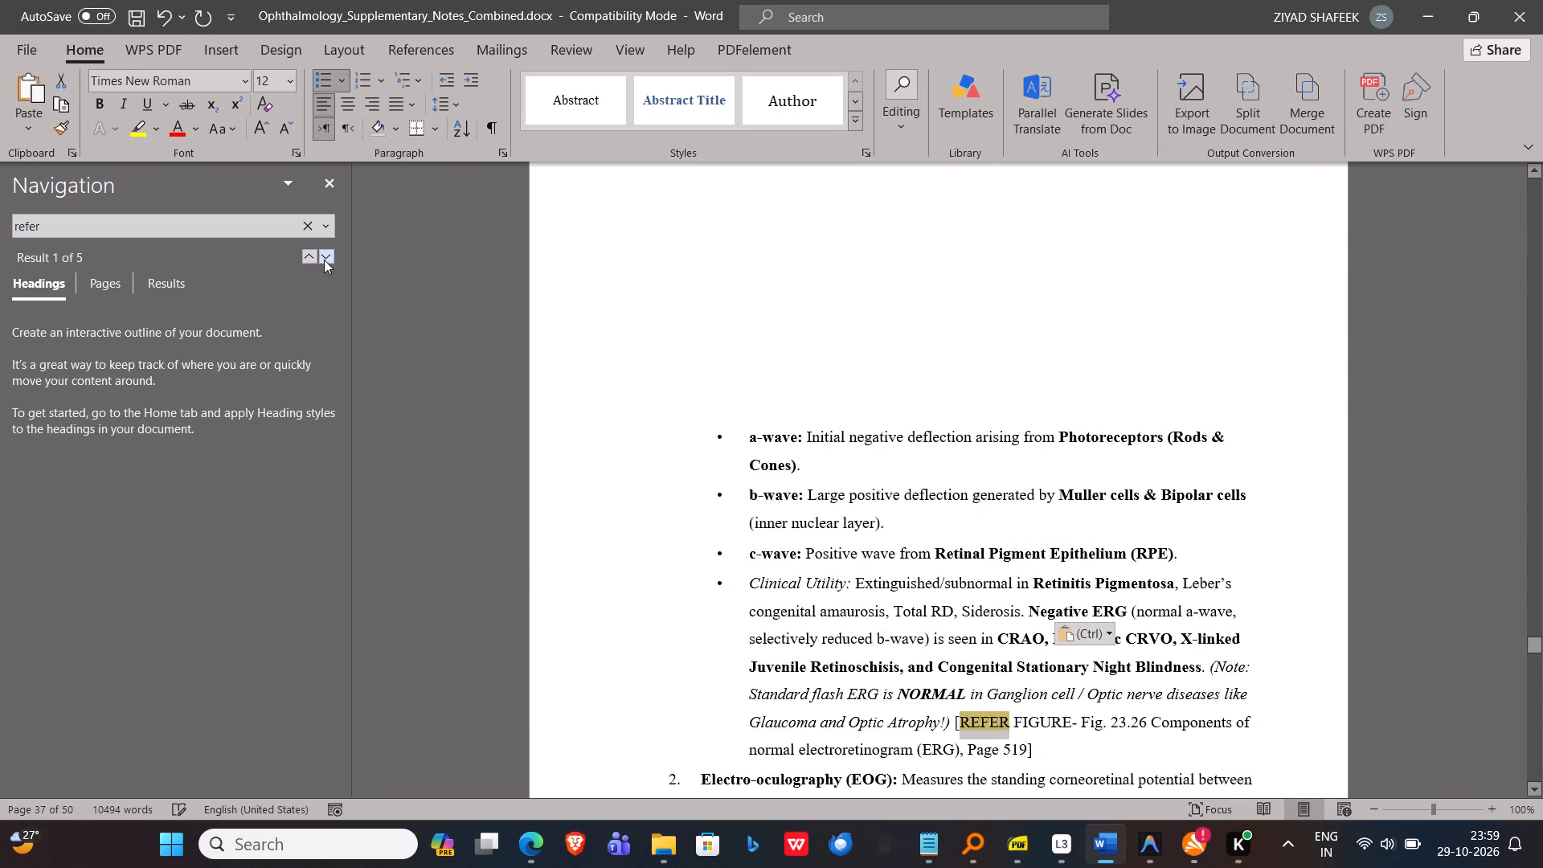
{"action": "key", "text": "Tab"}
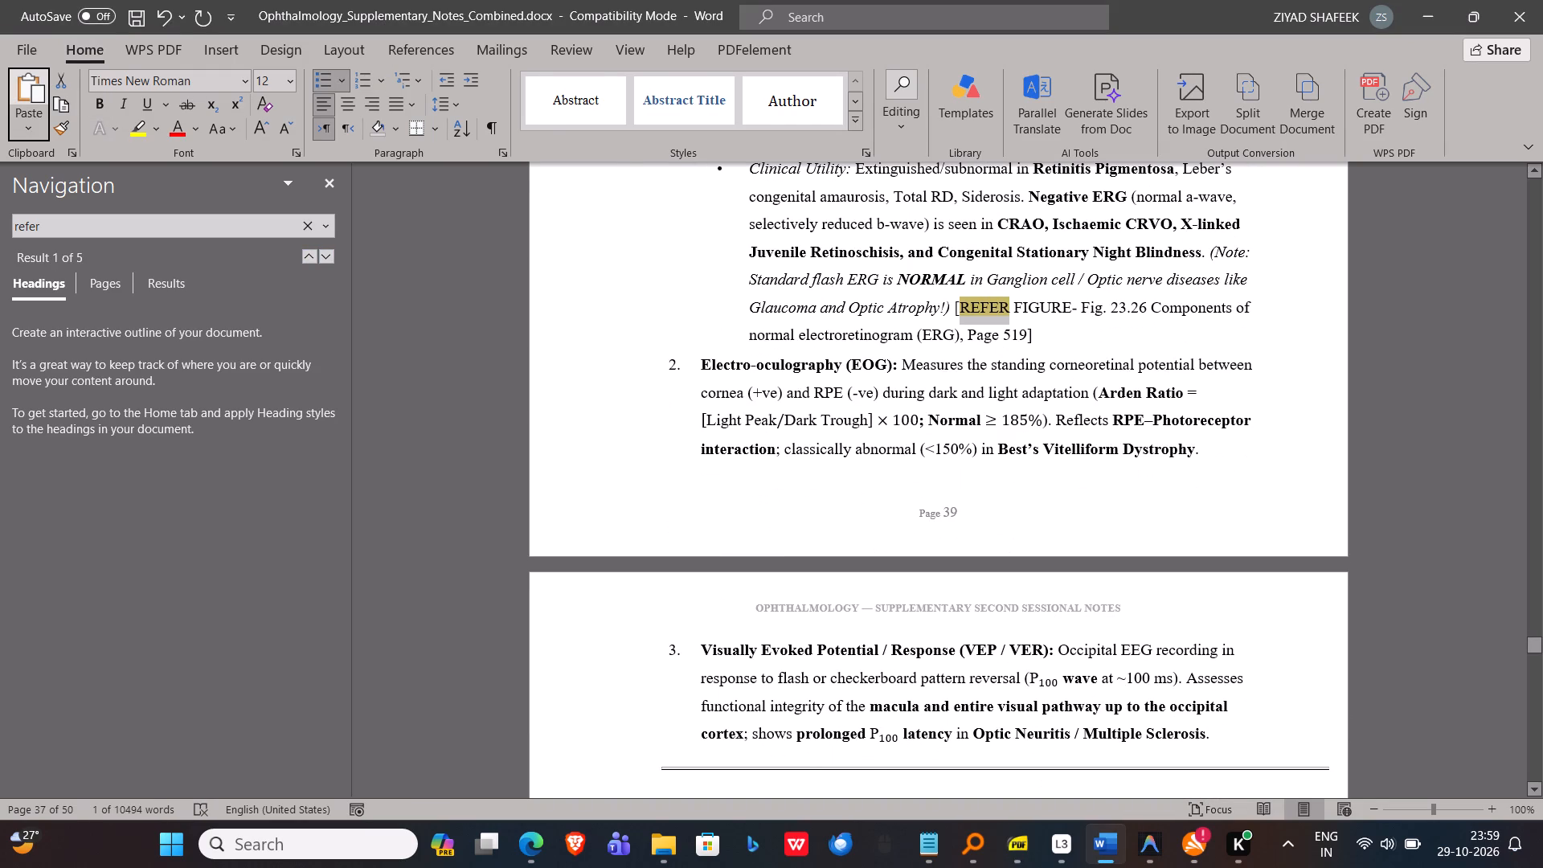
{"action": "key", "text": "alt+Tab"}
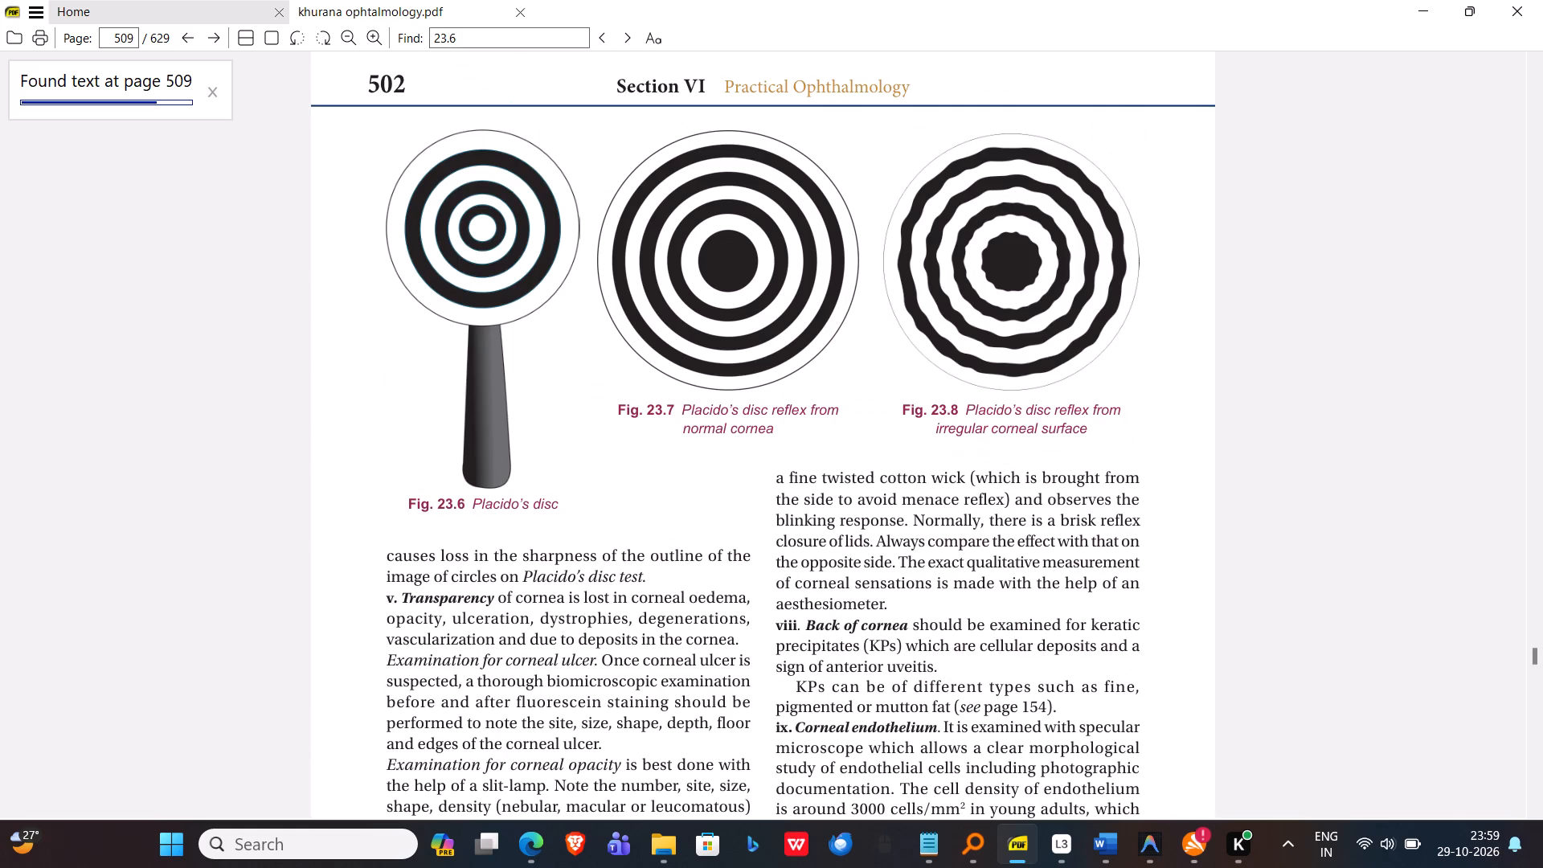
{"action": "left_click_drag", "start_coordinate": [583, 520], "coordinate": [407, 293]}
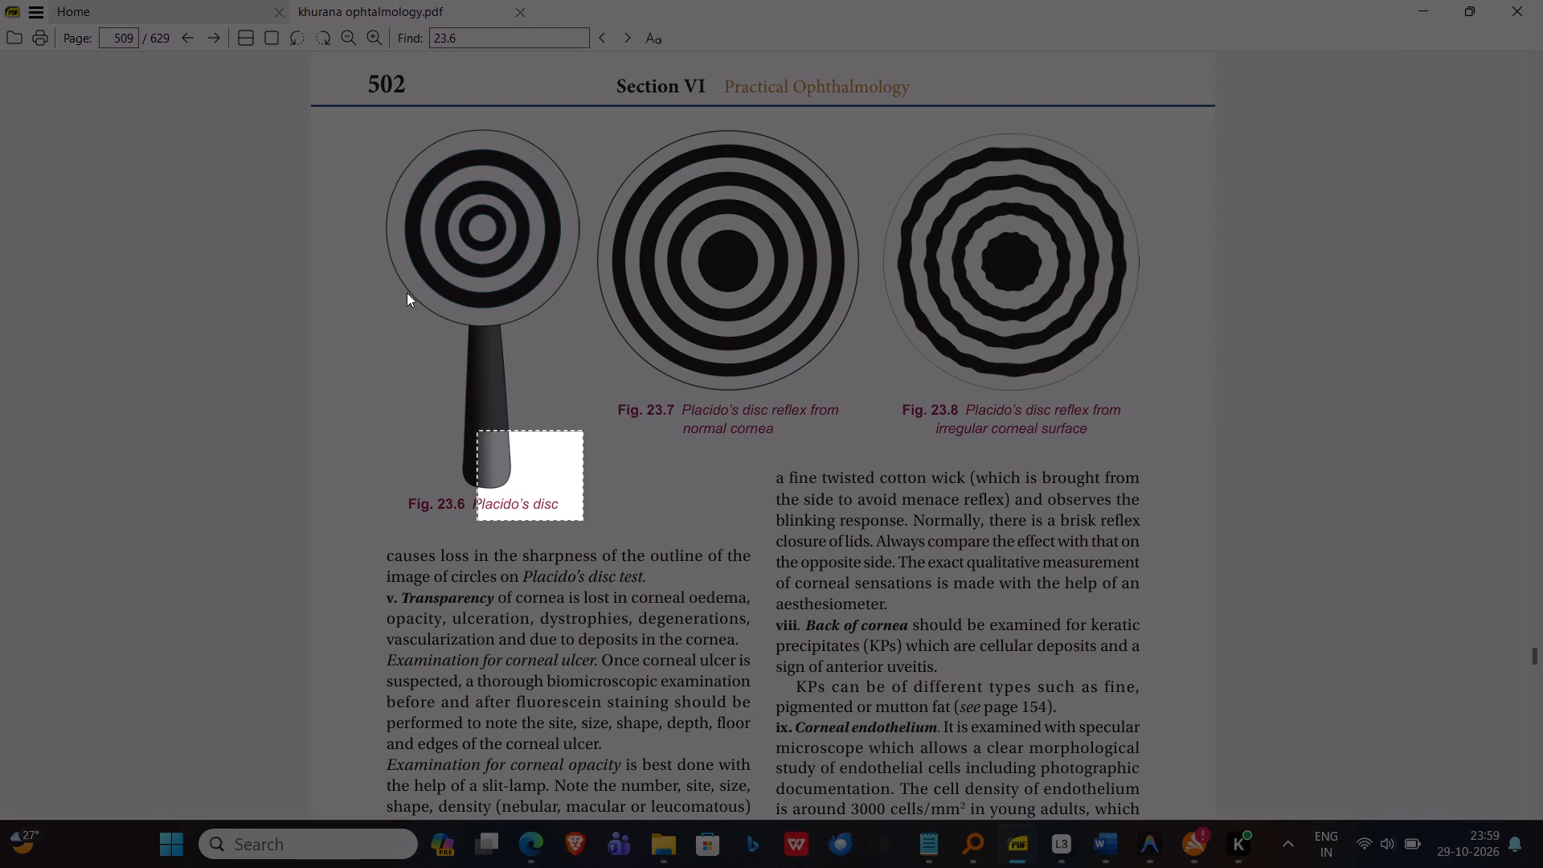
{"action": "left_click_drag", "start_coordinate": [407, 293], "coordinate": [362, 125]}
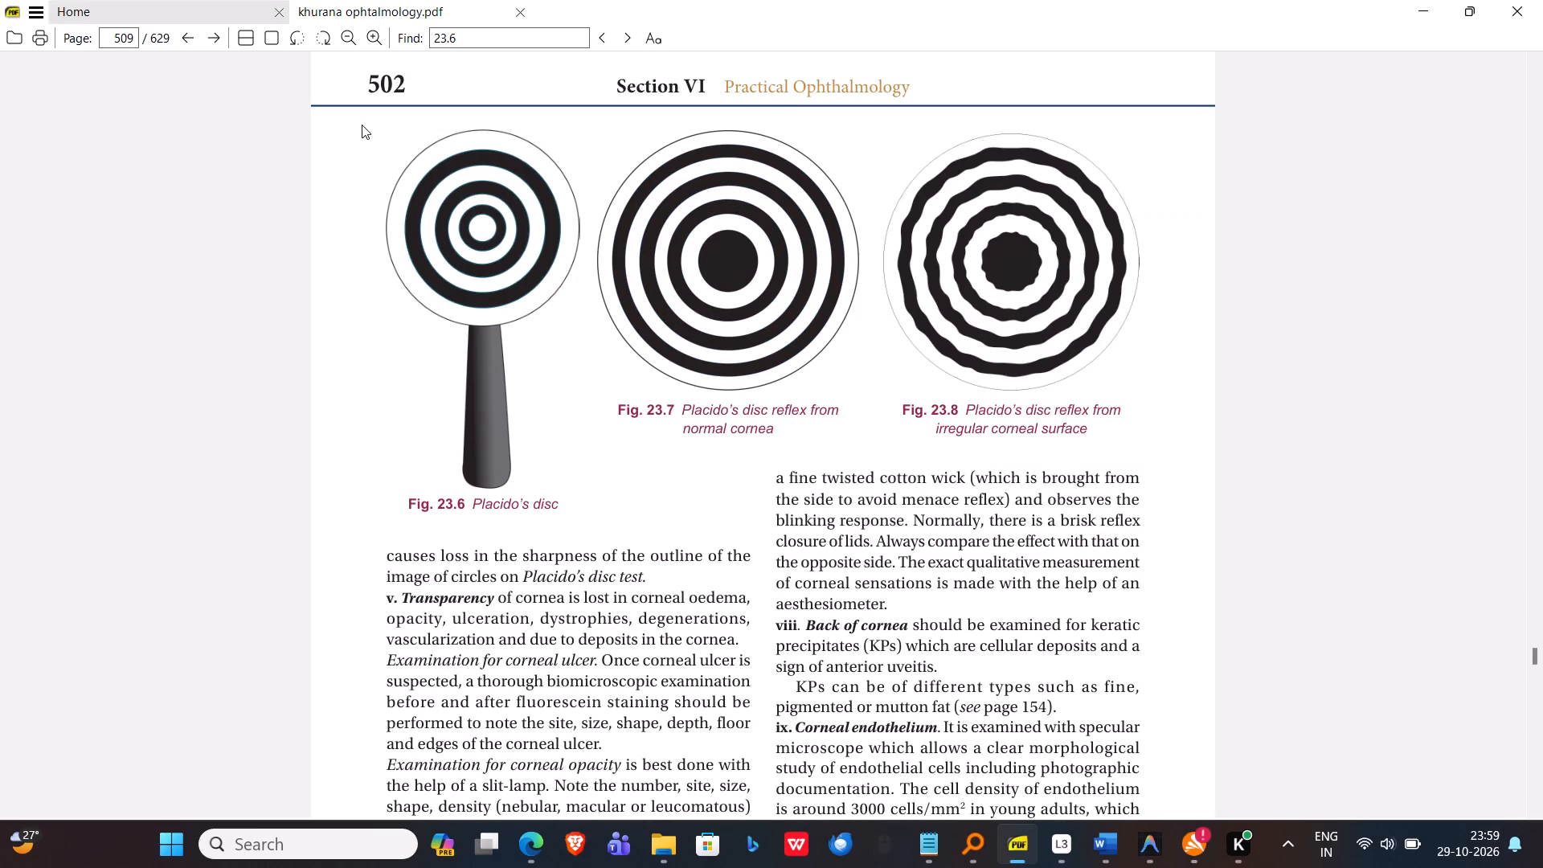
Replace the bracketed Fig. 23.26 reference above Electro-oculography with the captured Placido's disc figure on its own line and shrink it slightly.
{"action": "left_click_drag", "start_coordinate": [1087, 333], "coordinate": [1024, 316]}
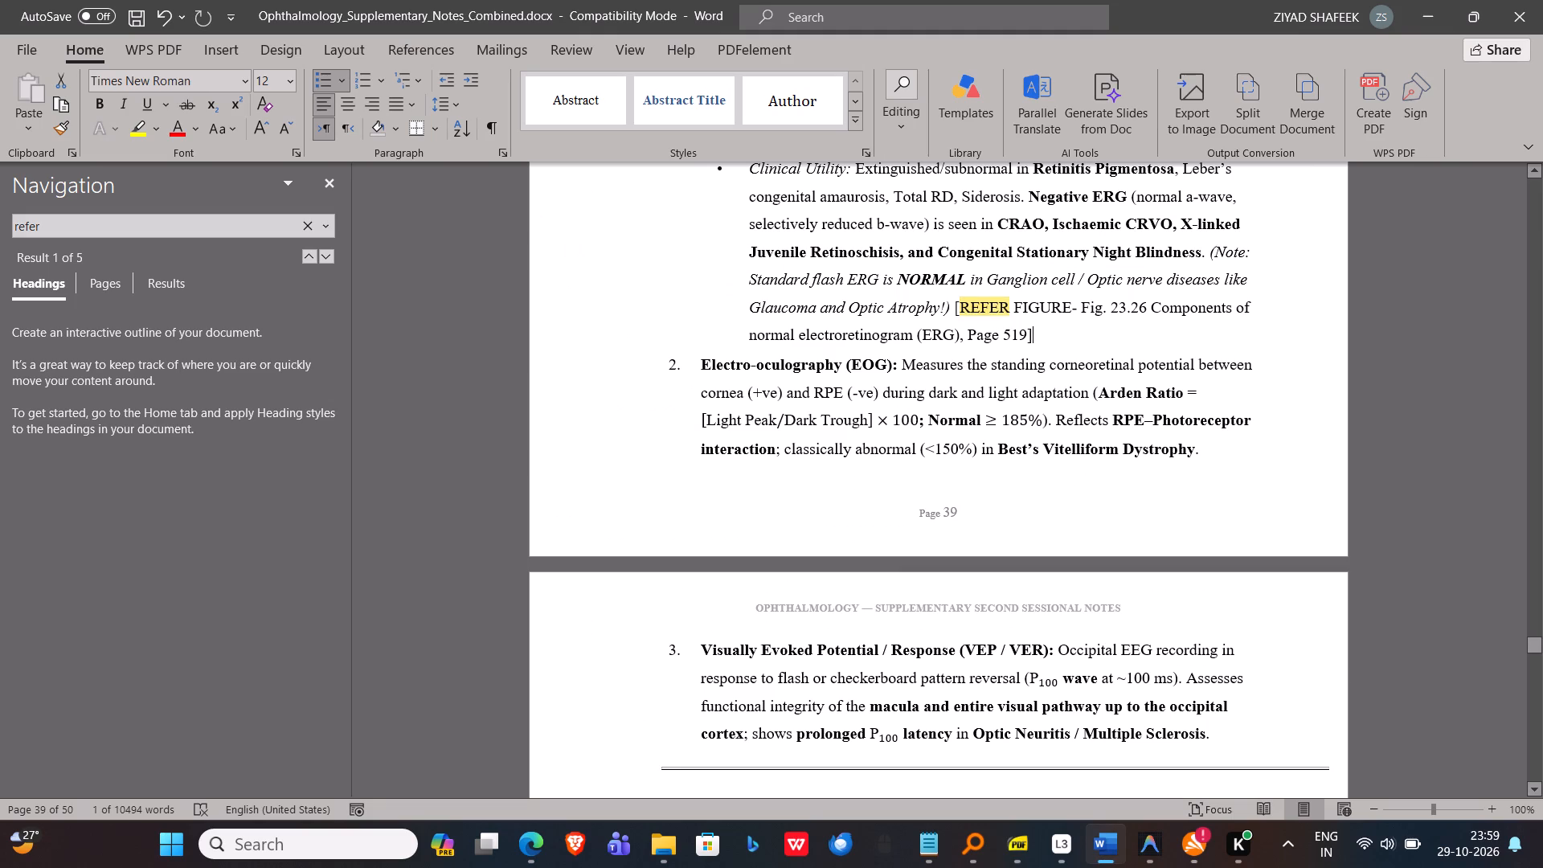
{"action": "left_click_drag", "start_coordinate": [1024, 316], "coordinate": [983, 309]}
{"action": "key", "text": "BackSpace"}
{"action": "key", "text": "BackSpace"}
{"action": "key", "text": "Return"}
{"action": "key", "text": "BackSpace"}
{"action": "key", "text": "BackSpace"}
{"action": "key", "text": "BackSpace"}
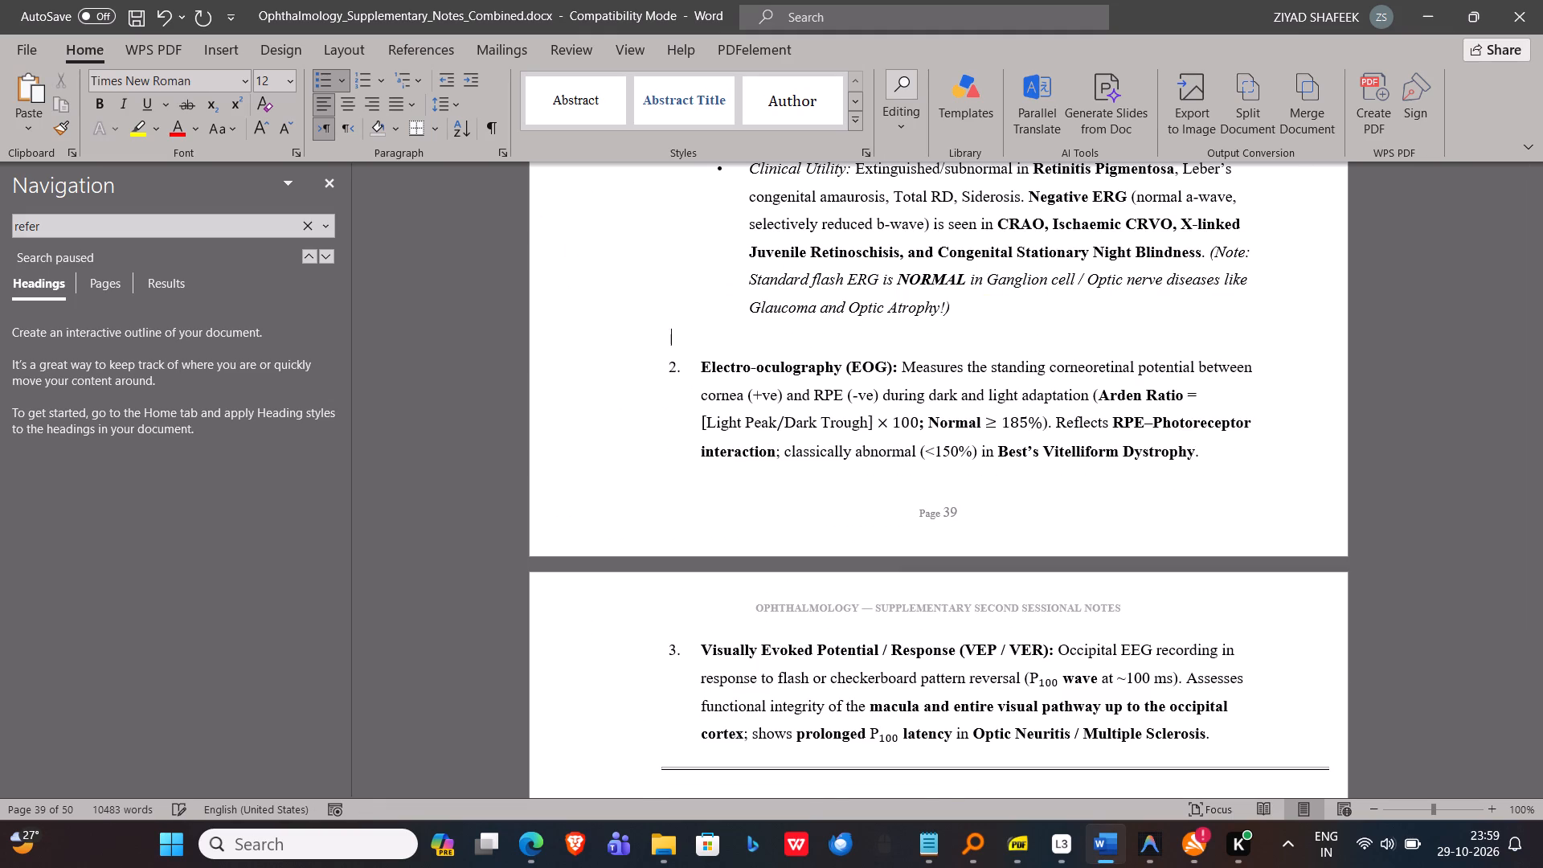
{"action": "key", "text": "ctrl+v"}
{"action": "left_click", "coordinate": [757, 514]}
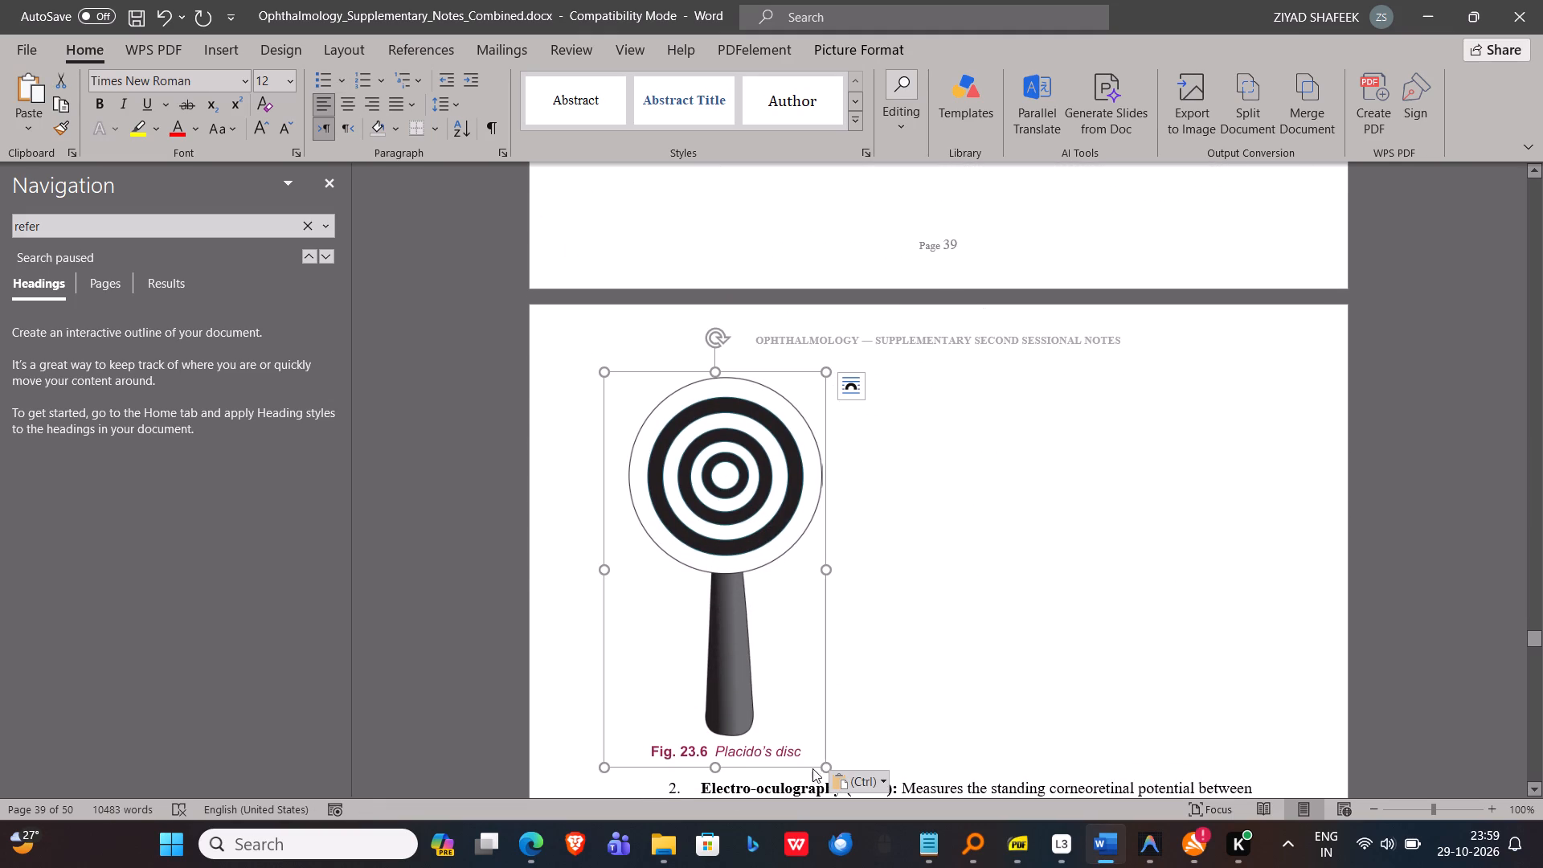
{"action": "left_click_drag", "start_coordinate": [826, 764], "coordinate": [783, 708]}
Go to the next figure reference in the notes and capture the whole of Fig. 23.10, Purkinje images, with its caption from the Khurana PDF.
{"action": "key", "text": "alt+Tab"}
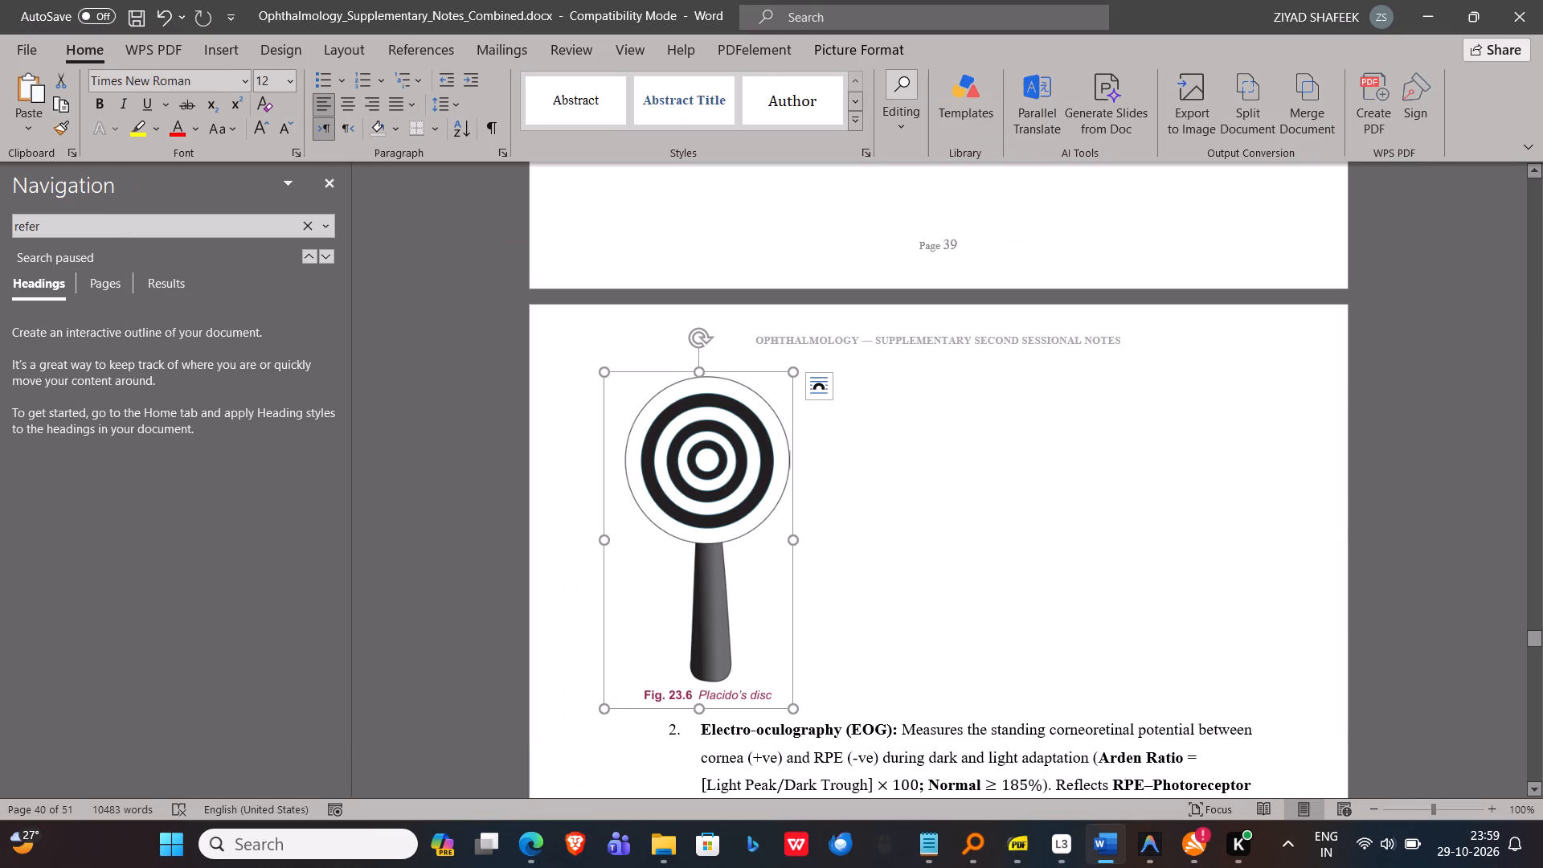
{"action": "left_click", "coordinate": [329, 260]}
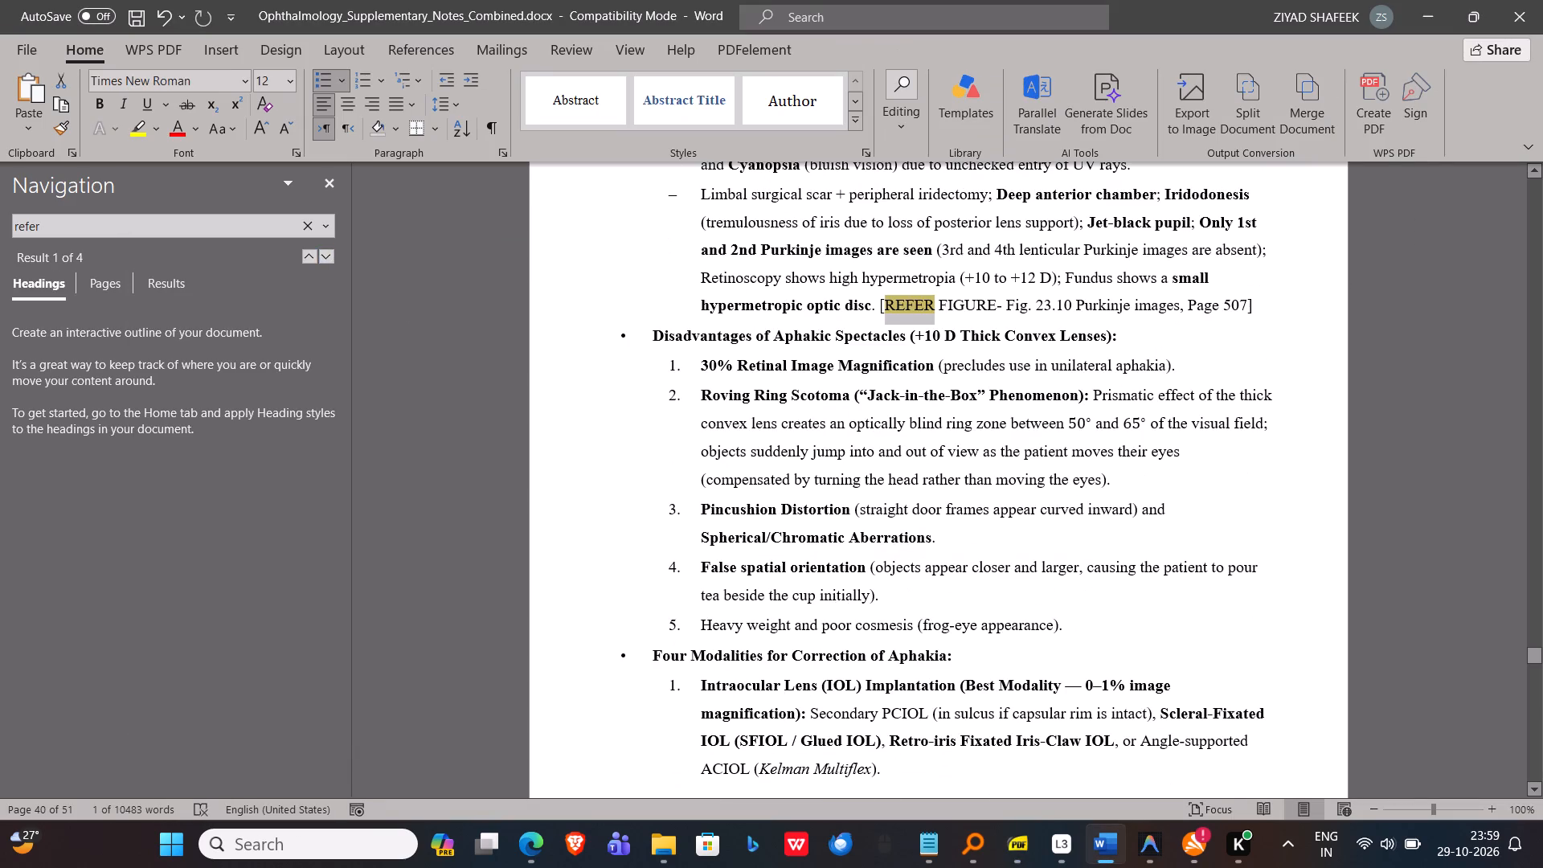
{"action": "key", "text": "alt+Tab"}
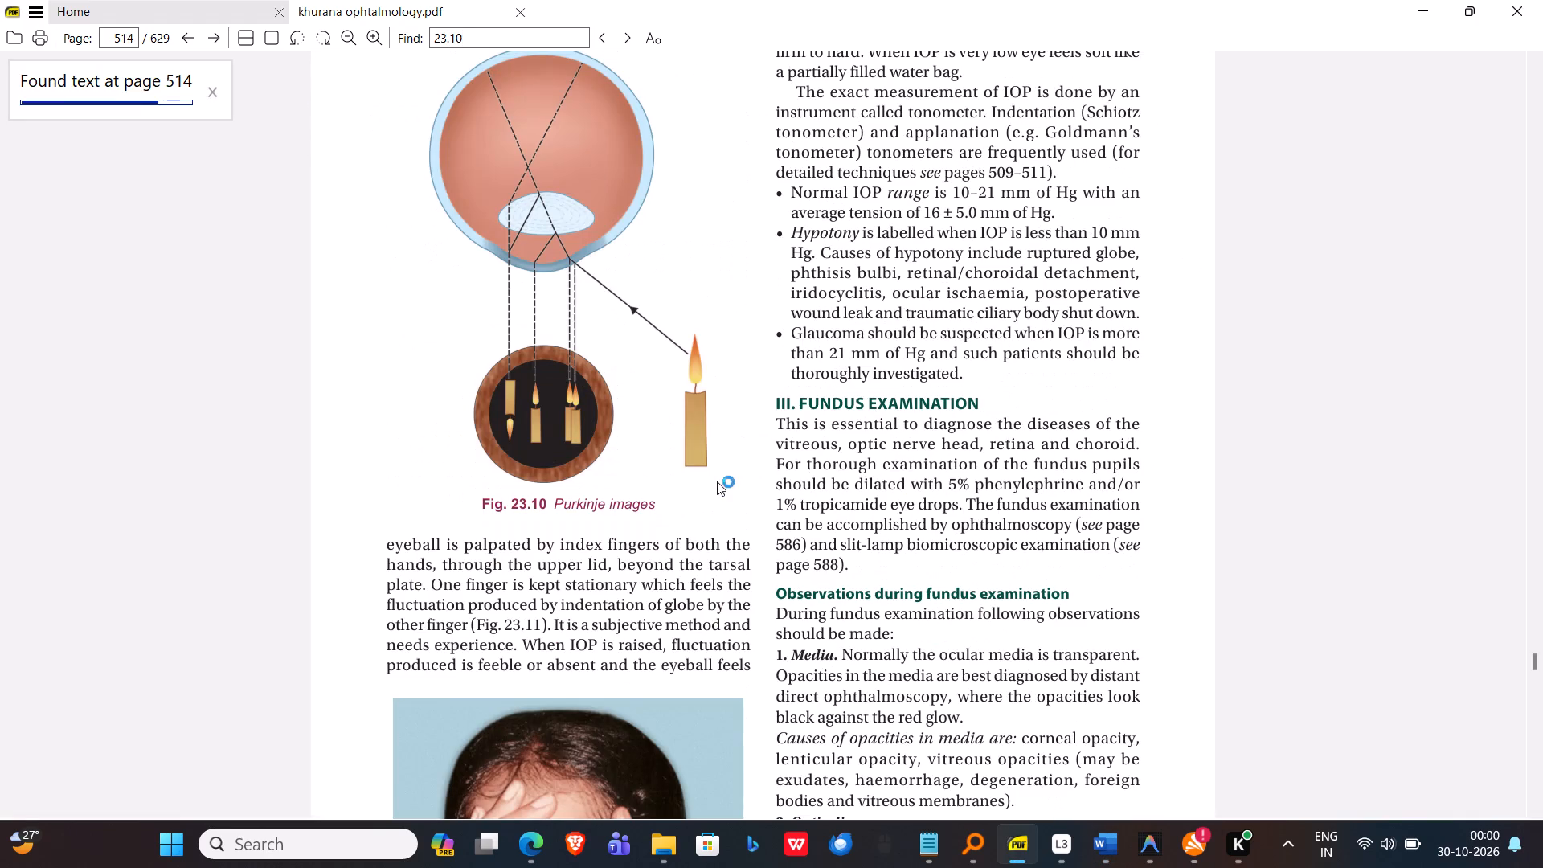
{"action": "left_click_drag", "start_coordinate": [743, 517], "coordinate": [387, 50]}
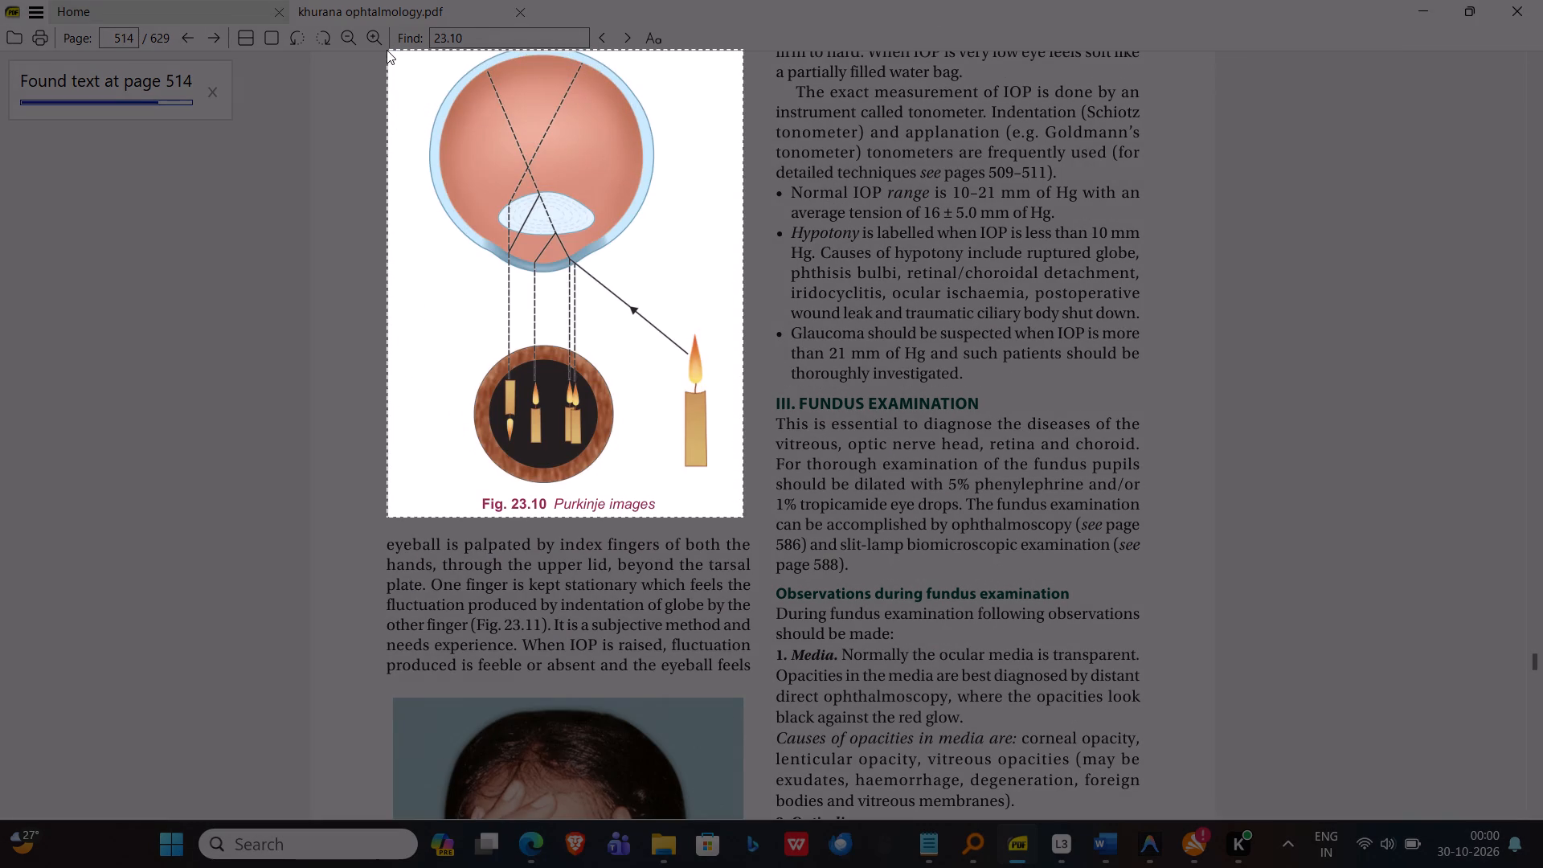
{"action": "left_click_drag", "start_coordinate": [387, 50], "coordinate": [386, 53]}
{"action": "scroll", "coordinate": [386, 53], "scroll_direction": "up", "scroll_amount": 1}
{"action": "key", "text": "shift+super+s"}
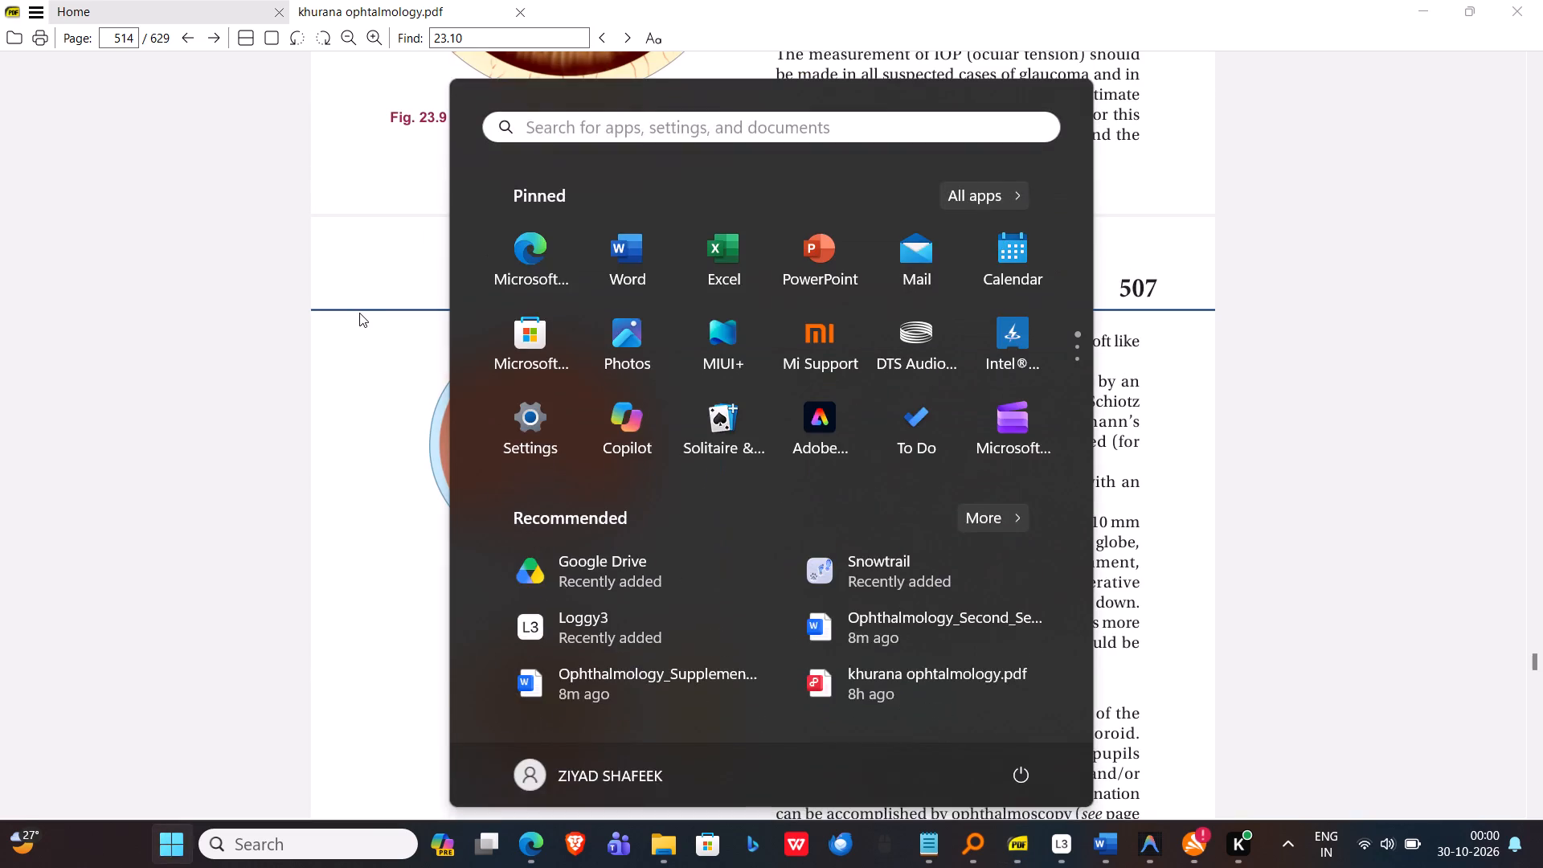
{"action": "left_click_drag", "start_coordinate": [370, 319], "coordinate": [716, 735]}
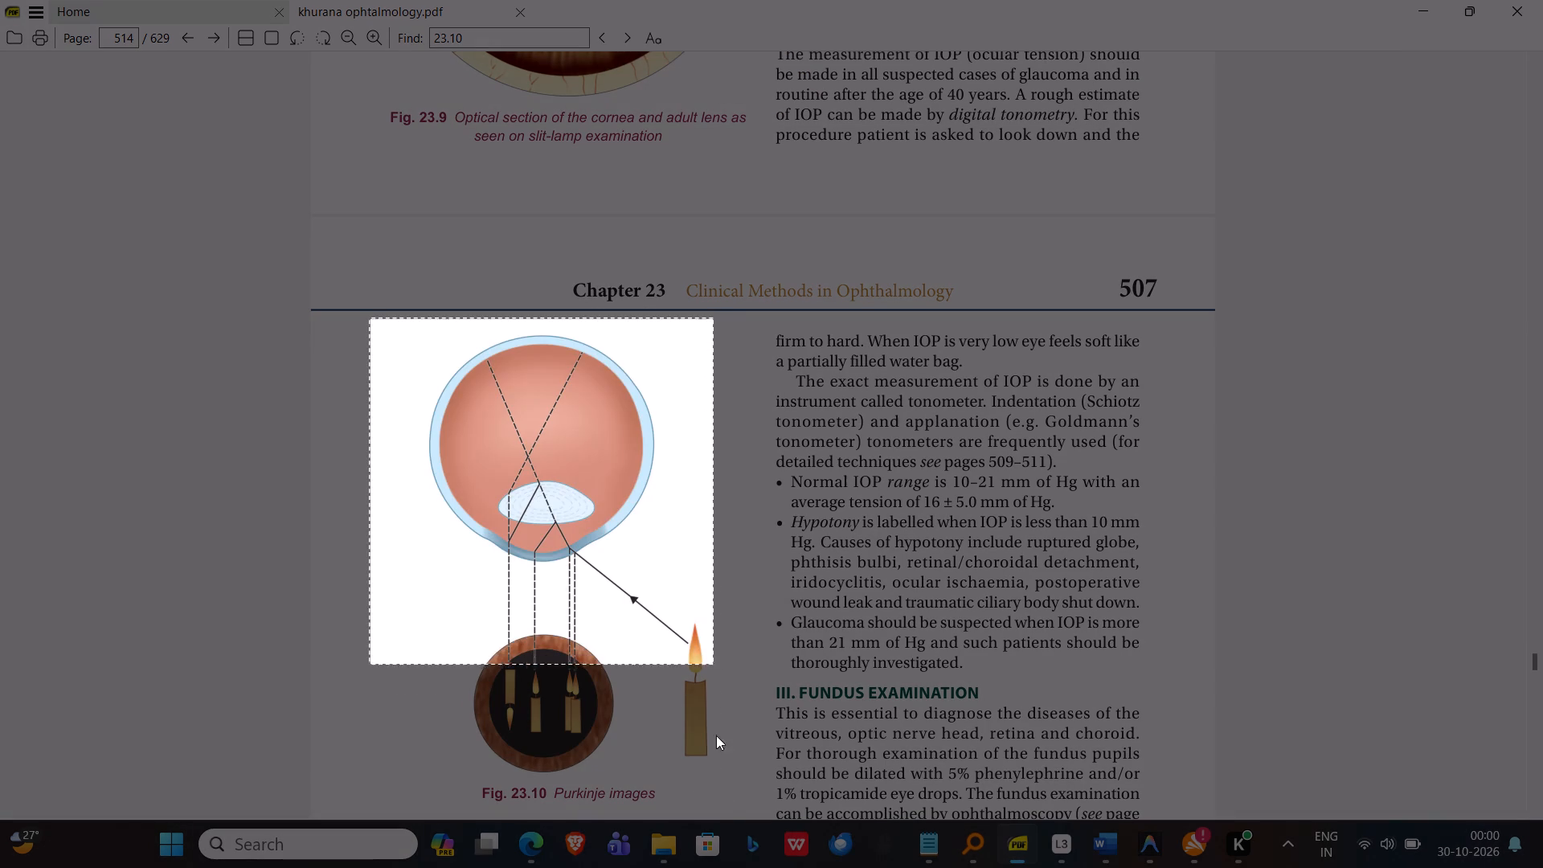
{"action": "left_click_drag", "start_coordinate": [716, 735], "coordinate": [732, 807]}
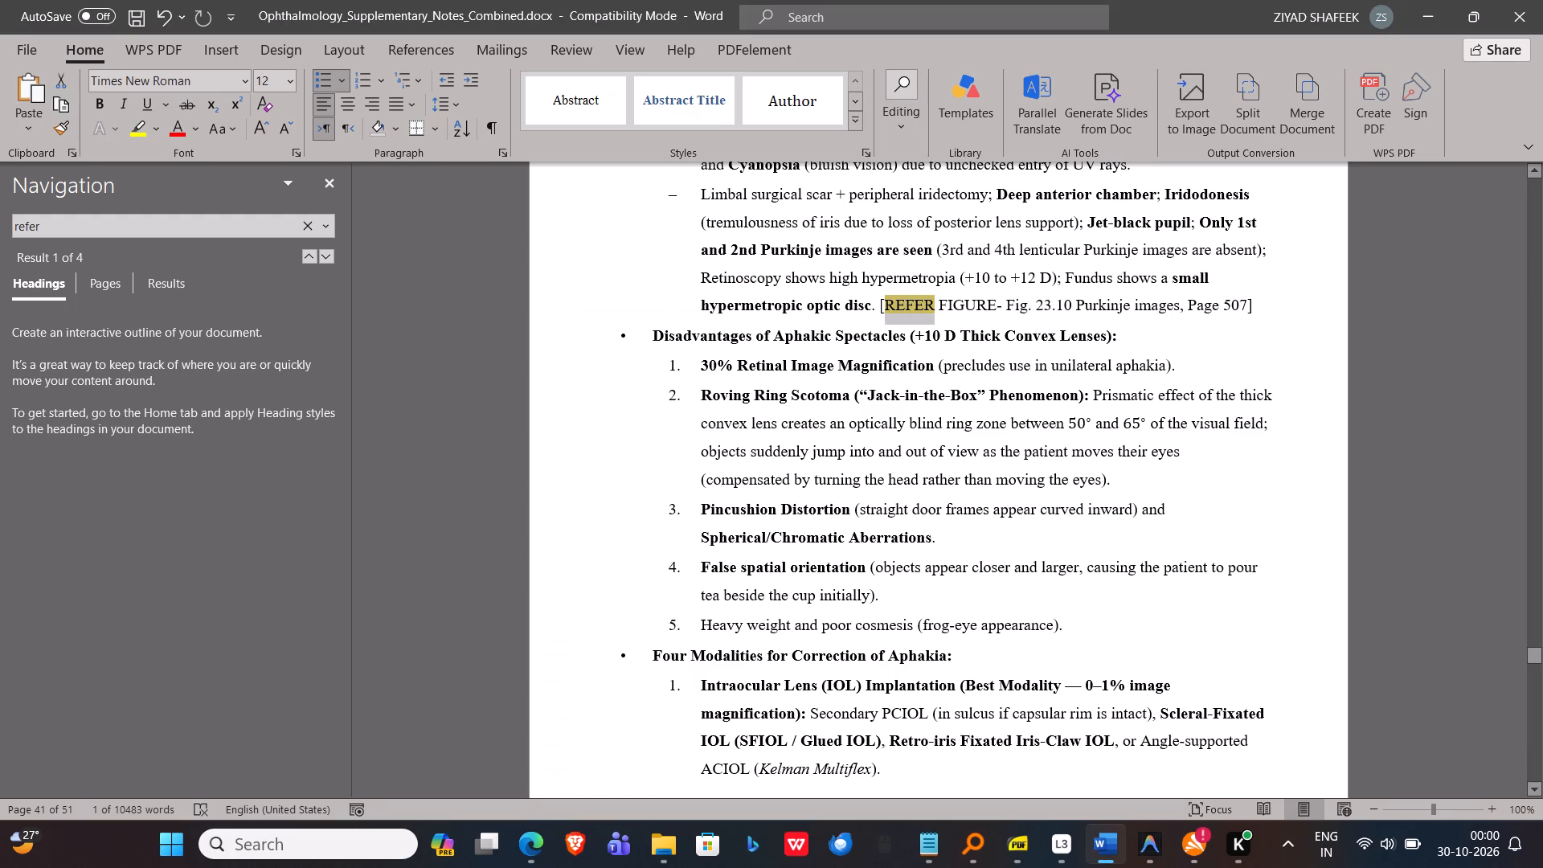
Replace the bracketed Fig. 23.10 reference after "small hypermetropic optic disc" with the captured Purkinje images figure on its own unbulleted line.
{"action": "left_click_drag", "start_coordinate": [1271, 311], "coordinate": [964, 301]}
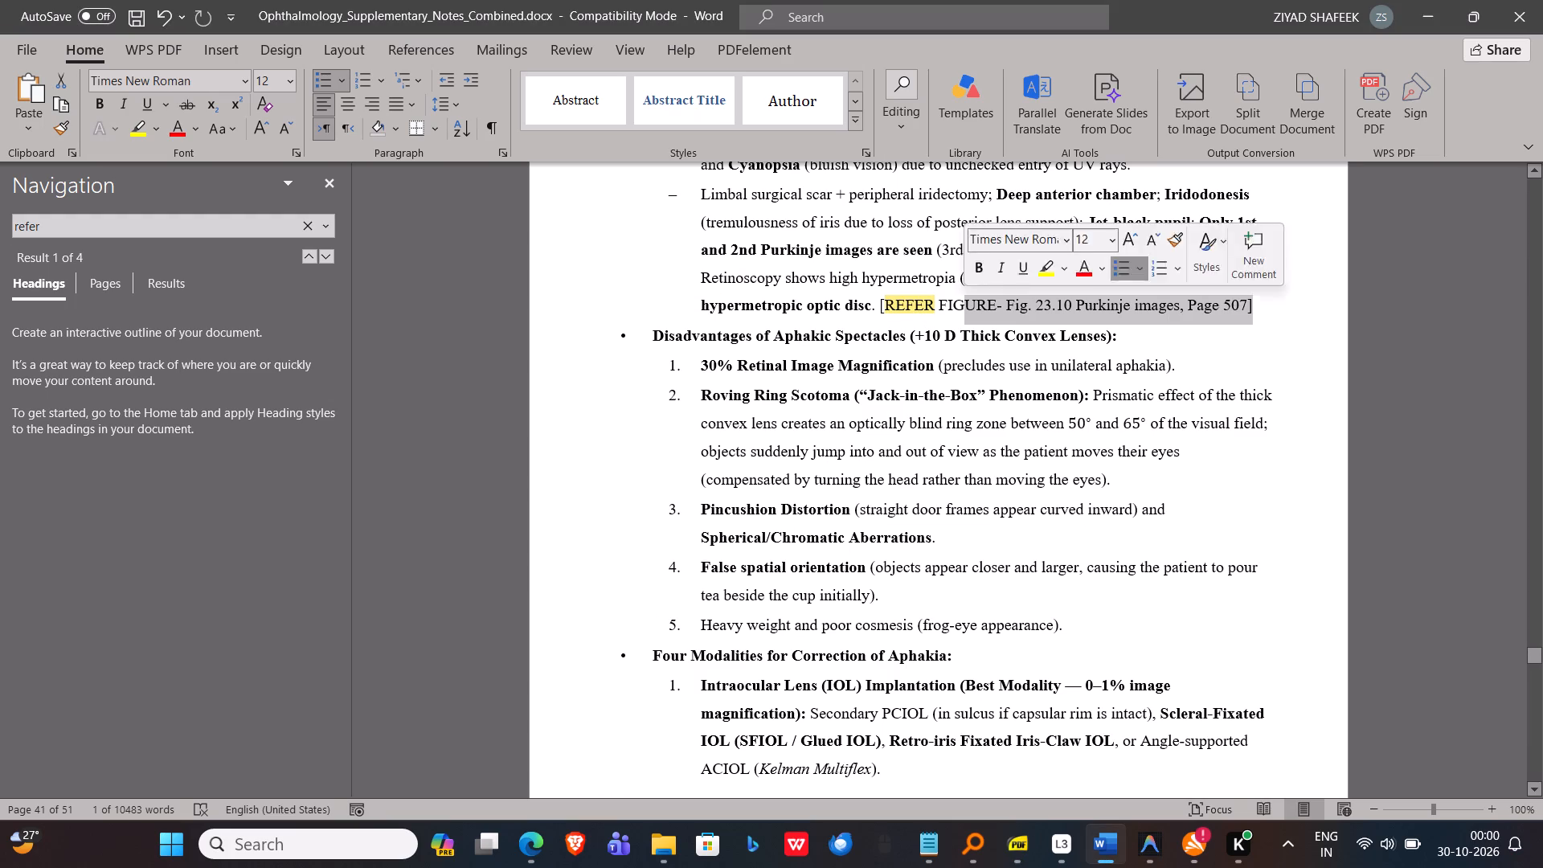
{"action": "key", "text": "BackSpace"}
{"action": "key", "text": "BackSpace"}
{"action": "key", "text": "BackSpace"}
{"action": "key", "text": "BackSpace"}
{"action": "key", "text": "BackSpace"}
{"action": "key", "text": "BackSpace"}
{"action": "key", "text": "BackSpace"}
{"action": "key", "text": "BackSpace"}
{"action": "key", "text": "BackSpace"}
{"action": "key", "text": "BackSpace"}
{"action": "key", "text": "BackSpace"}
{"action": "key", "text": "Return"}
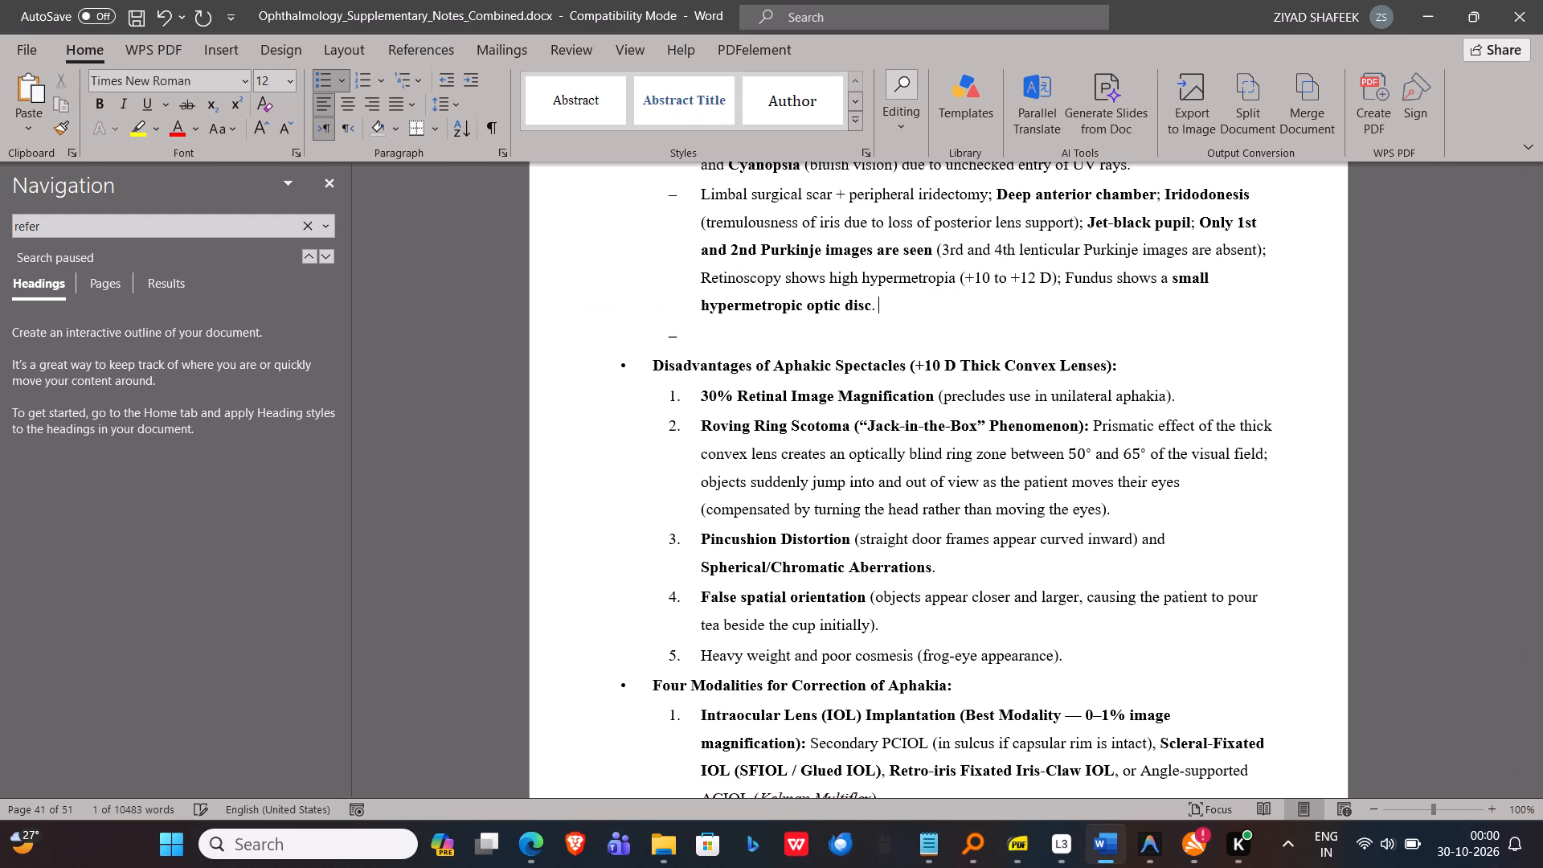
{"action": "key", "text": "BackSpace"}
{"action": "key", "text": "BackSpace"}
{"action": "key", "text": "BackSpace"}
{"action": "key", "text": "ctrl+v"}
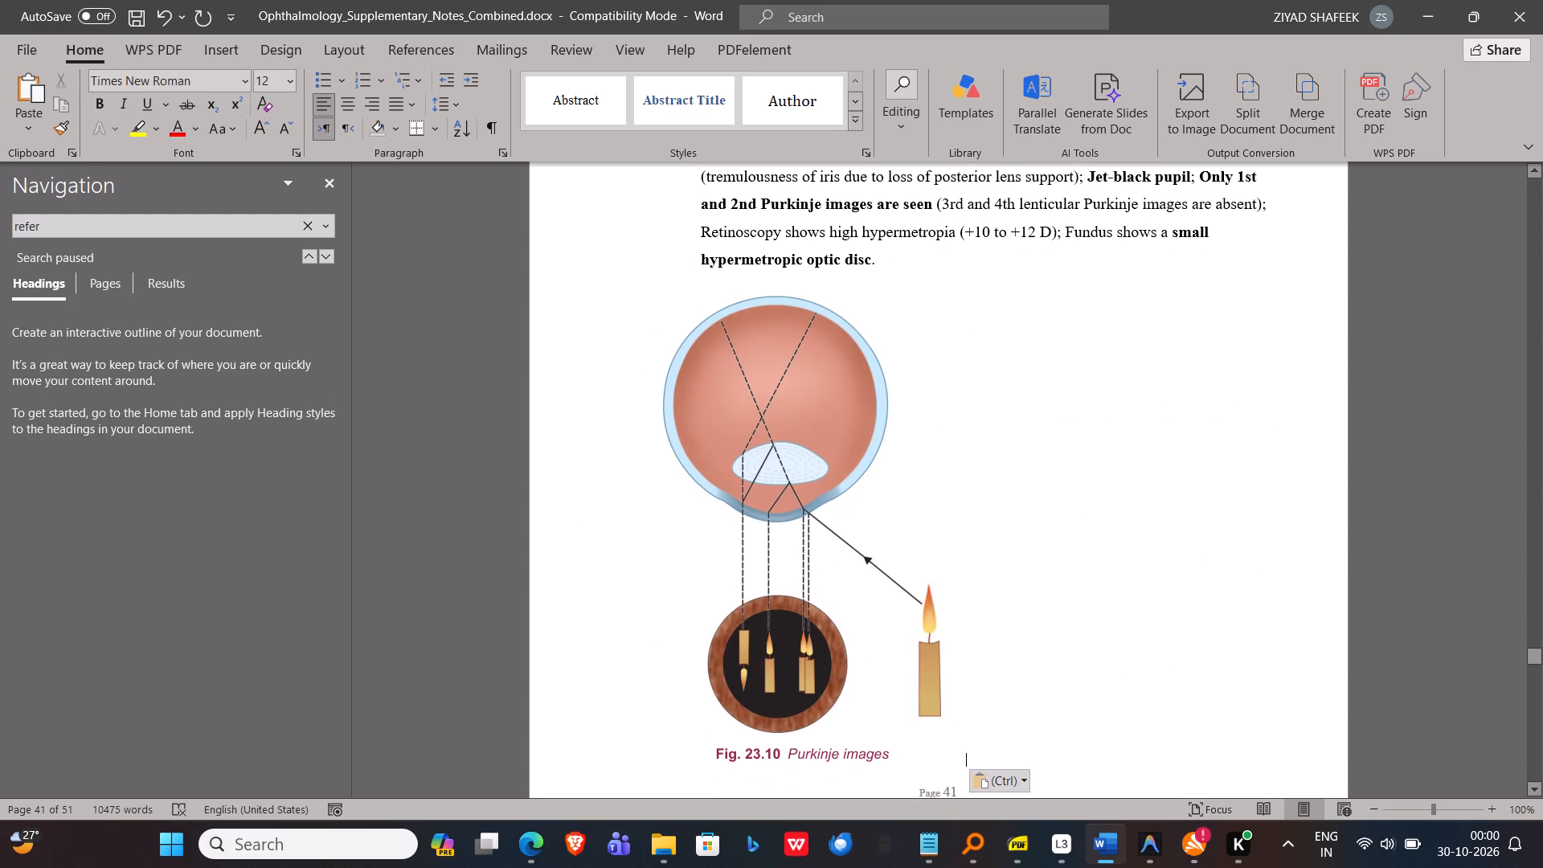
Go to the next figure reference in the notes and capture both parts of Fig. 9.42, Lenticonus anterior, with its caption from the Khurana PDF.
{"action": "left_click", "coordinate": [329, 256]}
{"action": "key", "text": "alt+Tab"}
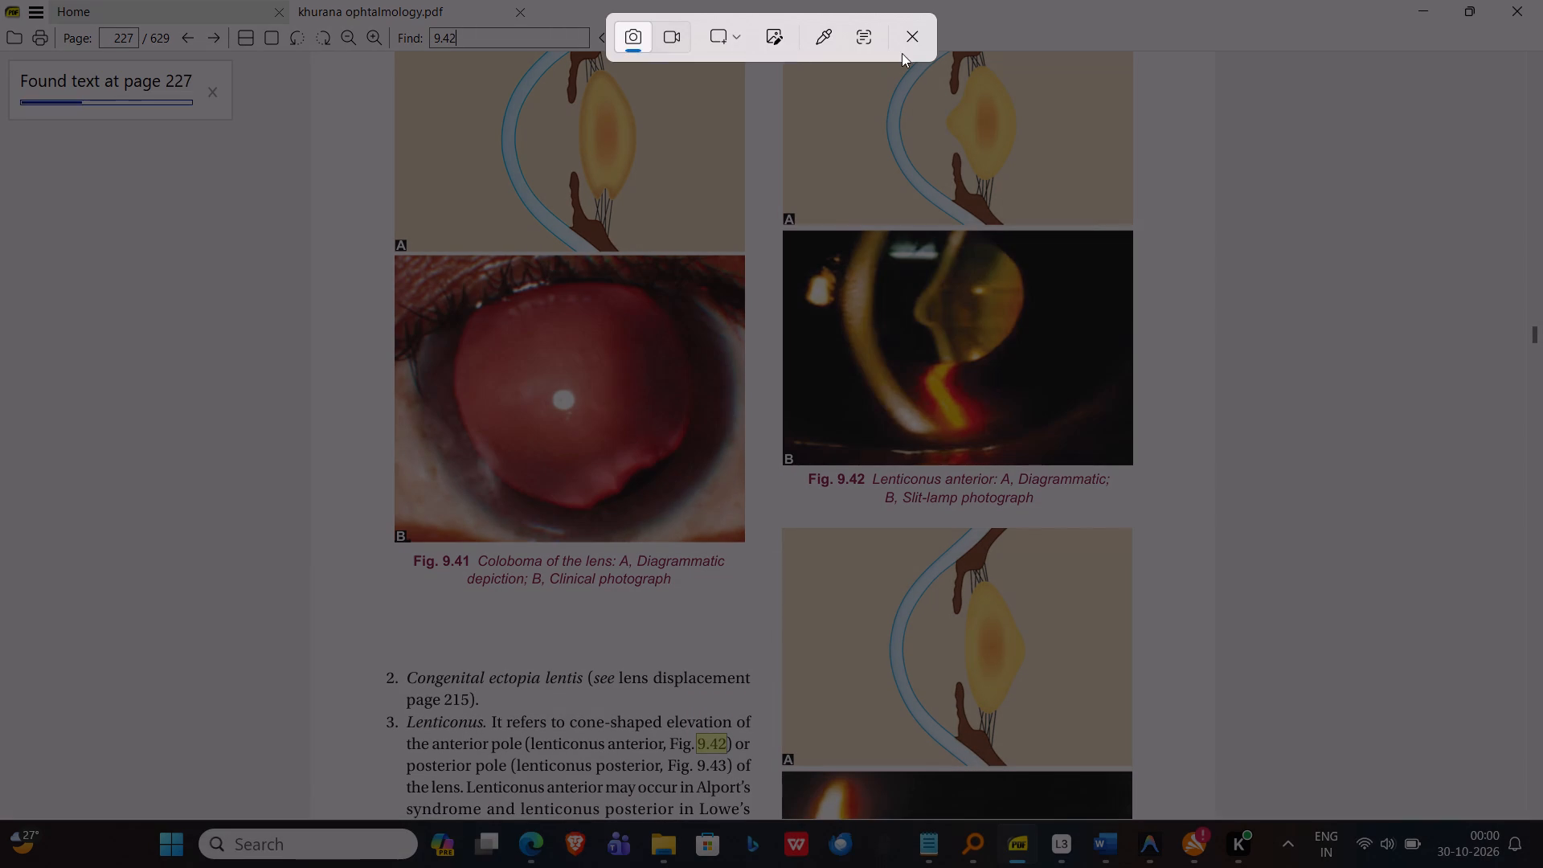
{"action": "left_click", "coordinate": [910, 50]}
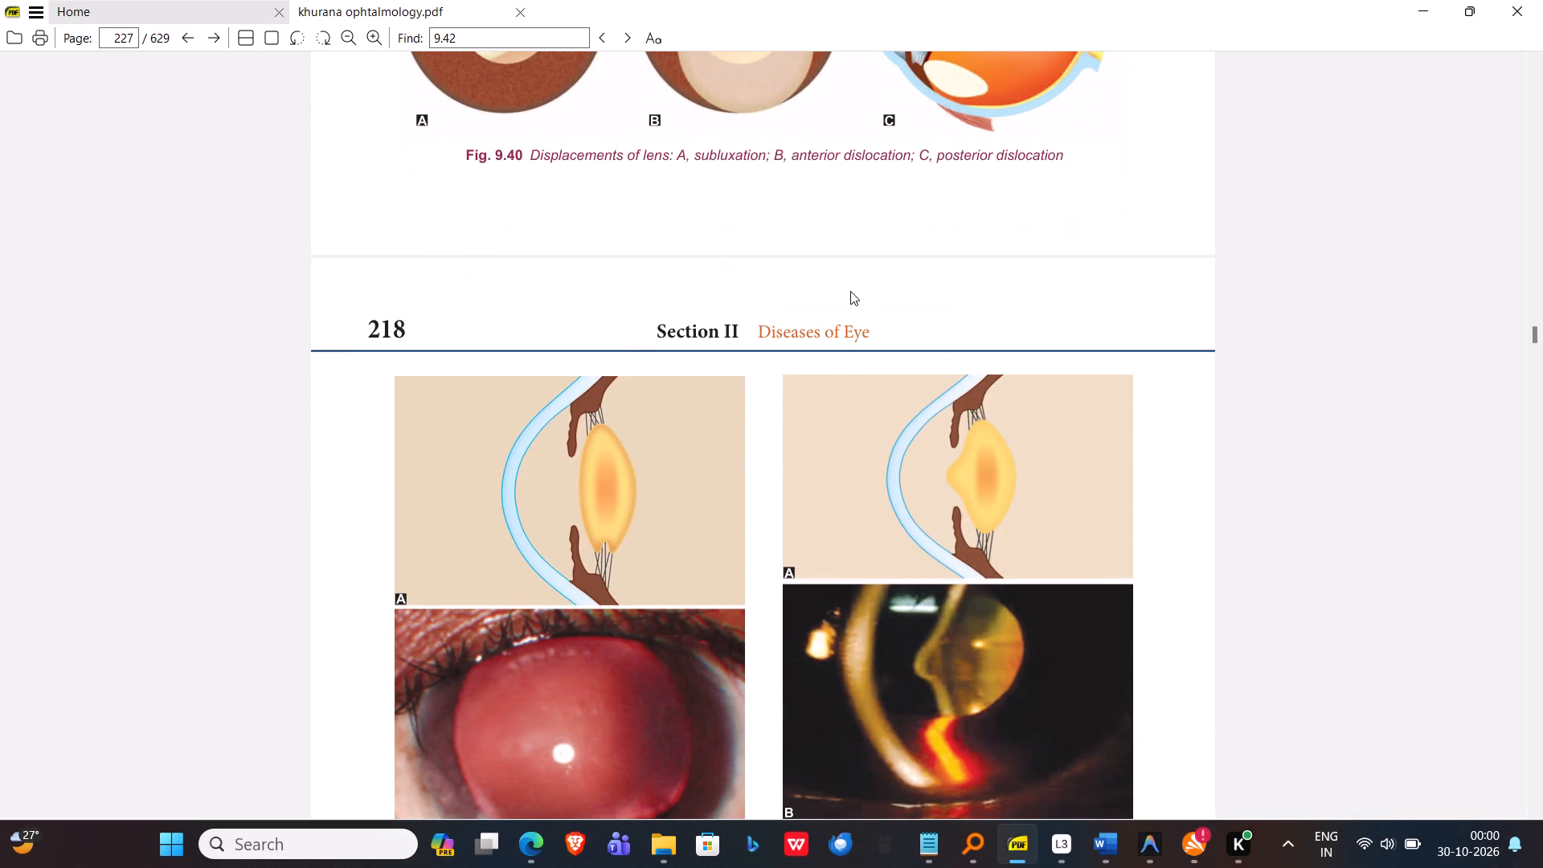
{"action": "left_click_drag", "start_coordinate": [761, 324], "coordinate": [1120, 825]}
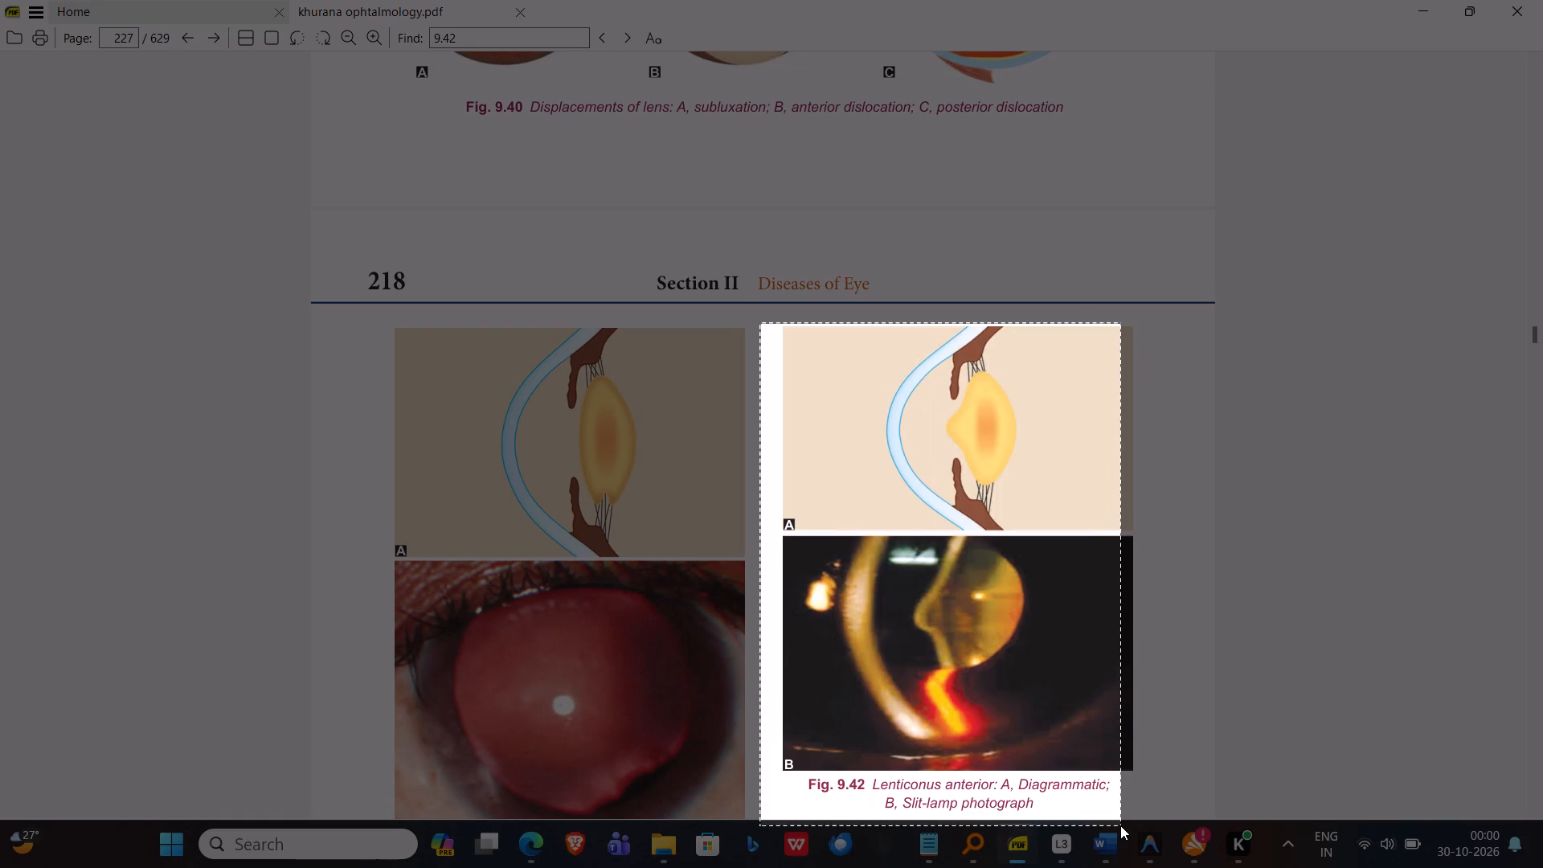
{"action": "left_click_drag", "start_coordinate": [1120, 825], "coordinate": [1149, 817]}
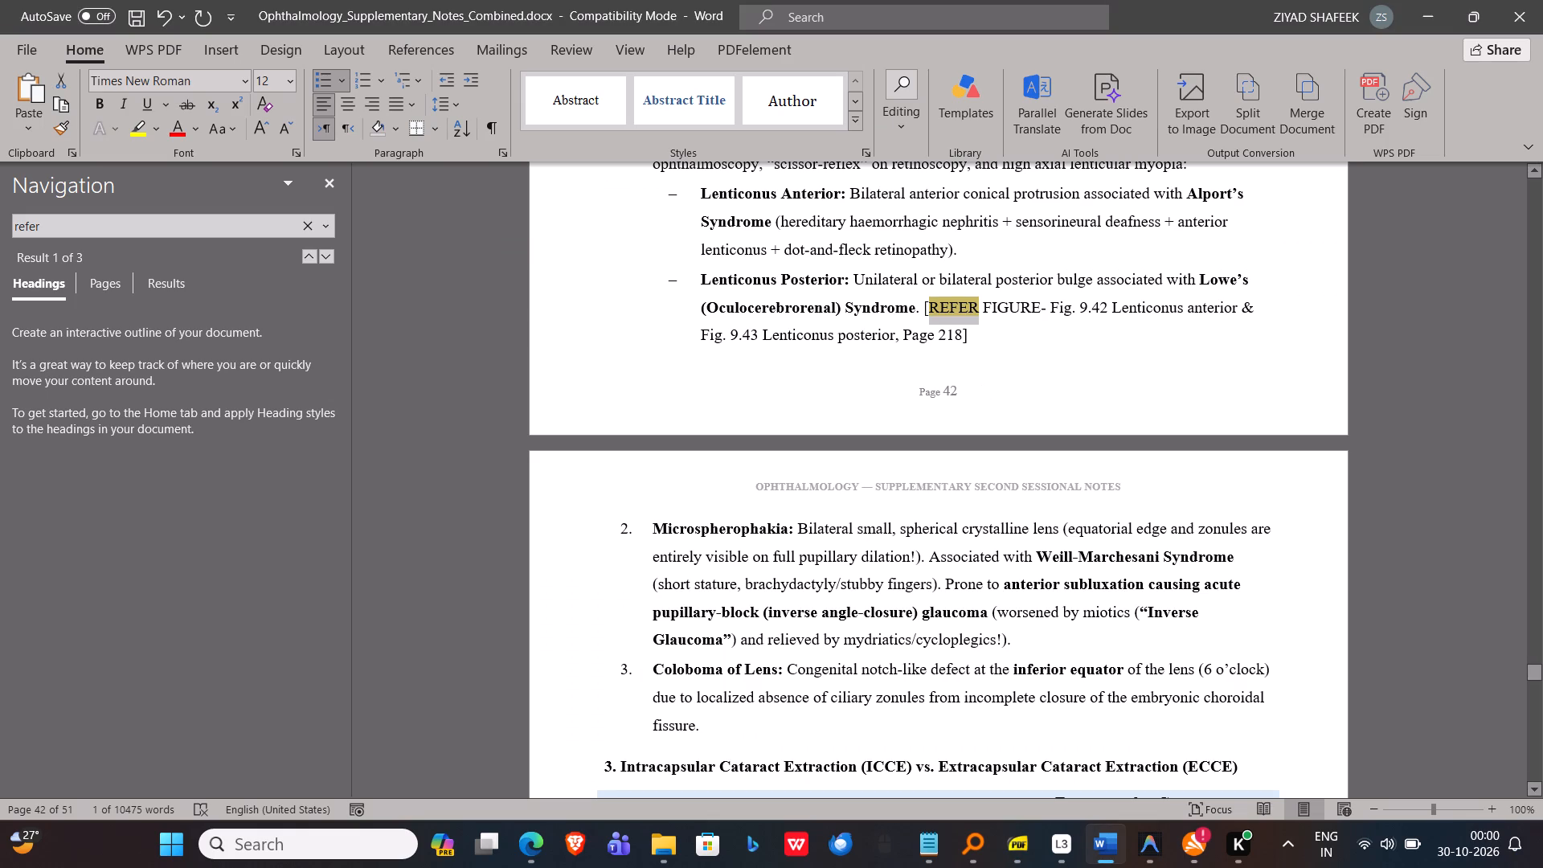
Replace the bracketed Fig. 9.42 and 9.43 reference ending the Lenticonus Posterior item with the captured figure on its own line.
{"action": "left_click_drag", "start_coordinate": [1004, 337], "coordinate": [922, 304]}
{"action": "key", "text": "BackSpace"}
{"action": "key", "text": "Return"}
{"action": "key", "text": "BackSpace"}
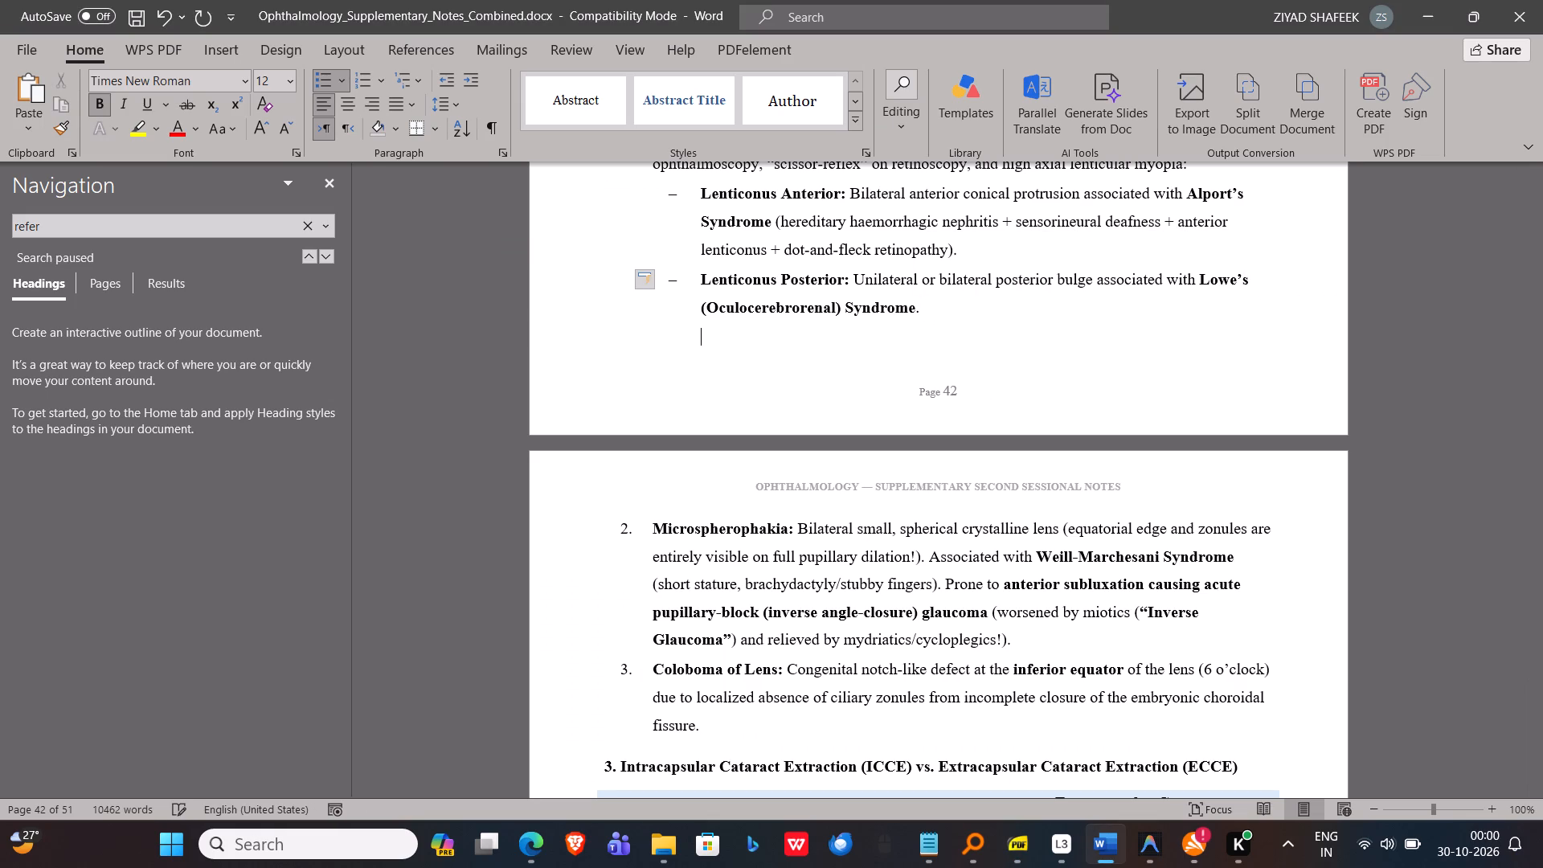
{"action": "key", "text": "BackSpace"}
{"action": "key", "text": "ctrl+v"}
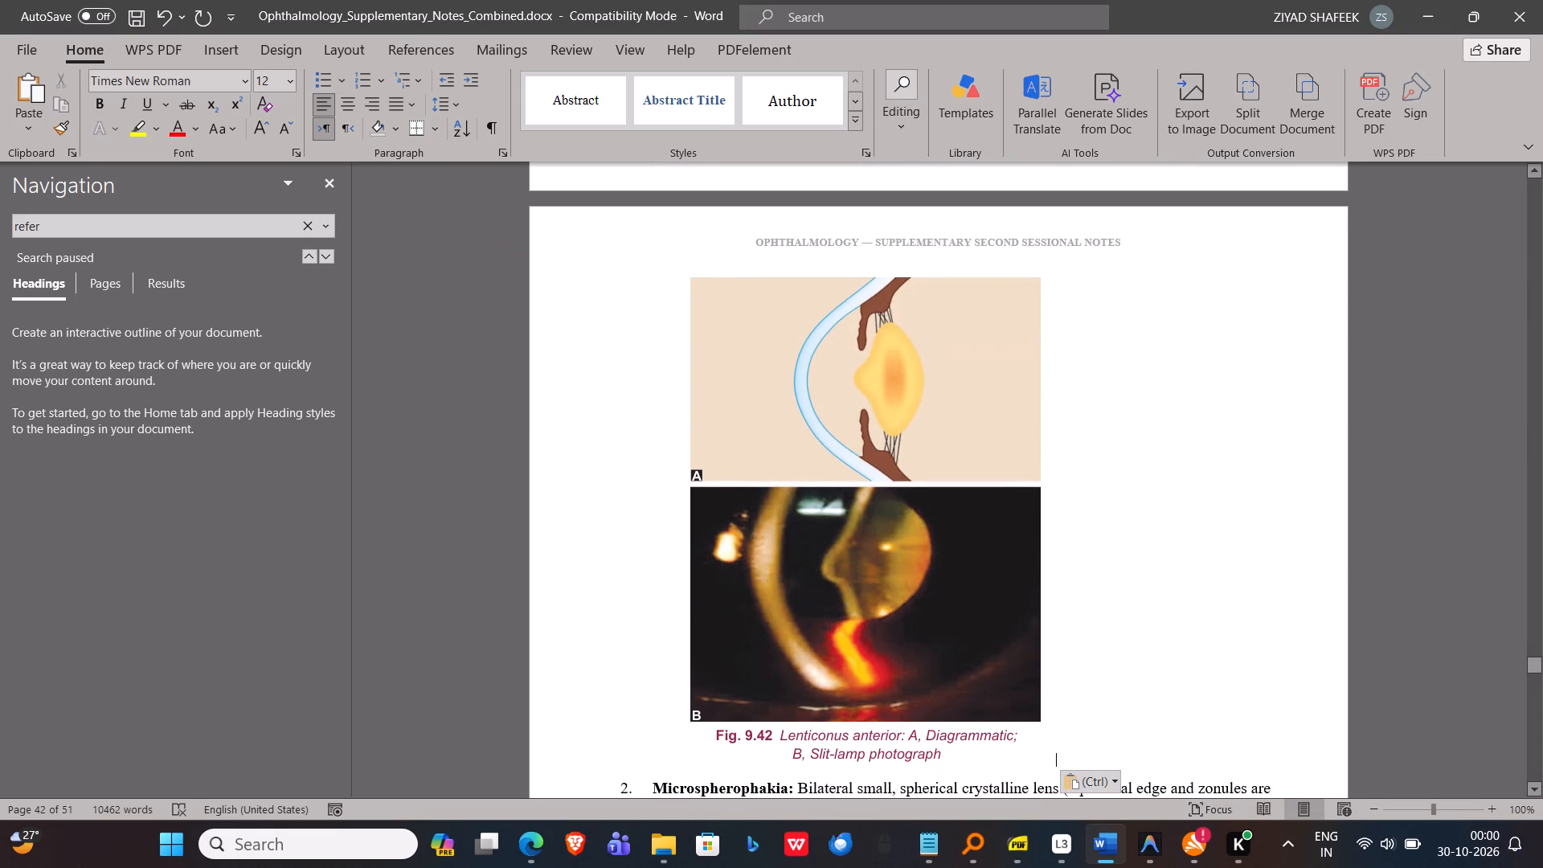
Go to the next figure reference in the notes and capture Fig. 14.2, Origin of the rectus muscles, with its caption from the Khurana PDF.
{"action": "left_click", "coordinate": [324, 256]}
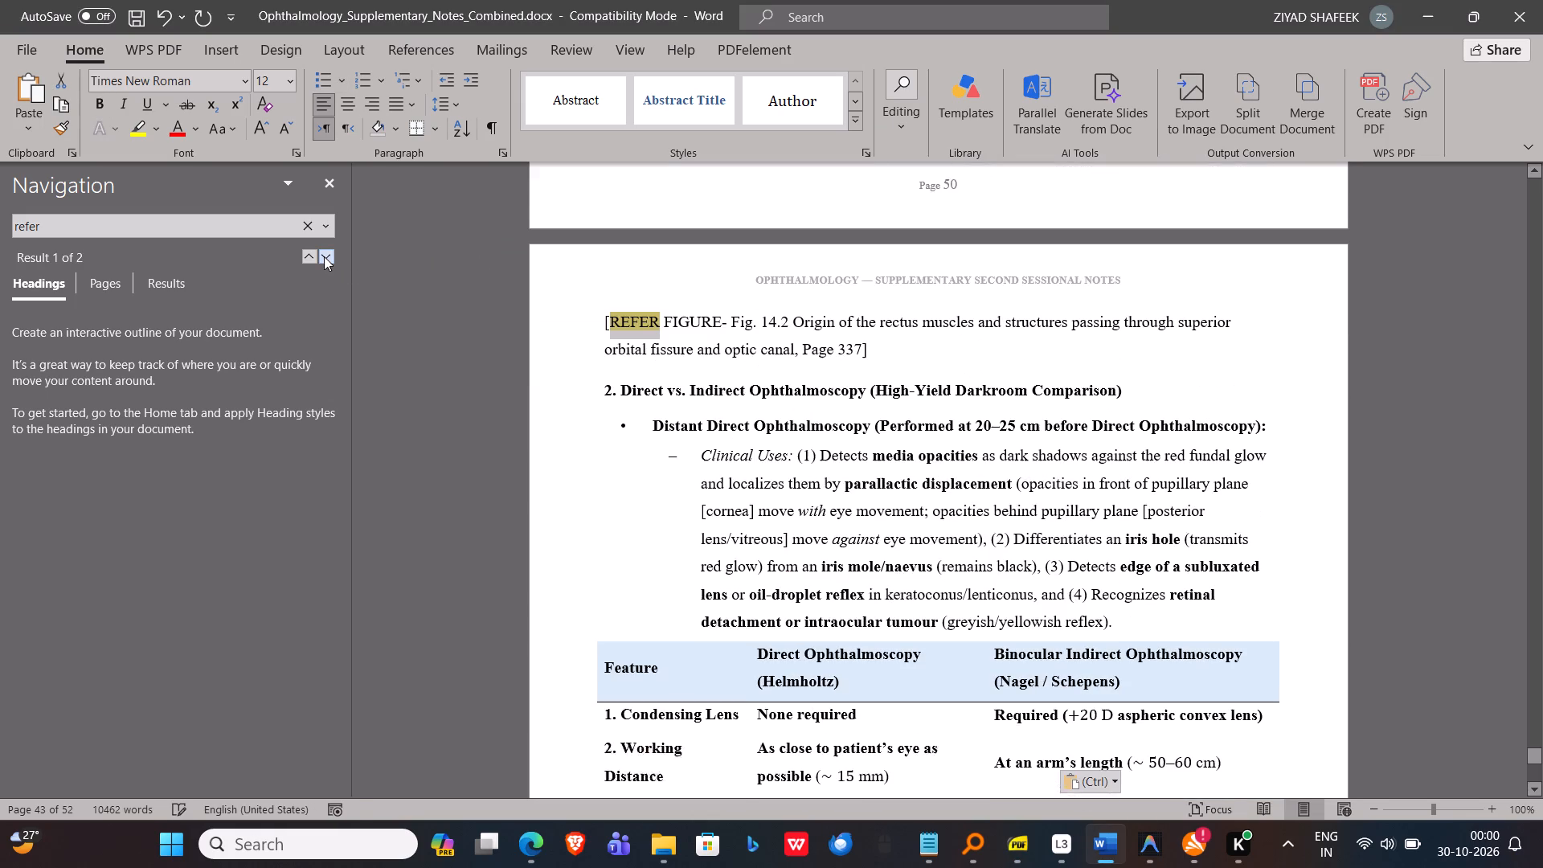
{"action": "key", "text": "alt+Tab"}
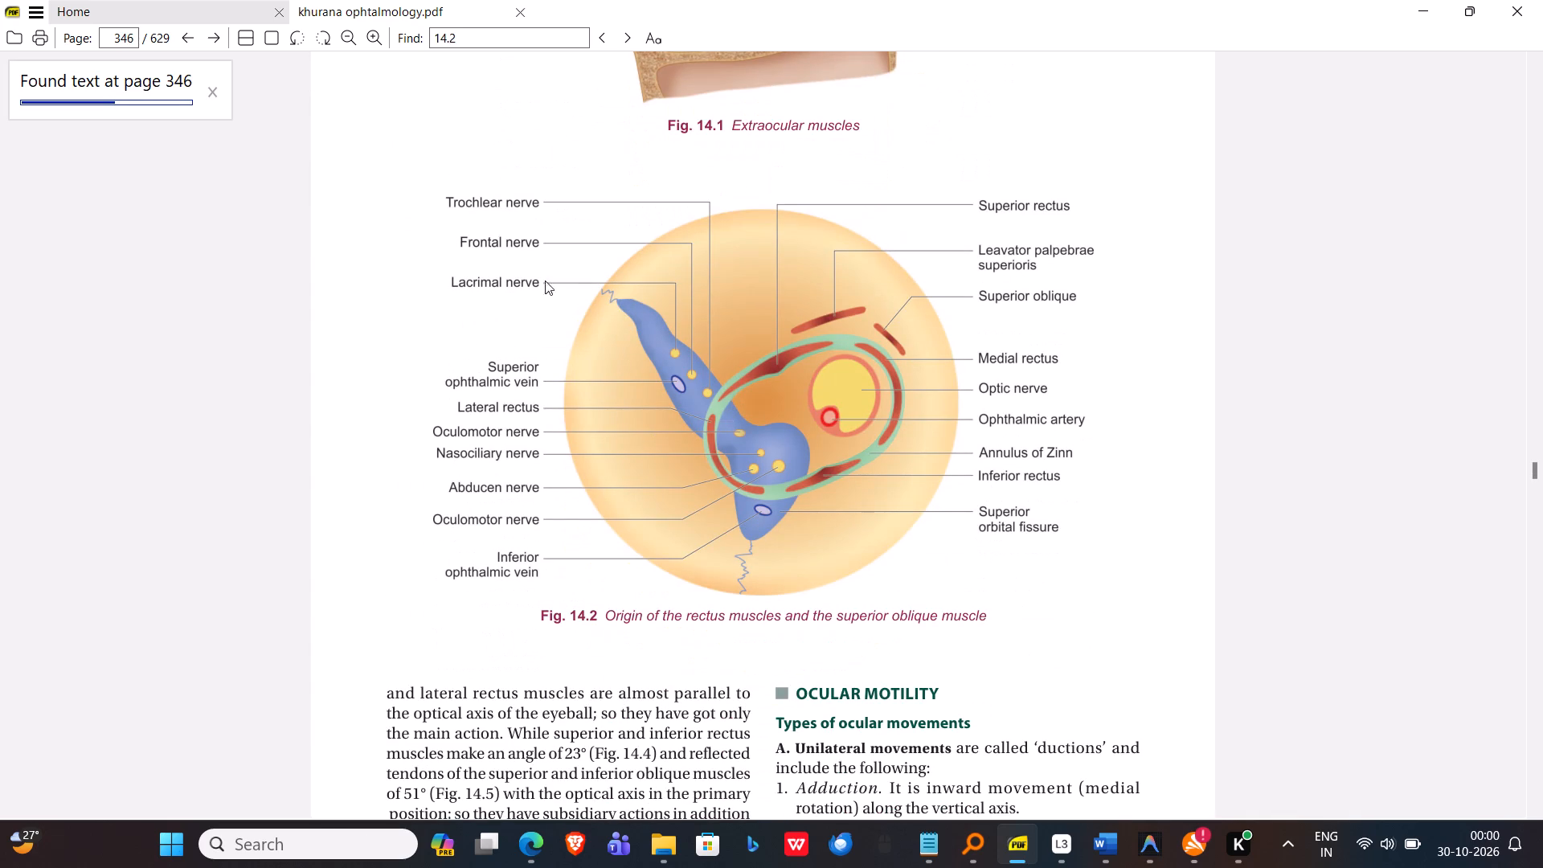
{"action": "left_click_drag", "start_coordinate": [417, 175], "coordinate": [1004, 577]}
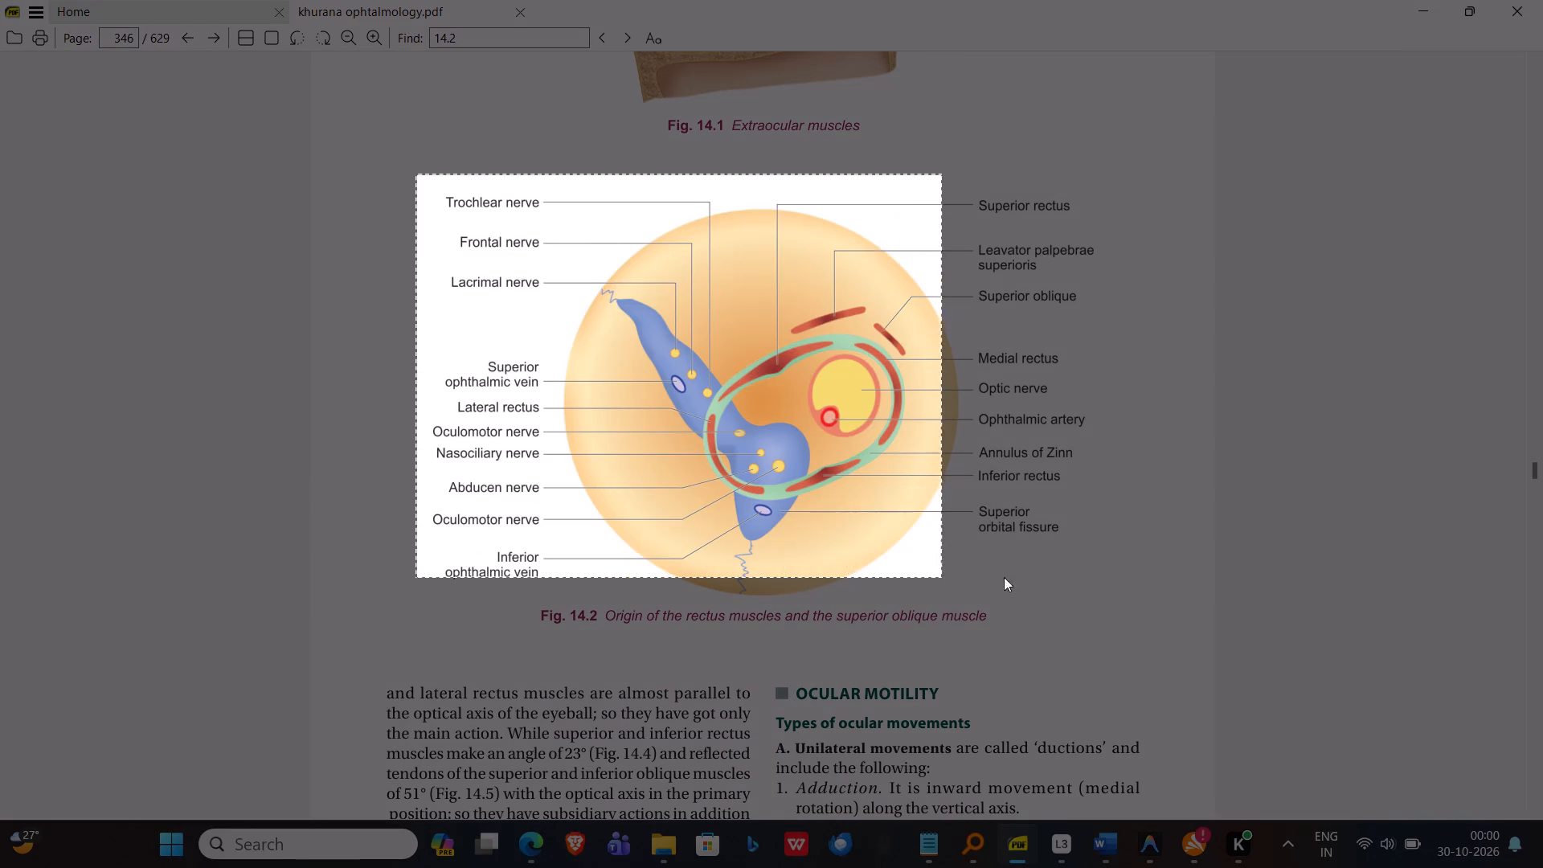
{"action": "left_click_drag", "start_coordinate": [1004, 577], "coordinate": [1124, 630]}
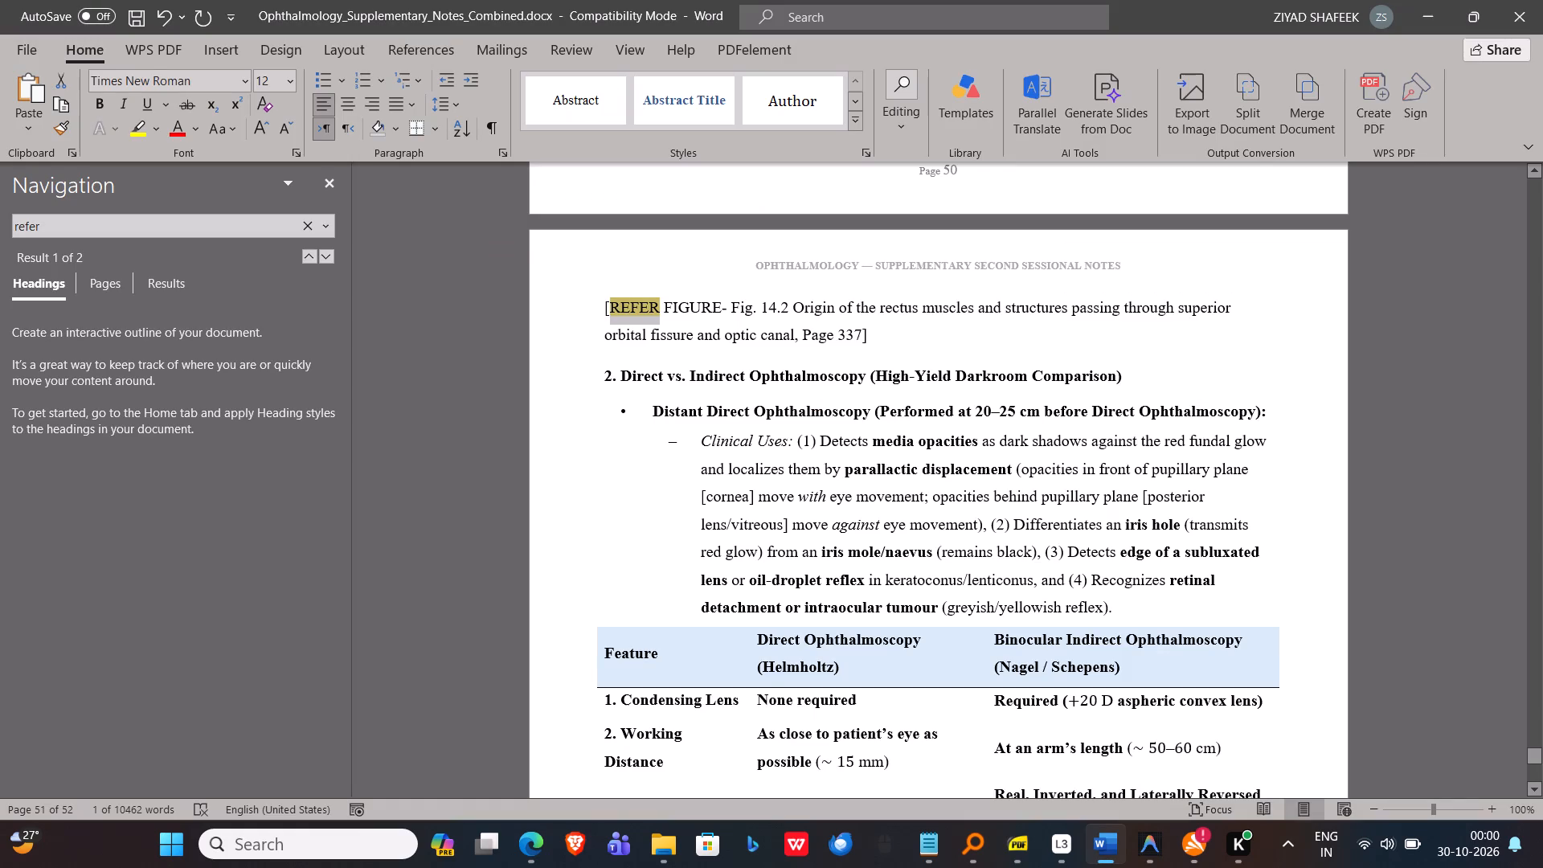
Replace the bracketed Fig. 14.2 reference above the Direct vs. Indirect Ophthalmoscopy heading with the captured rectus muscles figure.
{"action": "left_click_drag", "start_coordinate": [915, 342], "coordinate": [641, 304]}
{"action": "key", "text": "BackSpace"}
{"action": "key", "text": "BackSpace"}
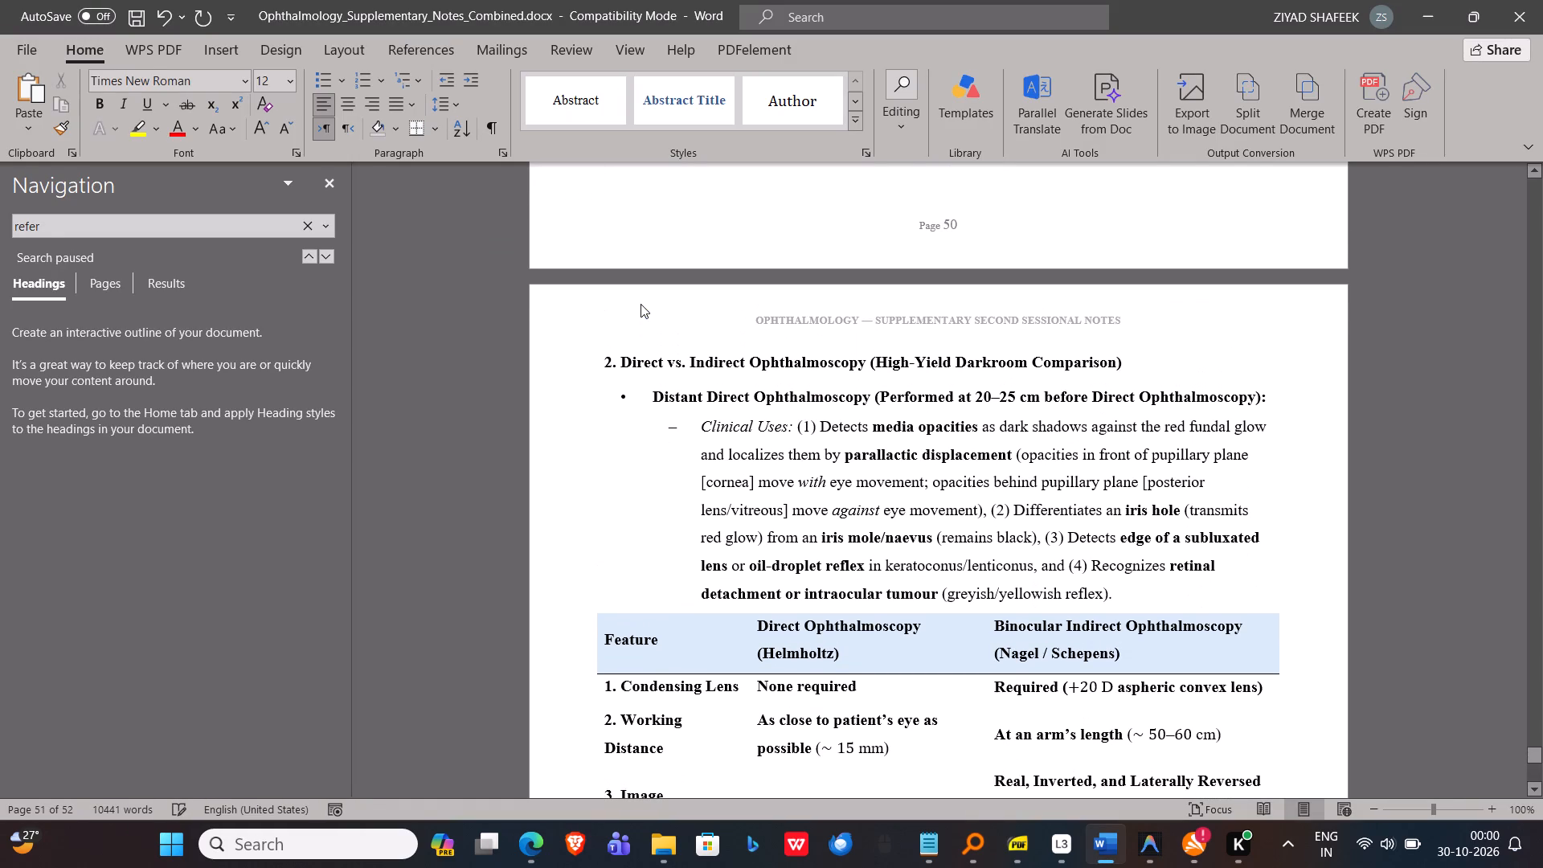